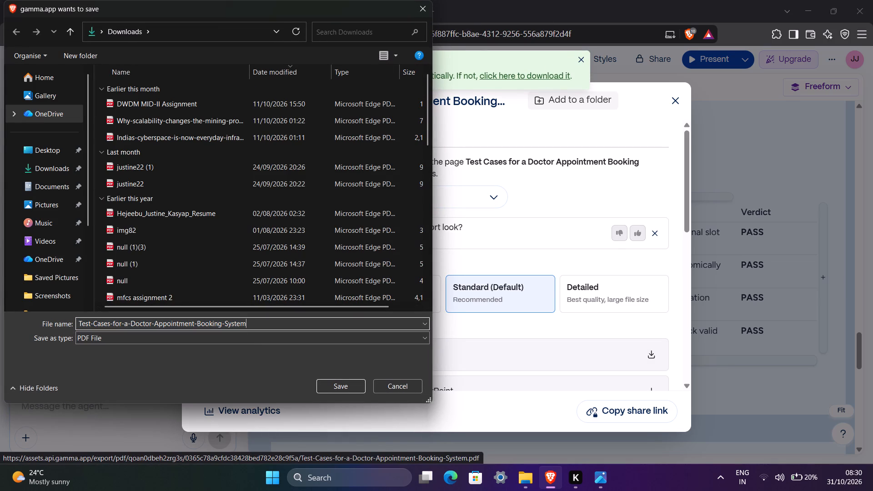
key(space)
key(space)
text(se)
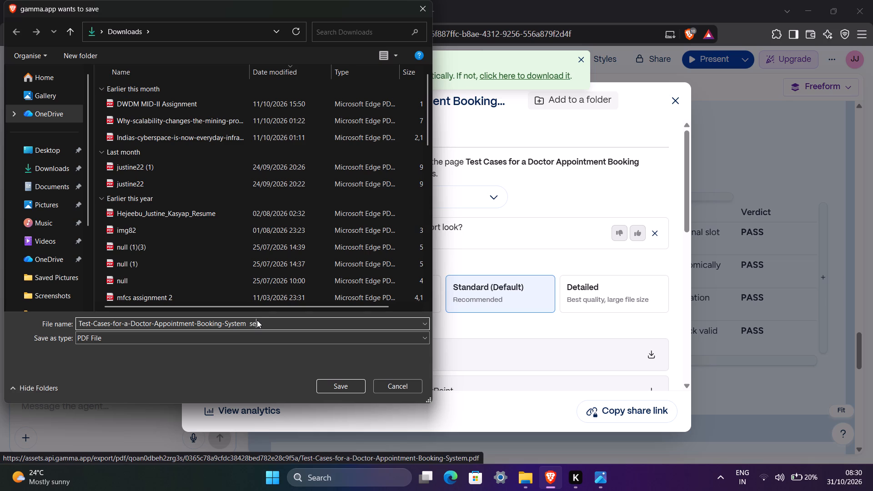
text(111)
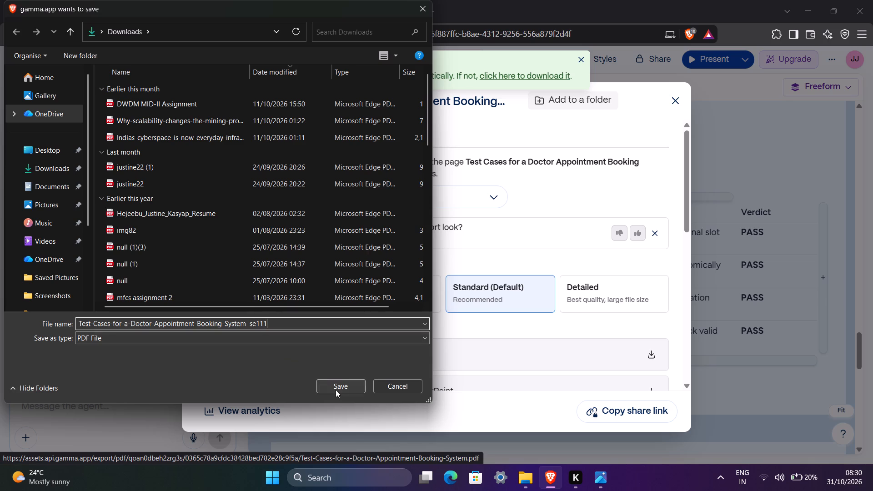
click(336, 390)
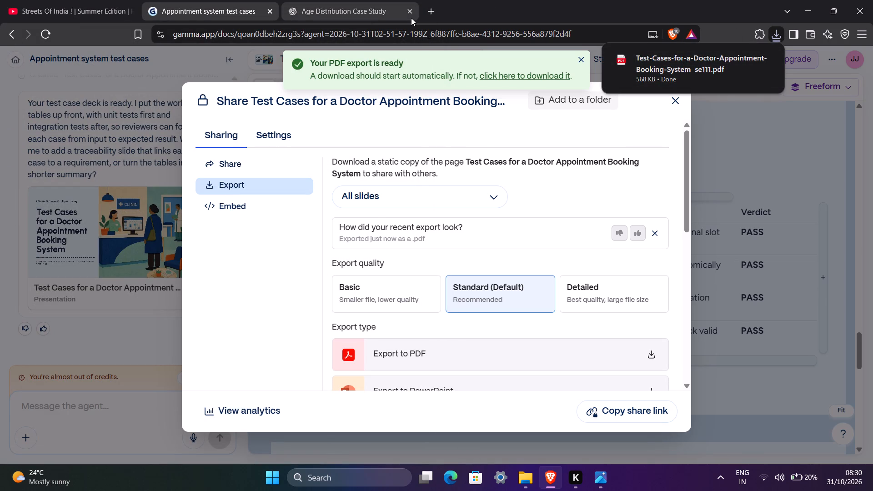
Open the Canva home page in a new browser tab.
click(426, 15)
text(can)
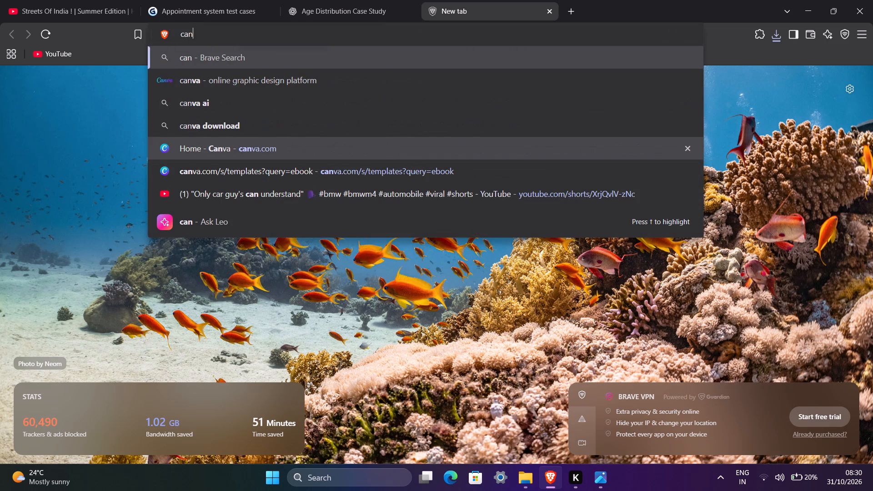
click(345, 149)
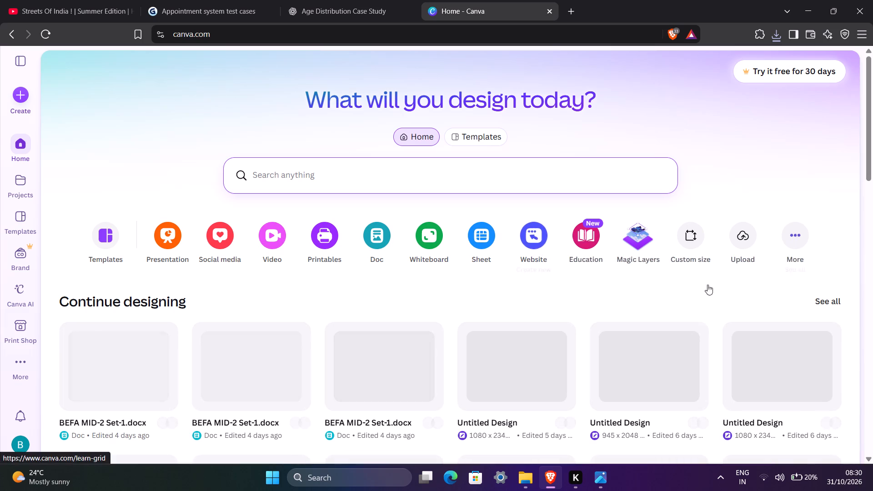
Upload the saved doctor appointment test cases PDF from Downloads to Canva.
click(744, 248)
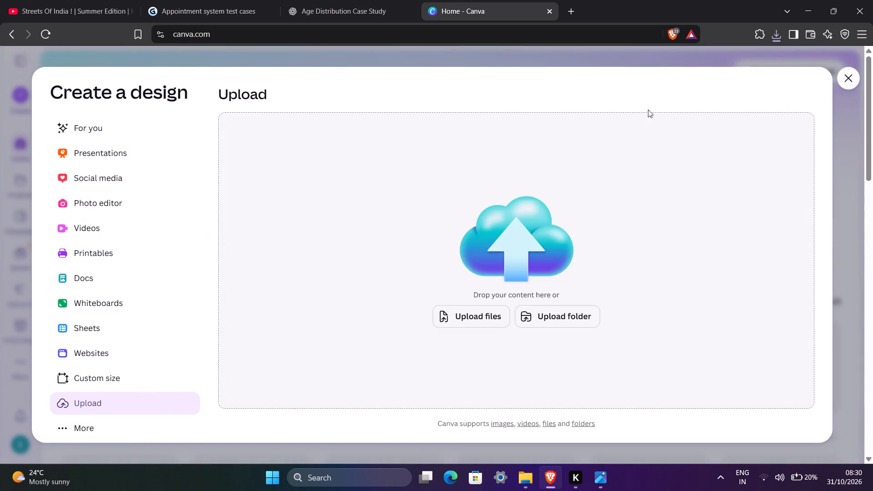
click(470, 320)
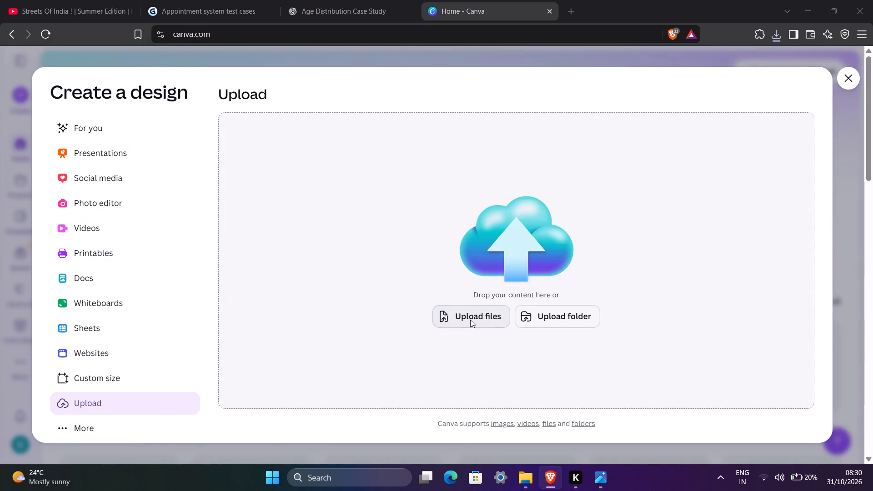
double_click(294, 99)
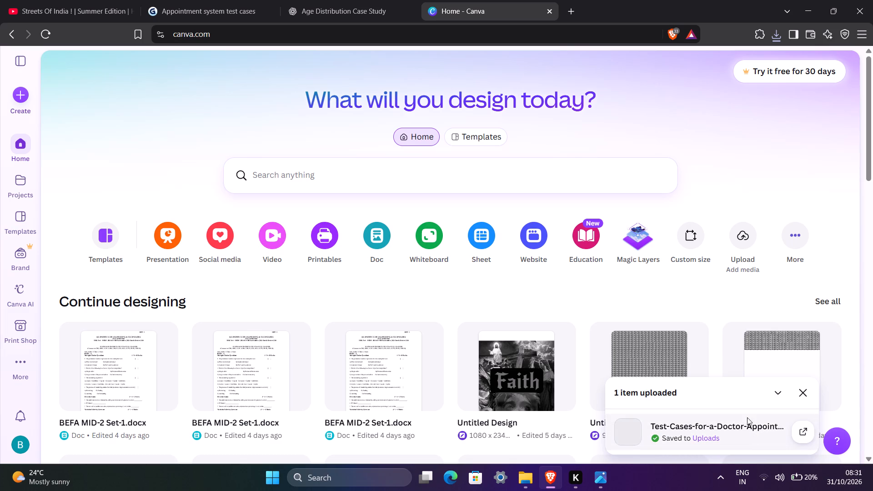
Open the uploaded test cases design for editing from the recent projects.
click(763, 432)
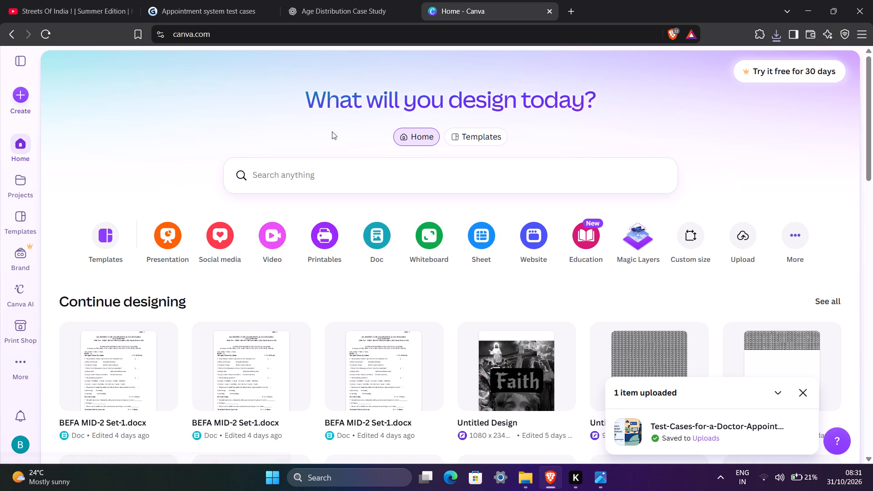
click(15, 188)
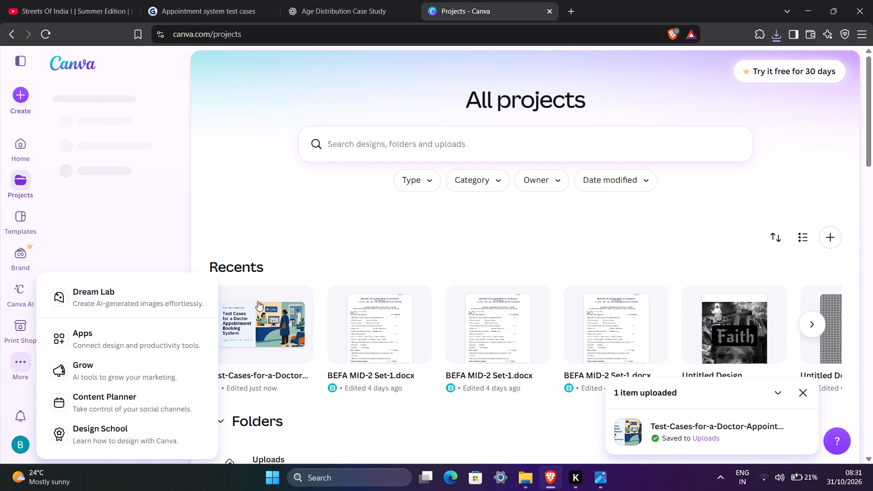
click(259, 315)
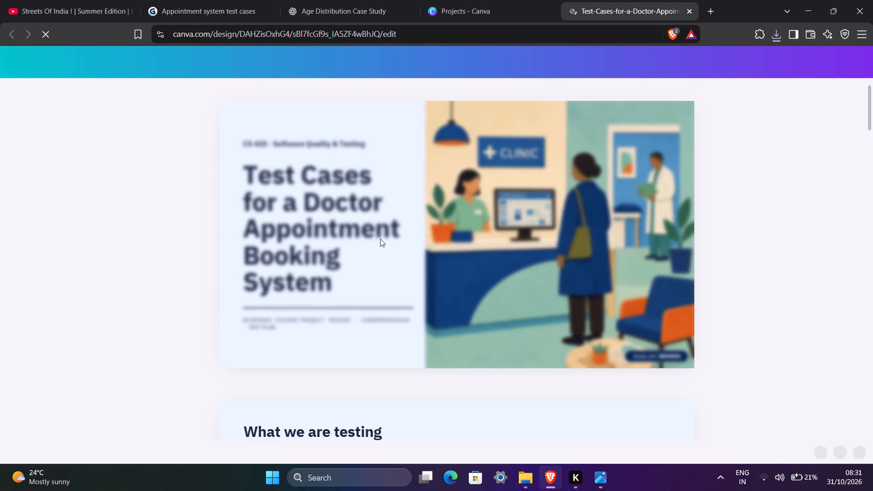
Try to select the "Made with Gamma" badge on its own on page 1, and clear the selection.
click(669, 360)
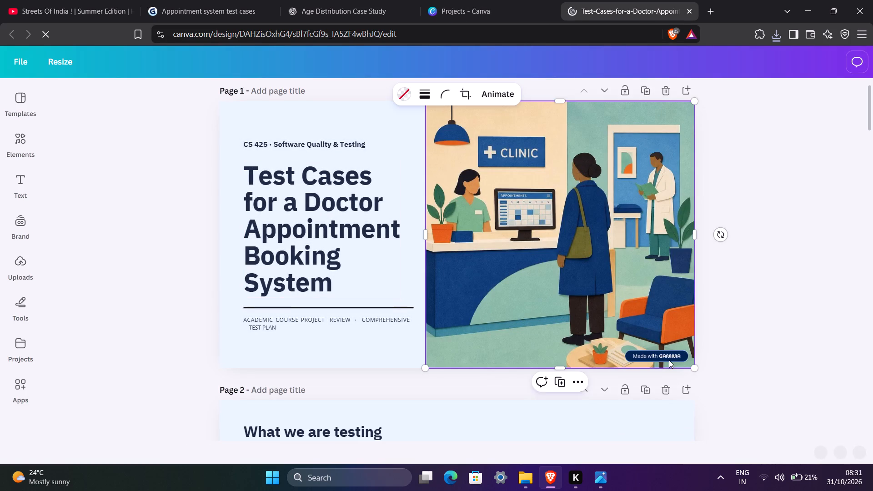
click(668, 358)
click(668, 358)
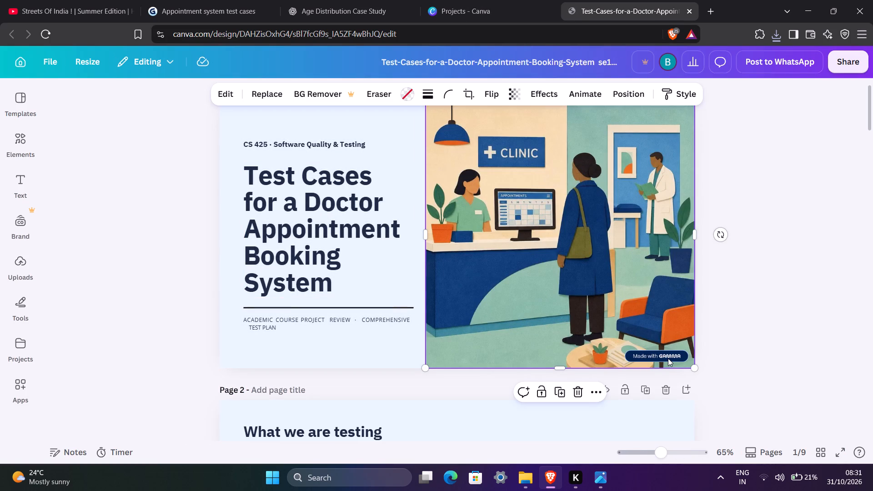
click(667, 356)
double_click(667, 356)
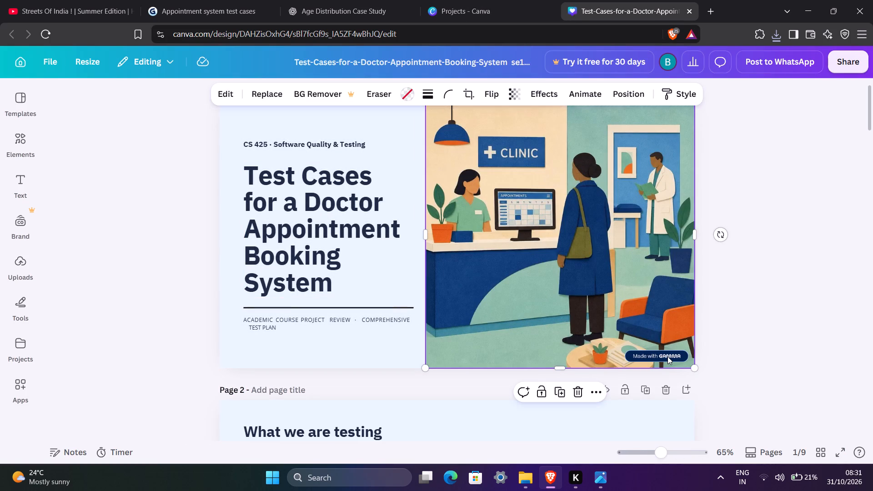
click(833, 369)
Delete the "Made with Gamma" badge on page 2.
scroll(702, 374, down, 4)
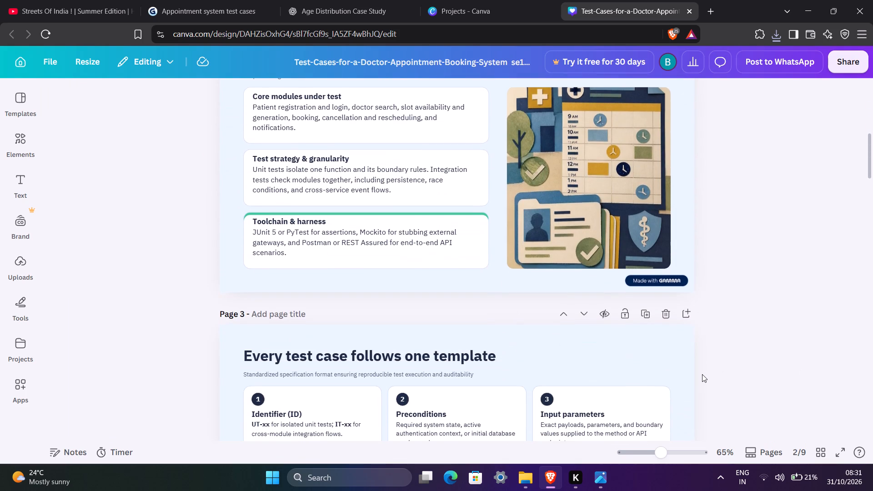
click(656, 280)
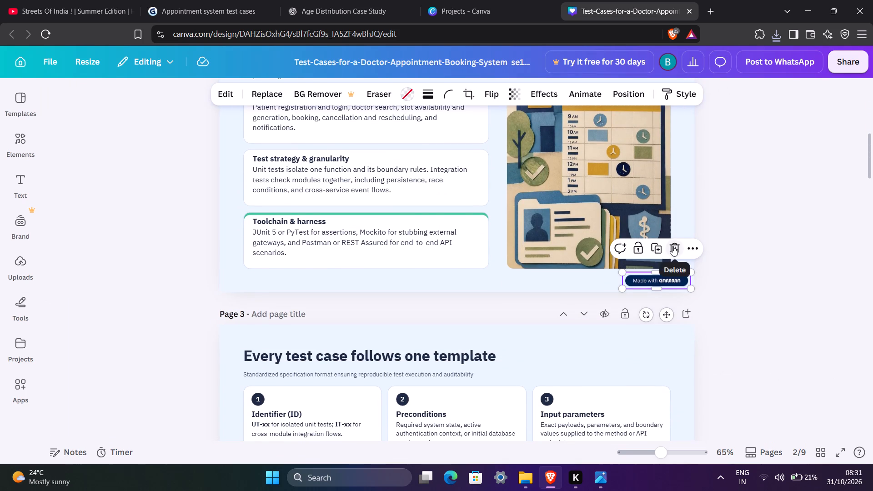
click(672, 246)
click(657, 308)
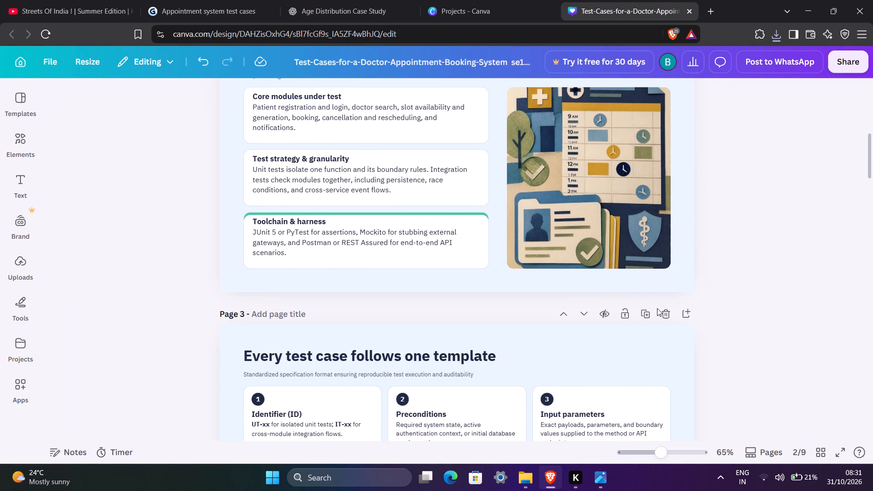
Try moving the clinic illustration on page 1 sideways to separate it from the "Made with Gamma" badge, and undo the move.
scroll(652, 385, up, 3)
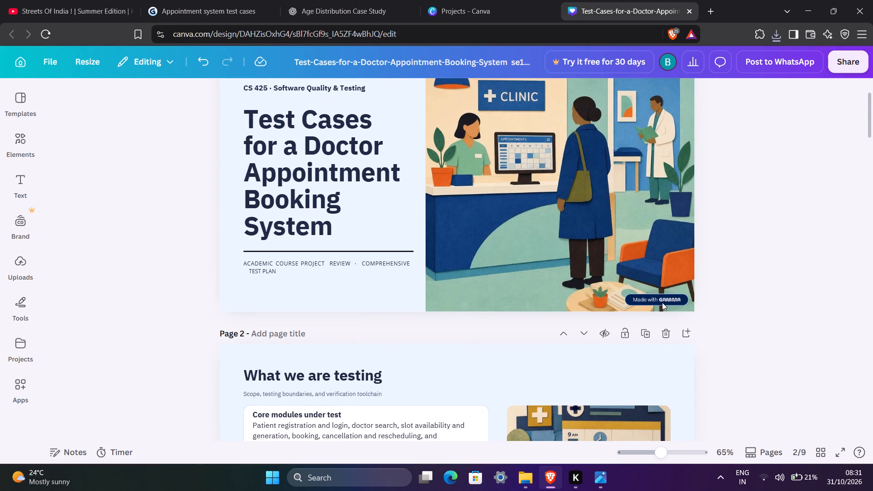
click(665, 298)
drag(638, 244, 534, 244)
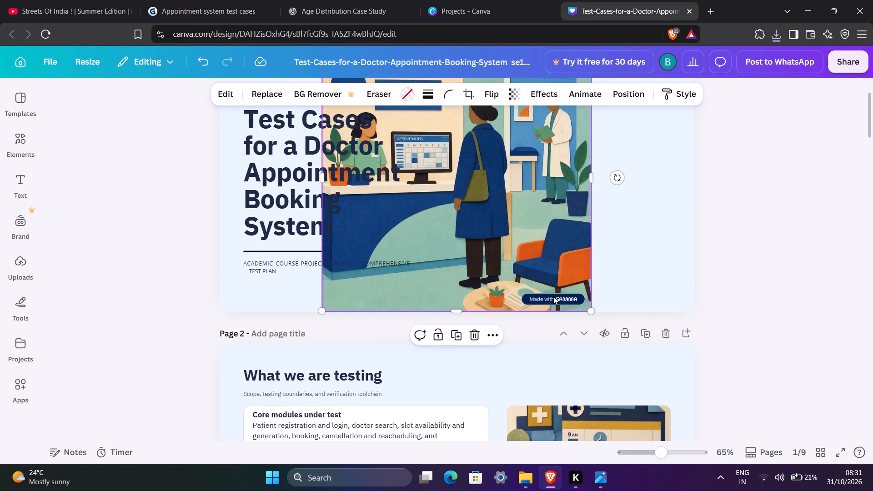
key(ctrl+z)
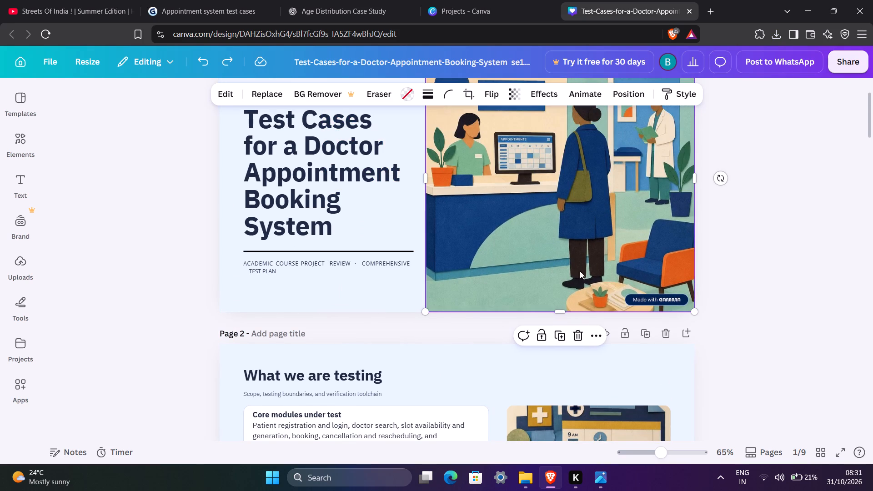
Stretch the clinic illustration on page 1 down past the page's lower edge to about 725 × 783, pushing its "Made with Gamma" badge out of view.
drag(558, 313, 563, 336)
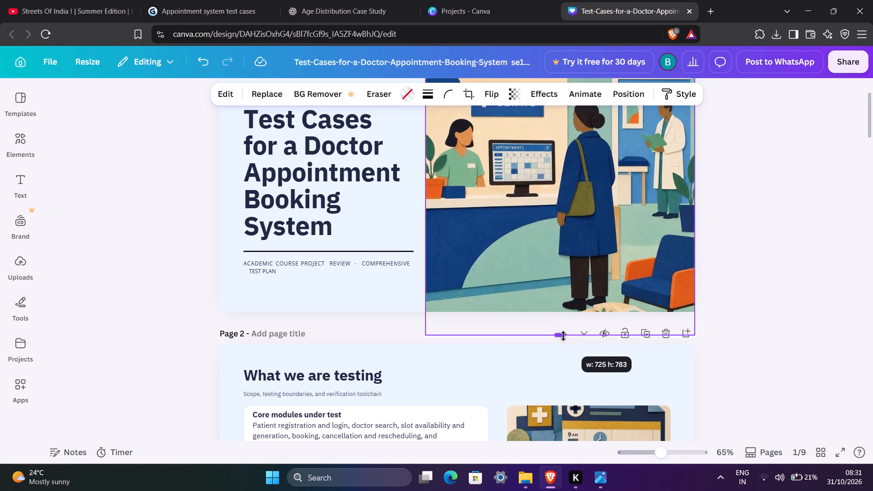
drag(563, 336, 563, 336)
click(775, 240)
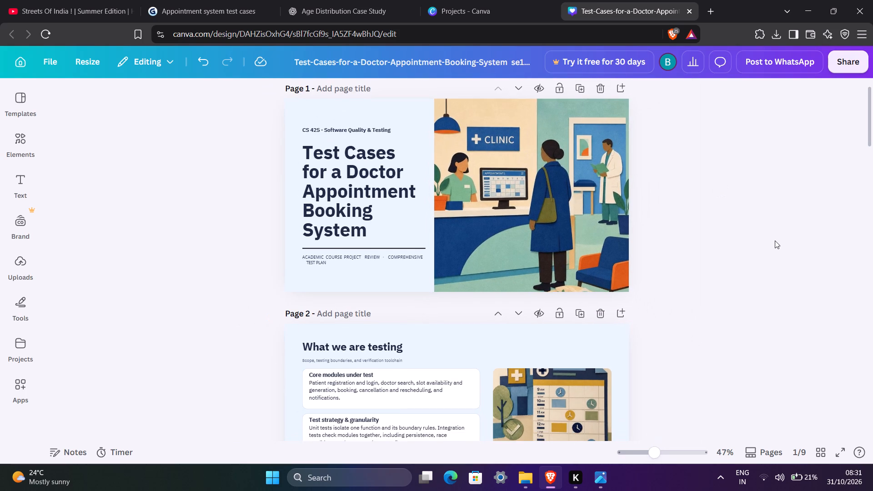
Delete the "Made with Gamma" badge on page 3 together with its frame.
scroll(775, 240, down, 4)
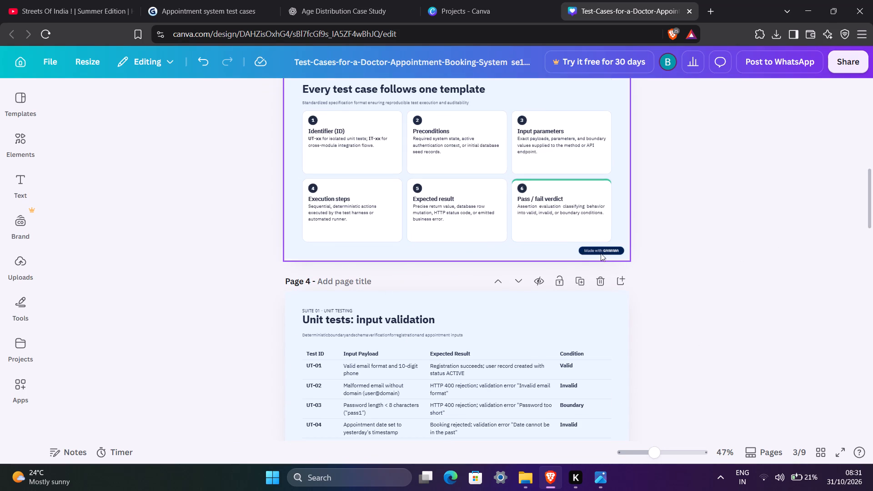
click(602, 252)
click(616, 225)
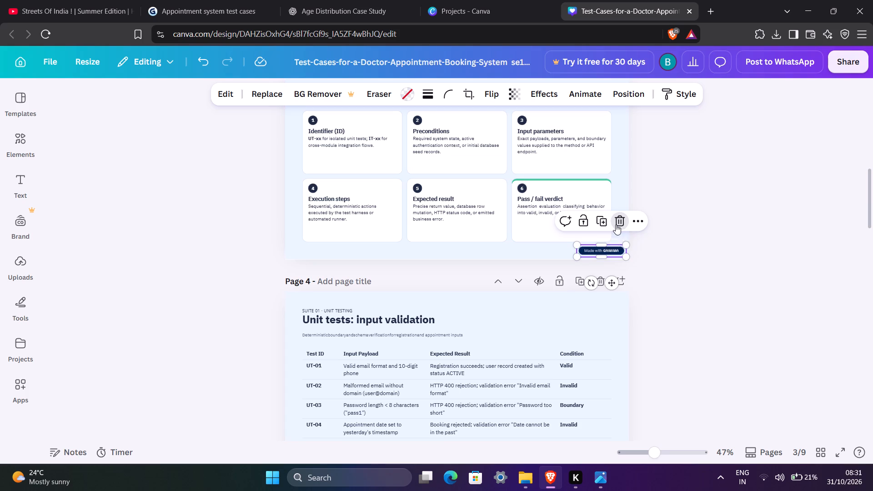
click(605, 265)
Delete the "Made with Gamma" badge on page 4 together with its frame.
scroll(605, 265, down, 2)
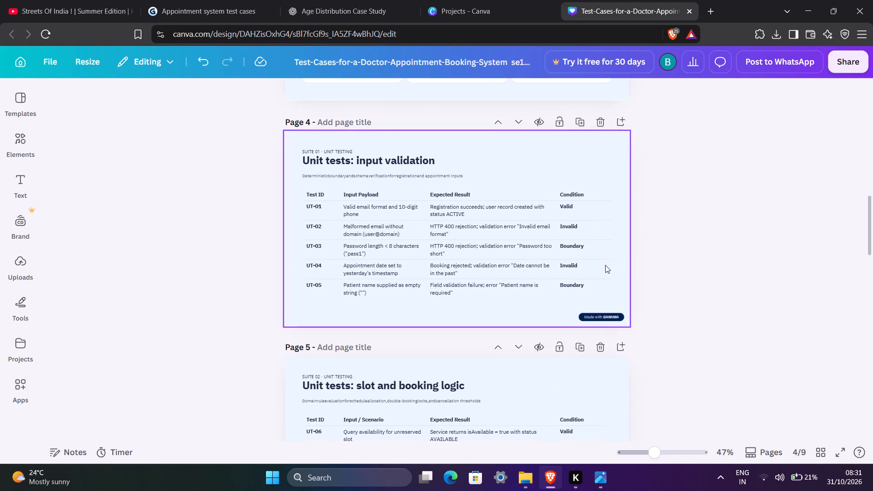
click(600, 321)
click(618, 291)
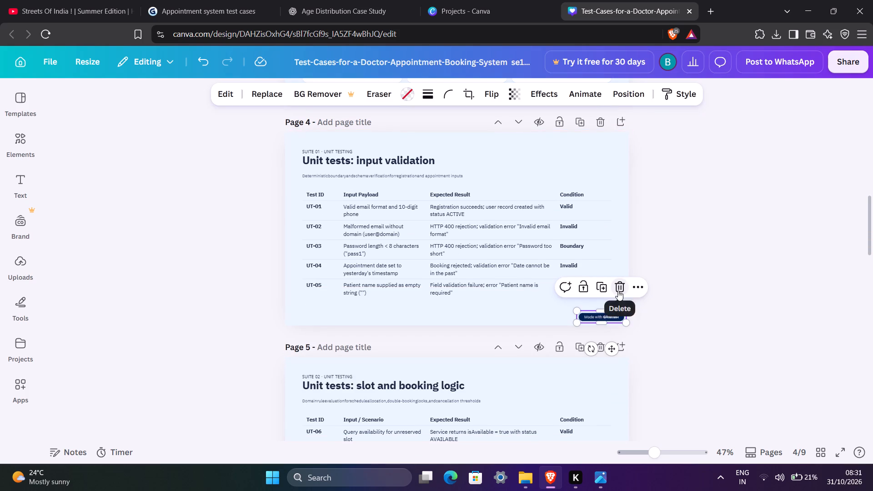
click(608, 339)
Delete the "Made with Gamma" badge on page 5 together with its frame.
scroll(608, 339, down, 1)
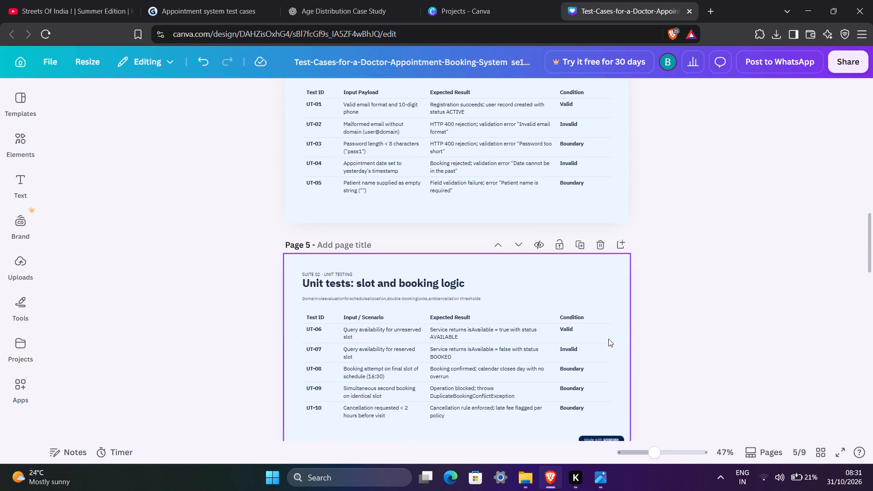
scroll(608, 339, down, 1)
click(604, 376)
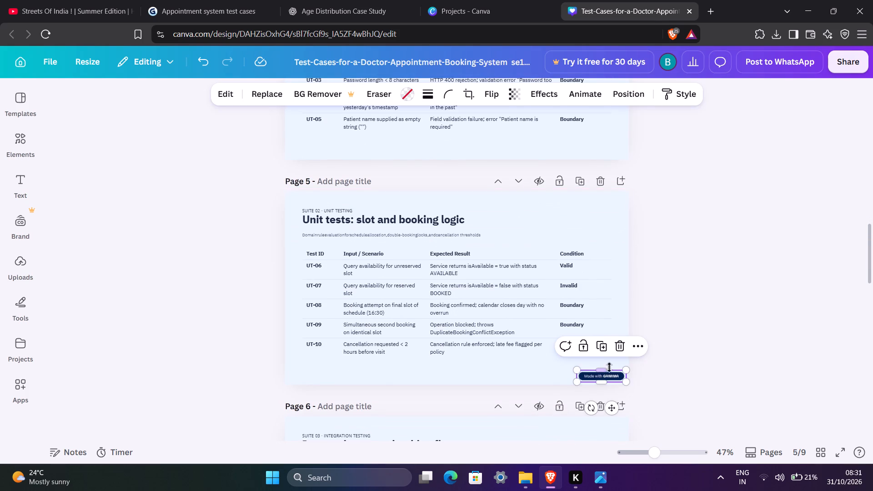
click(623, 342)
click(613, 398)
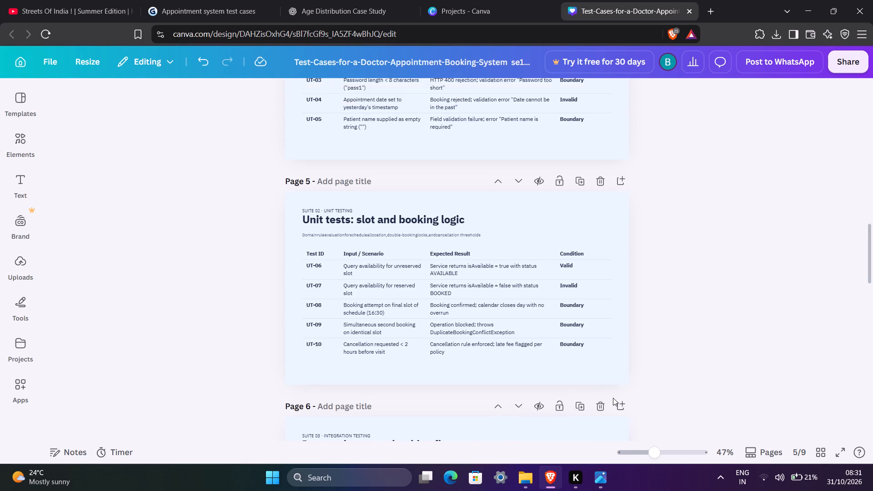
Delete the "Made with Gamma" badge on page 6 together with its frame.
scroll(613, 398, down, 3)
click(613, 398)
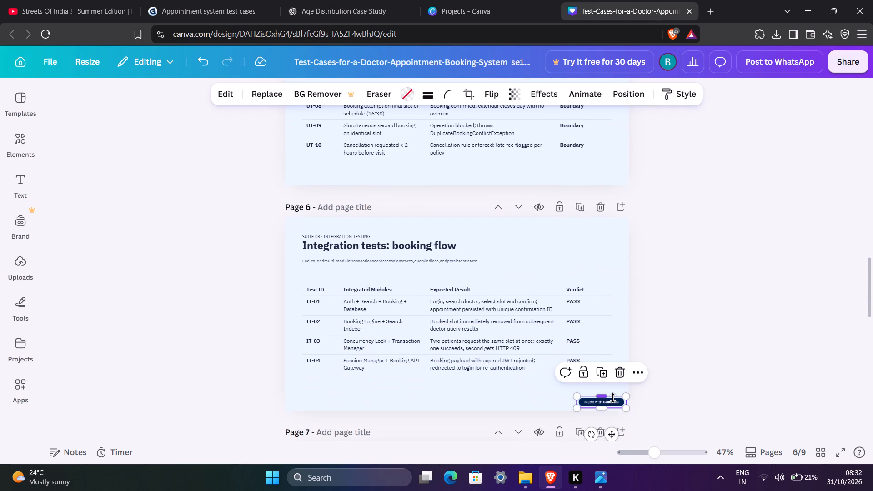
click(619, 370)
scroll(619, 370, down, 1)
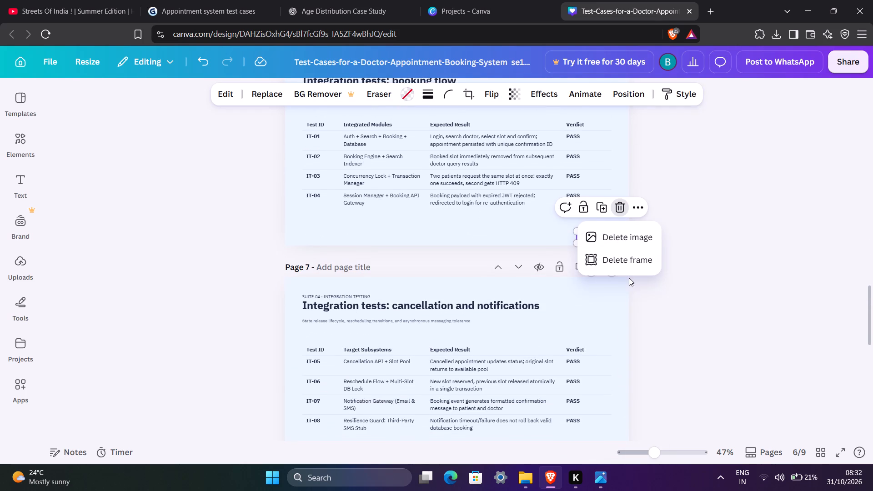
click(638, 261)
Delete the "Made with Gamma" badge on page 7 together with its frame.
scroll(638, 261, down, 2)
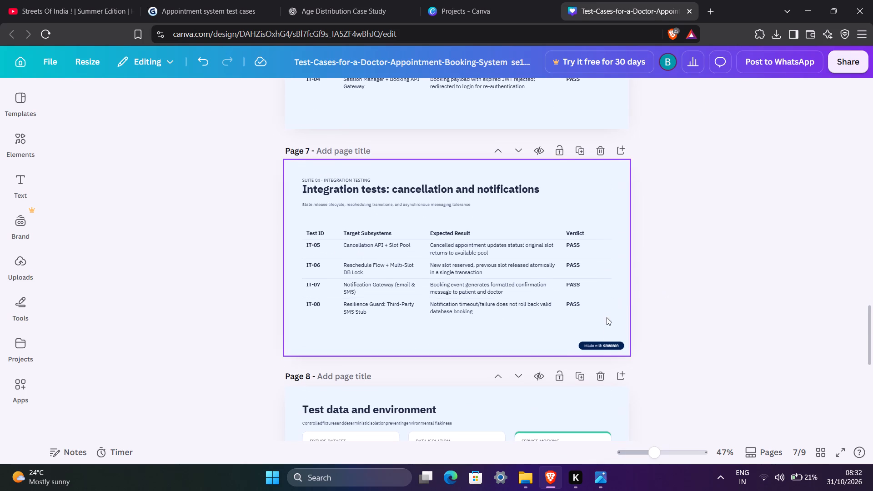
click(603, 349)
click(615, 320)
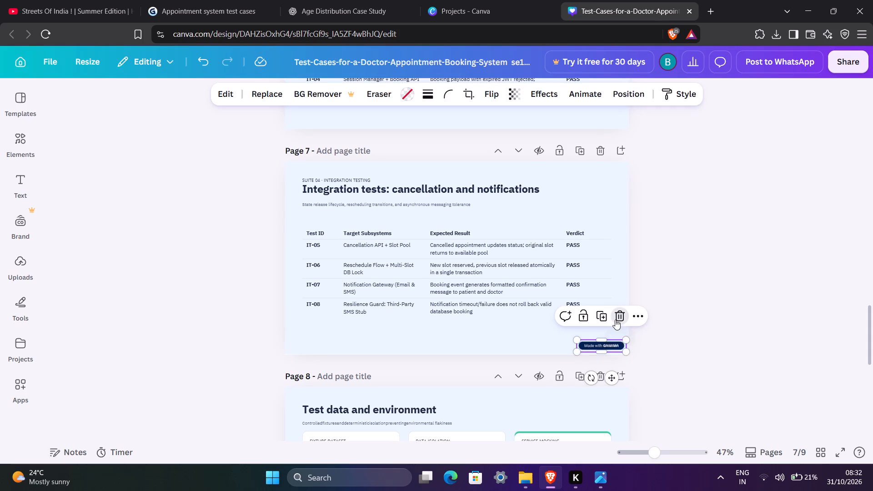
click(607, 370)
Delete the "Made with Gamma" badge on page 8 together with its frame.
scroll(607, 370, down, 2)
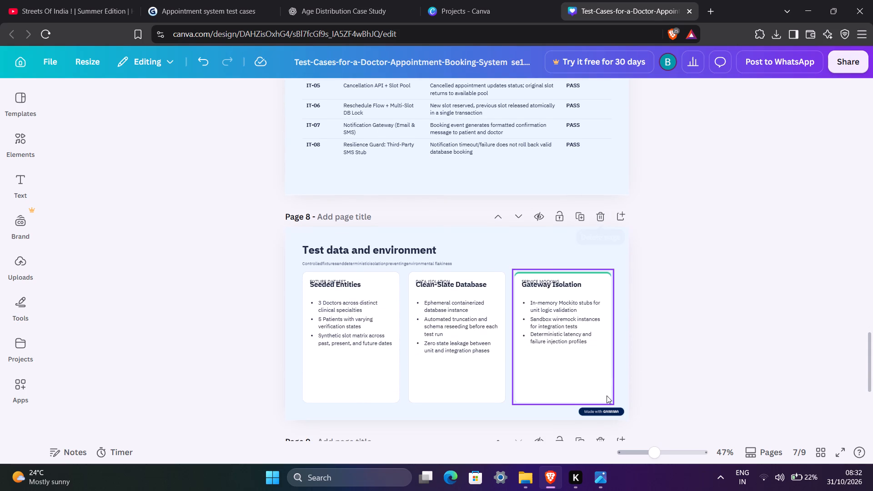
click(608, 411)
click(619, 381)
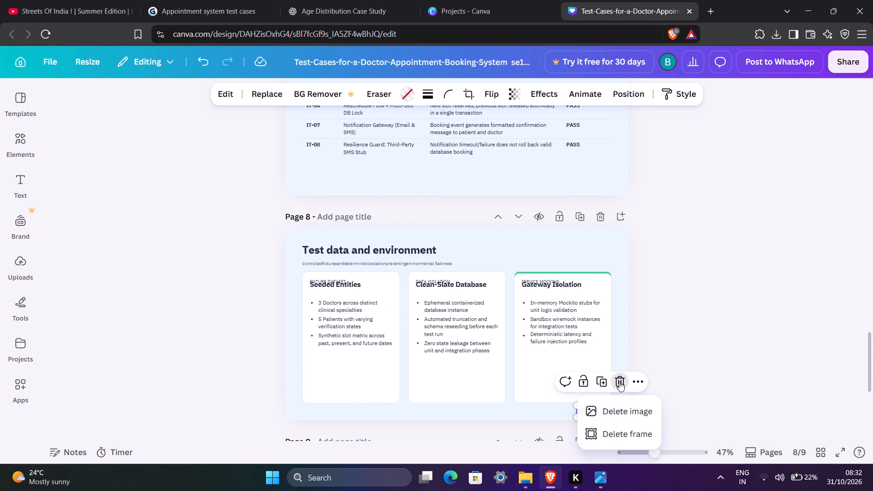
click(618, 439)
Delete the "Made with Gamma" badge on page 9 together with its frame.
scroll(618, 439, down, 1)
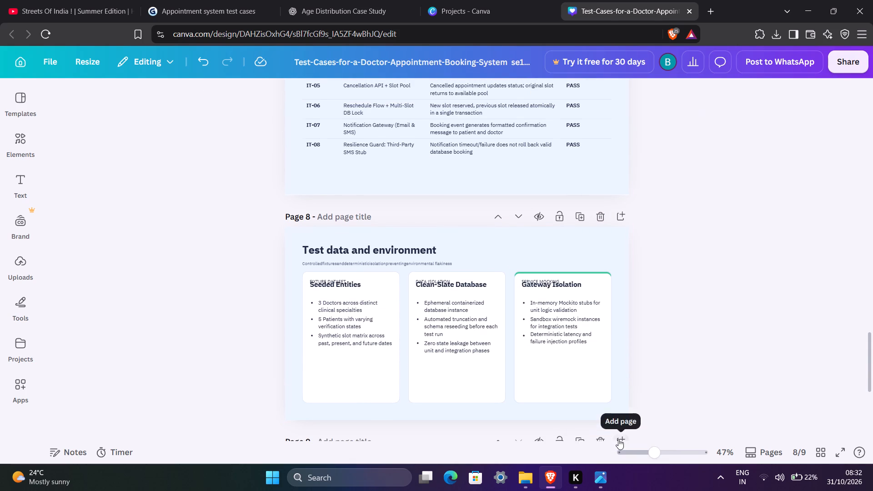
scroll(618, 439, down, 2)
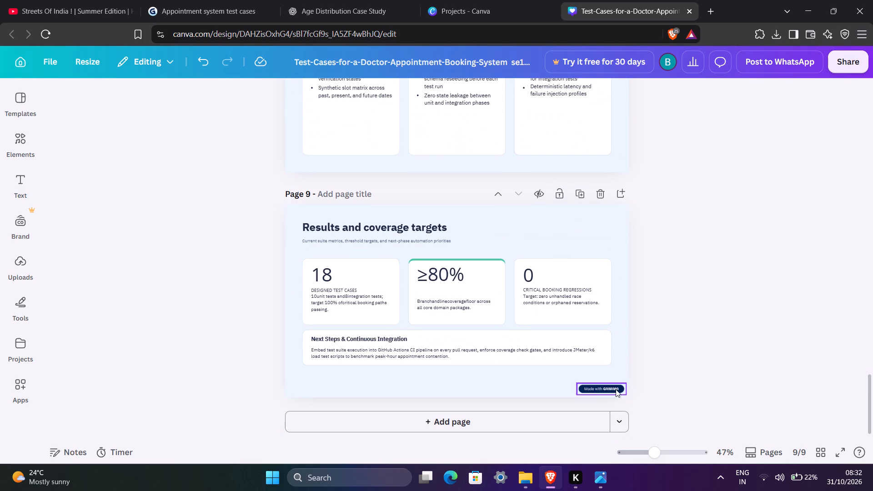
click(616, 389)
click(617, 366)
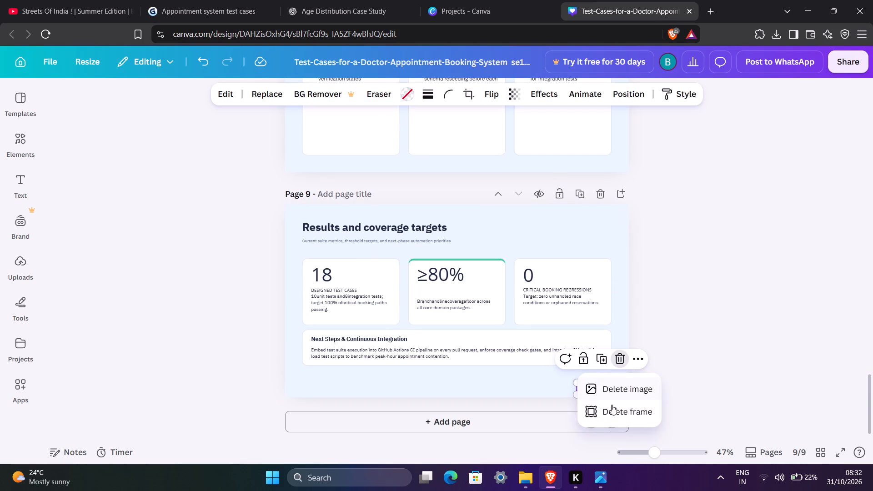
click(612, 408)
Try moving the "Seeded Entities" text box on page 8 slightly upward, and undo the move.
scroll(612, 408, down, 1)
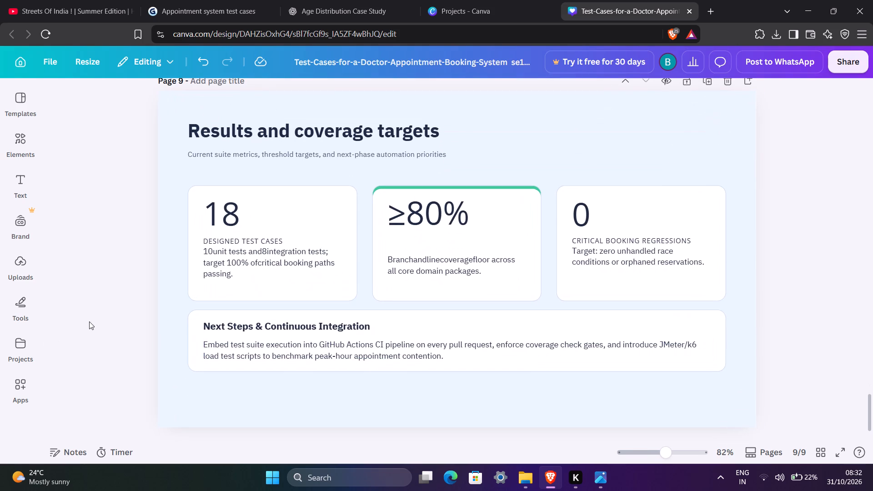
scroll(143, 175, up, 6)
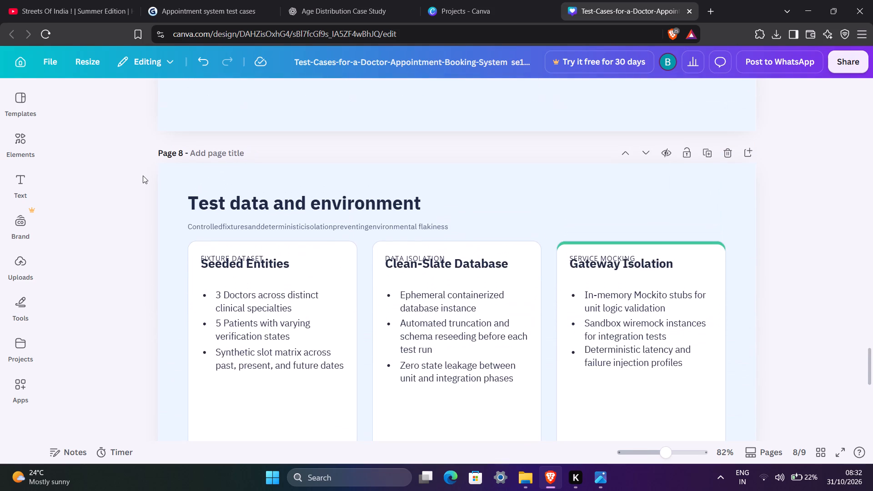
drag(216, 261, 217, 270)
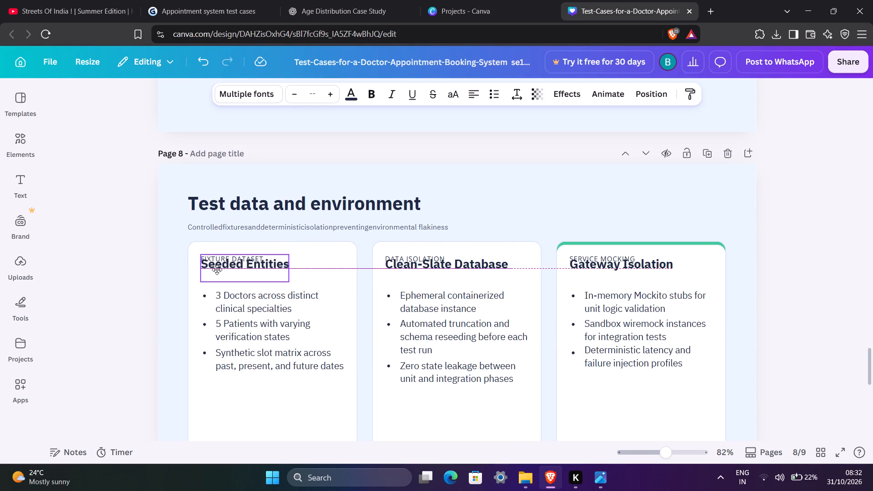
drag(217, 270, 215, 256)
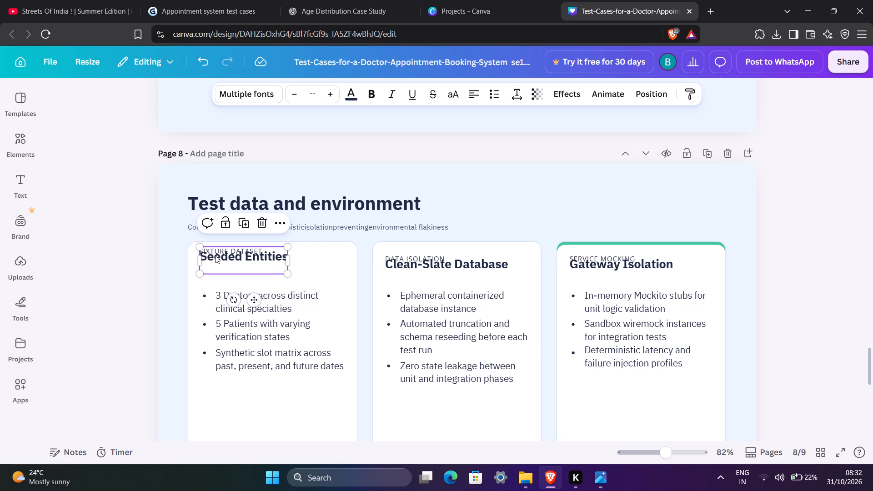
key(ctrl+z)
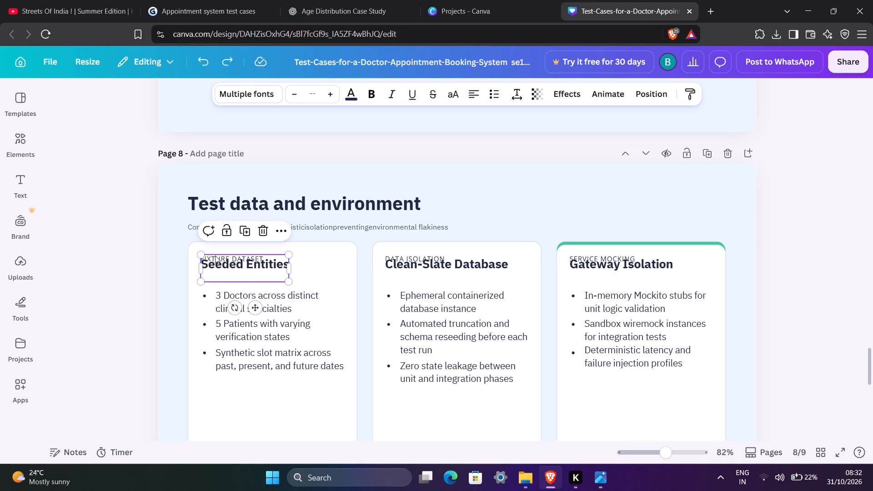
Insert a line break after the "FIXTURE DATASET" label on page 8 to push the "Seeded Entities" heading below it.
click(267, 265)
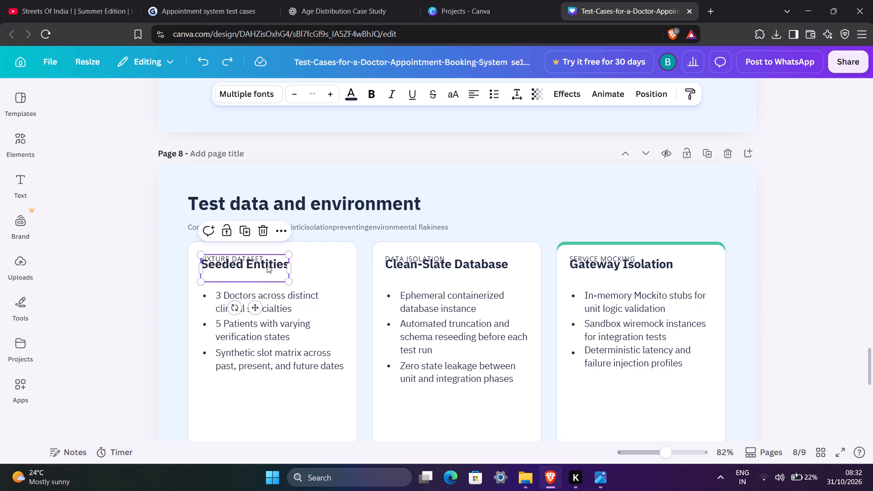
click(267, 264)
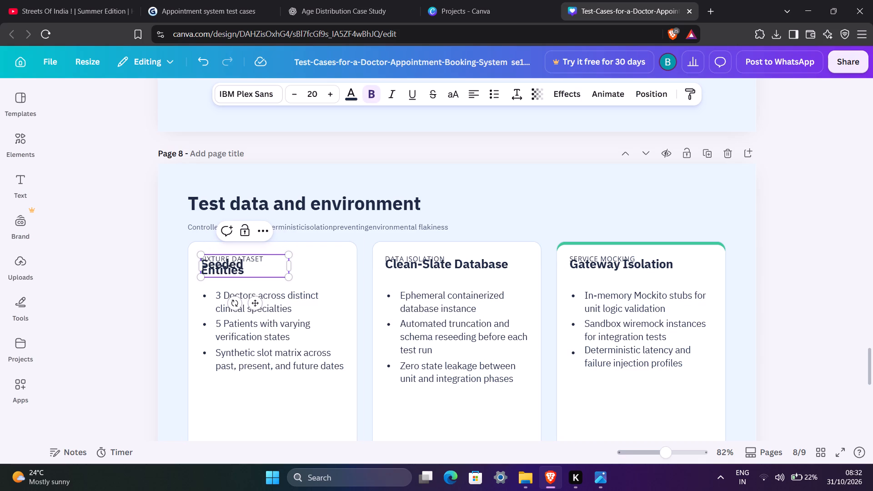
click(251, 263)
click(277, 258)
key(Return)
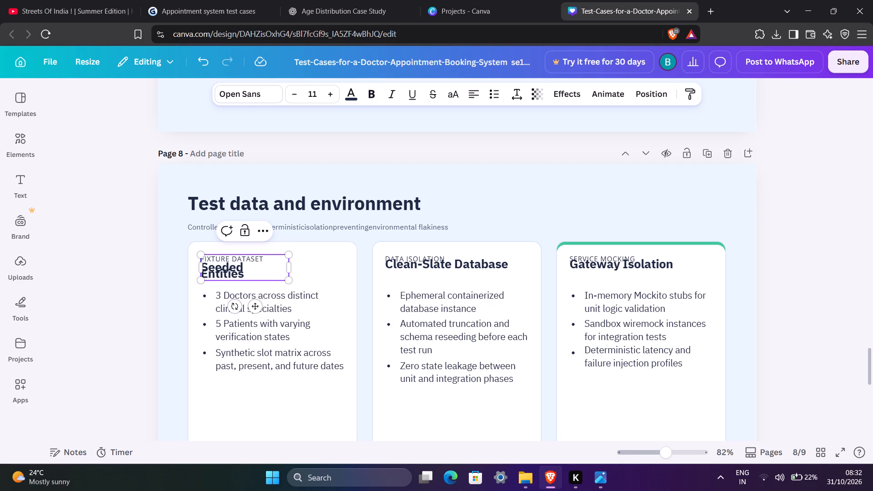
Add an extra space between "Seeded" and "Entities" and widen the text box to fit the heading on one line.
click(201, 274)
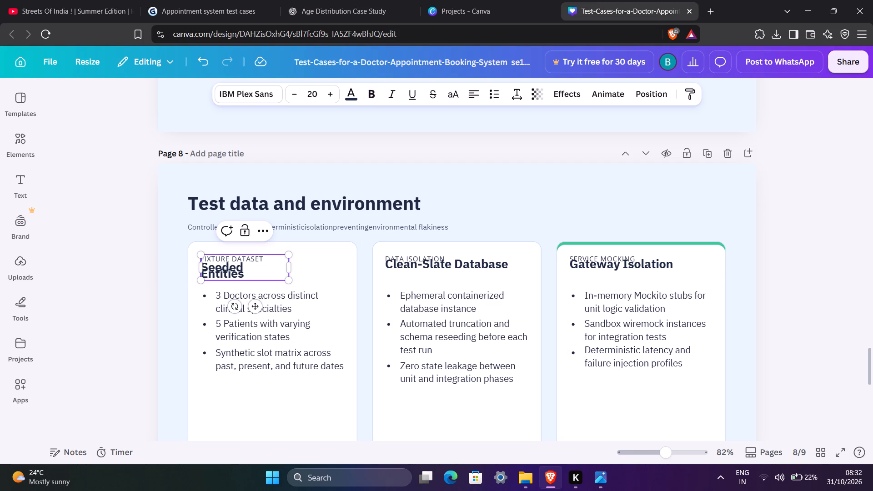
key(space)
key(BackSpace)
key(Down)
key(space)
click(289, 268)
double_click(289, 268)
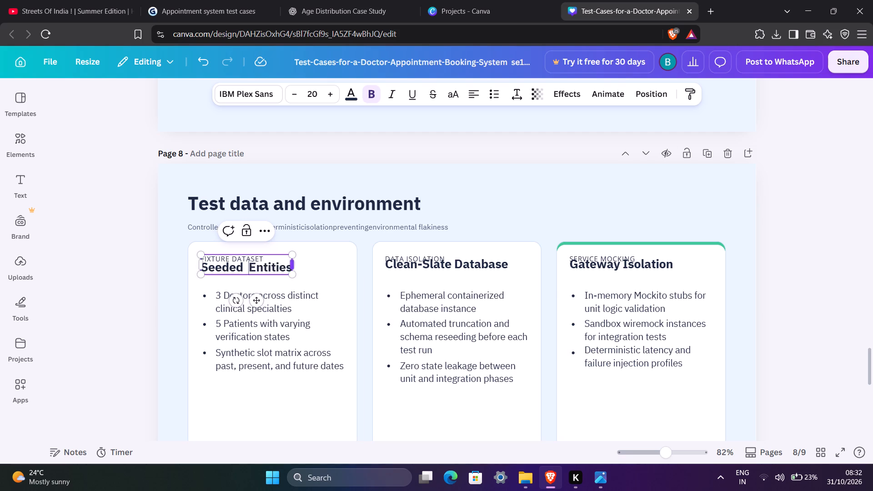
click(313, 265)
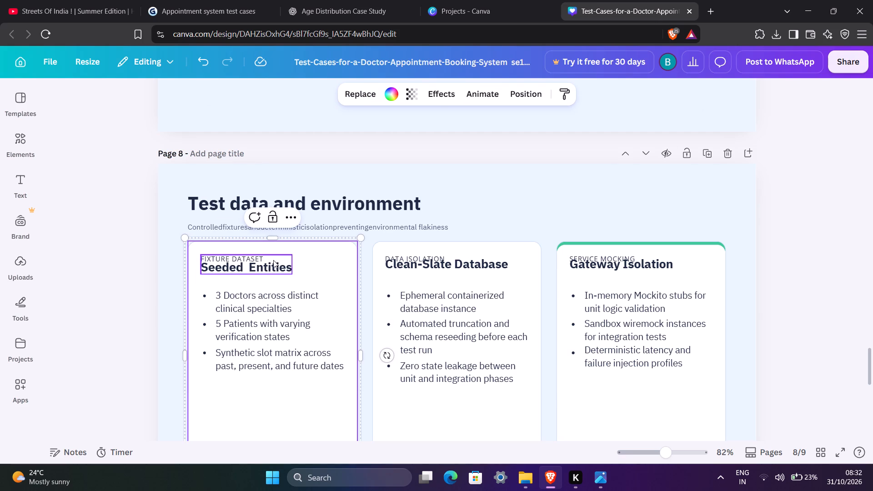
Insert a line break after the "DATA ISOLATION" label on page 8 to push the "Clean-Slate Database" heading below it.
click(442, 257)
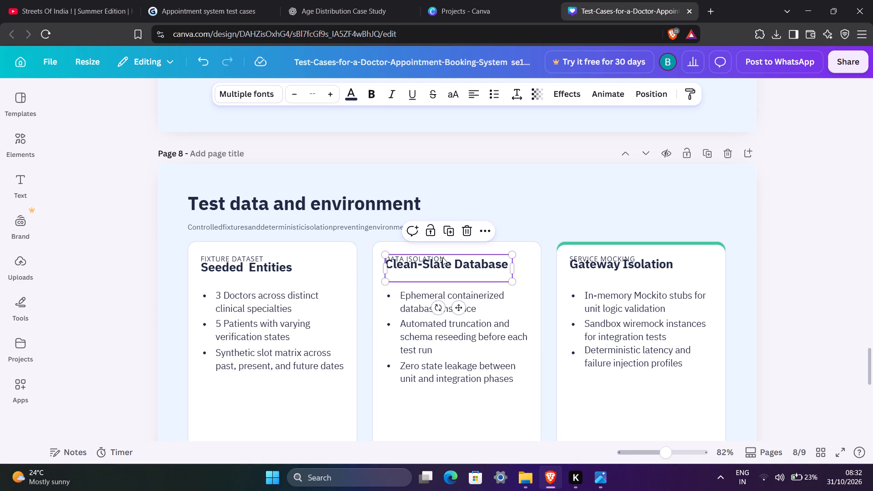
click(442, 257)
click(447, 257)
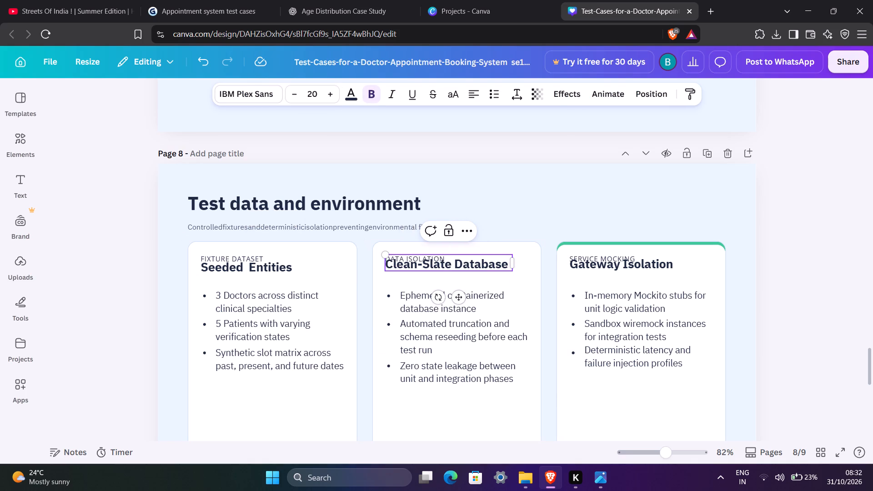
key(Up)
key(Return)
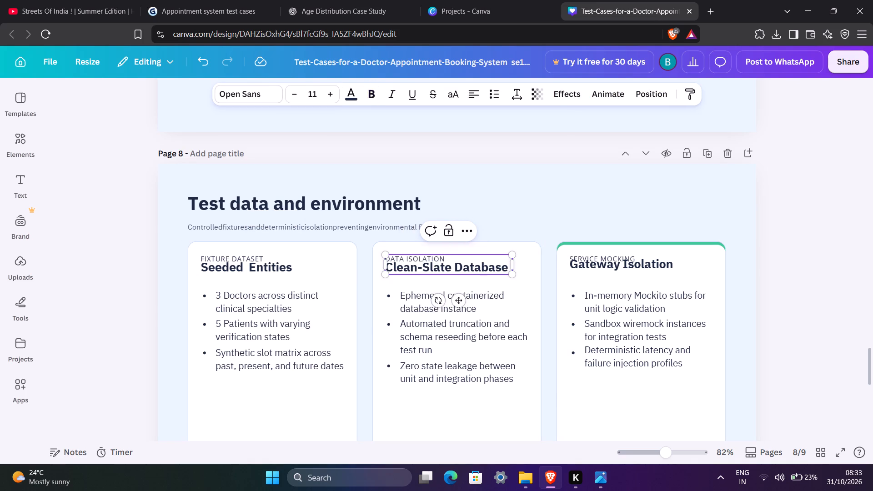
Insert a line break after the "SERVICE MOCKING" label on page 8 and widen its text box to fit "Gateway Isolation" on one line.
click(630, 267)
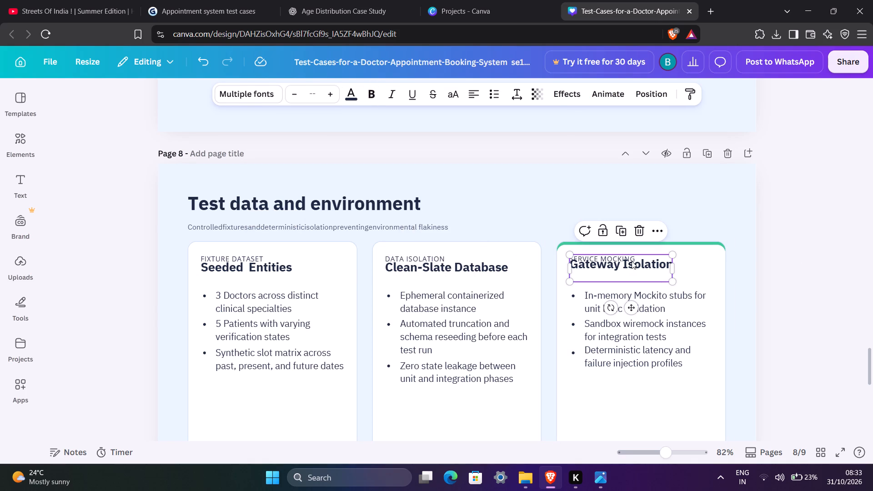
click(634, 259)
click(634, 259)
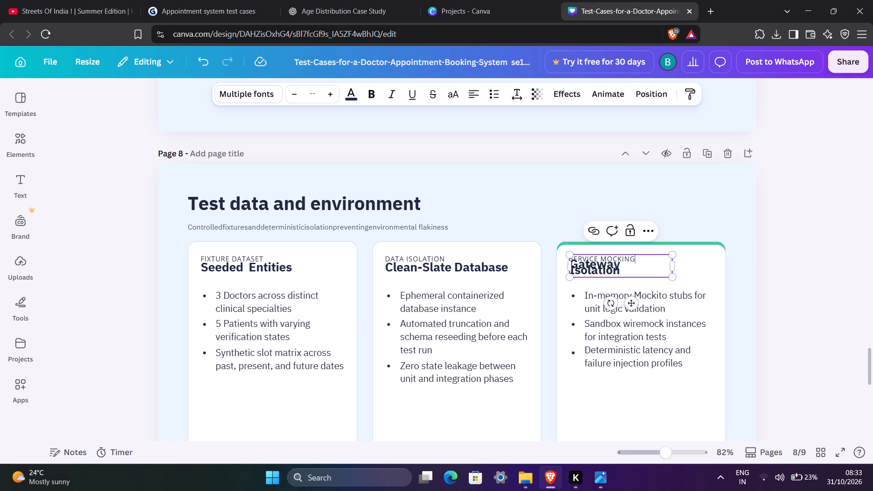
key(Return)
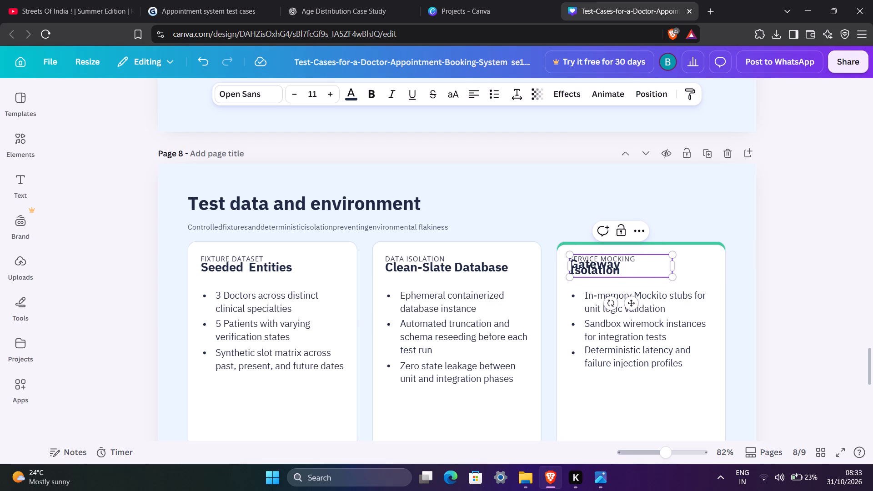
drag(675, 263, 685, 262)
click(746, 244)
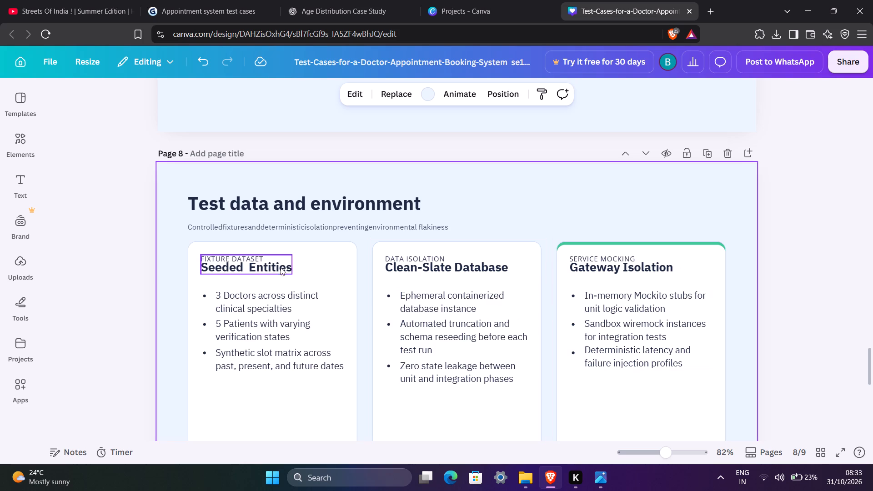
Add two more line breaks after the "FIXTURE DATASET" label on page 8 to separate it from the "Seeded Entities" heading.
click(265, 256)
click(265, 256)
click(265, 256)
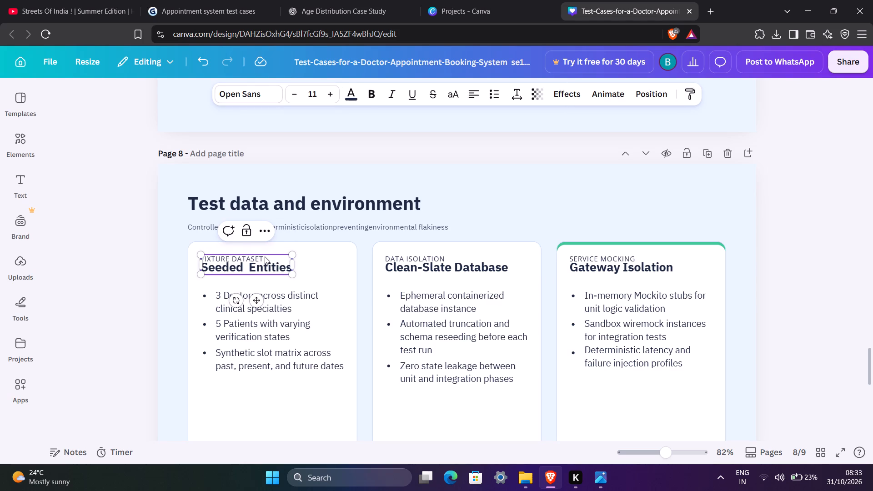
key(Return)
key(Return)
key(Return)
key(Return)
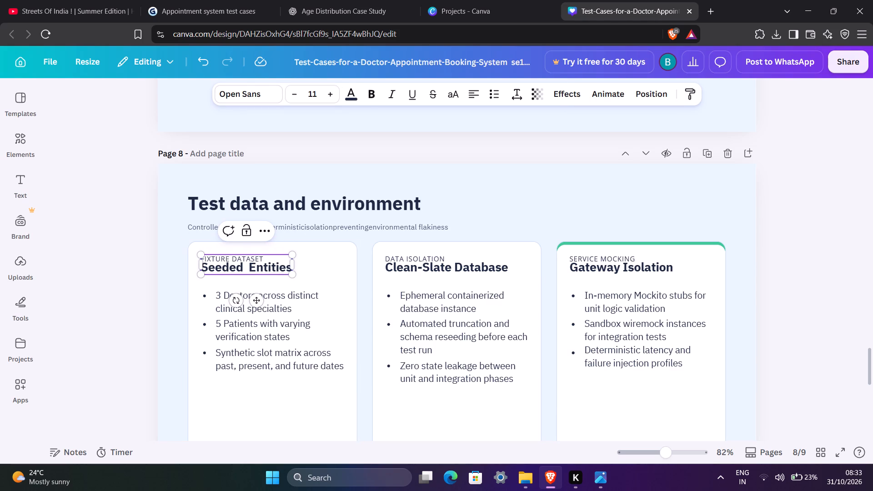
click(268, 262)
key(Up)
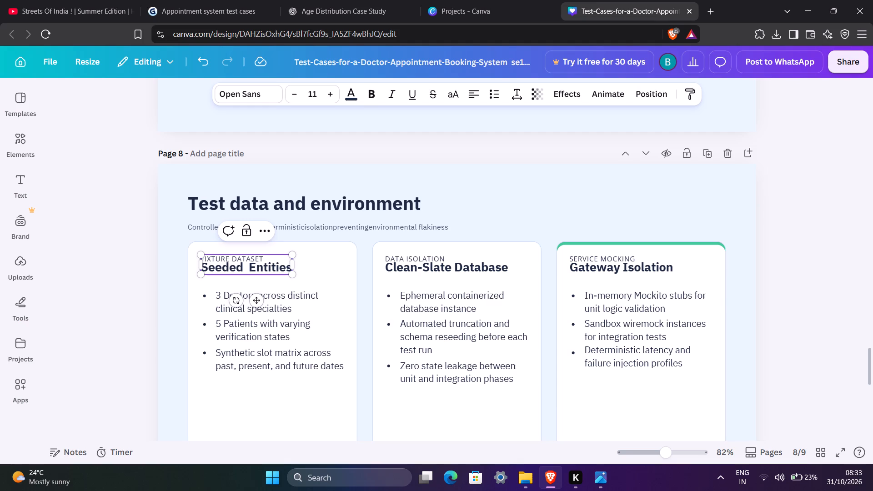
key(Up)
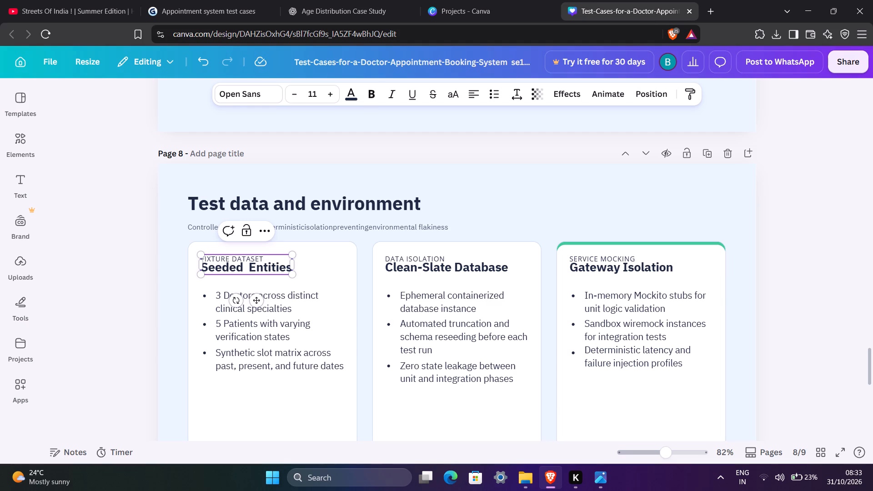
click(262, 259)
key(Left)
key(Left)
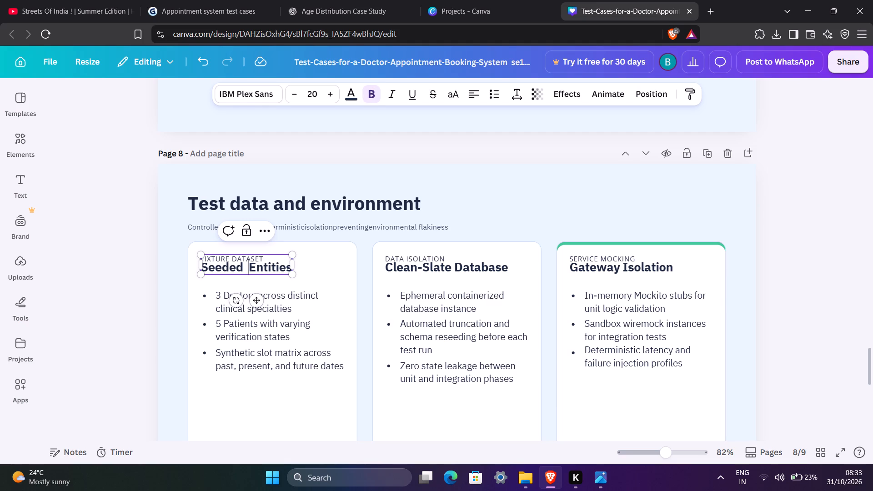
key(Up)
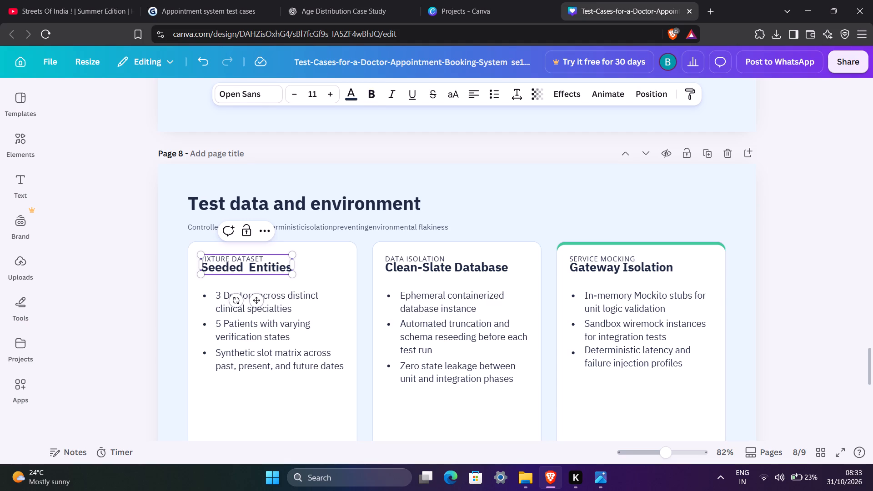
key(Left)
key(Left)
key(Left)
key(Right)
key(Right)
key(Return)
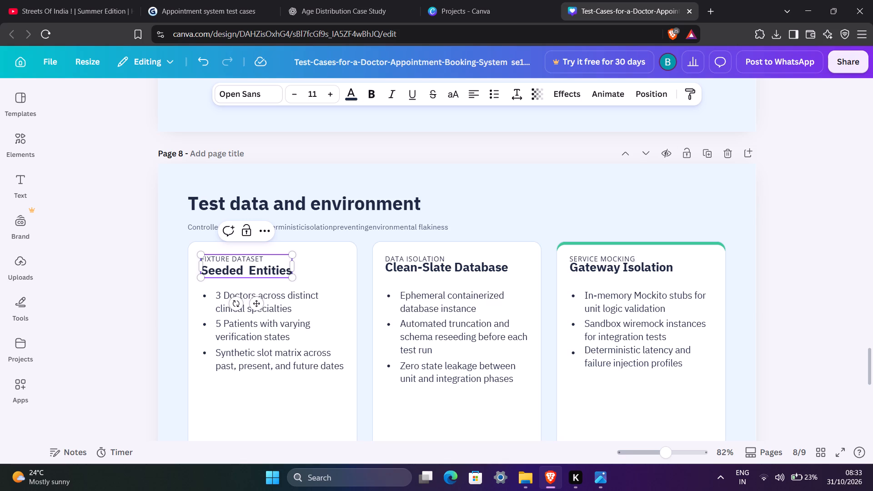
key(Return)
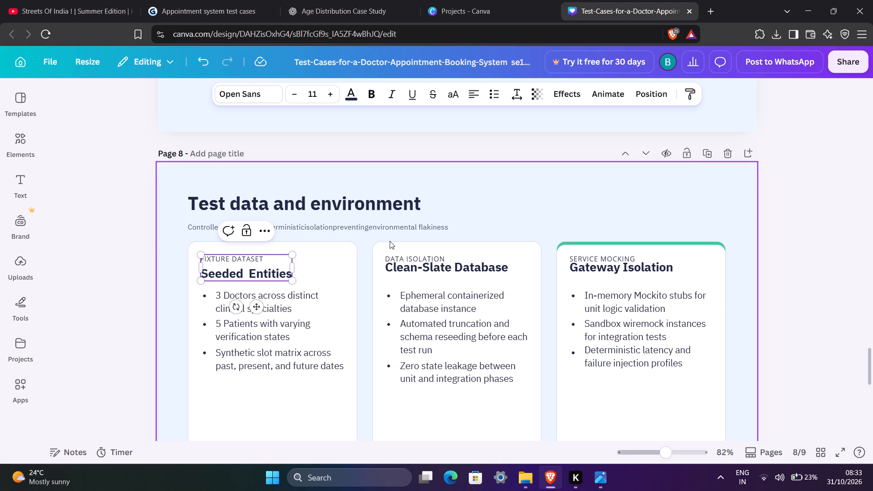
Add two more line breaks after the "DATA ISOLATION" label on page 8 to separate it from the "Clean-Slate Database" heading.
click(424, 261)
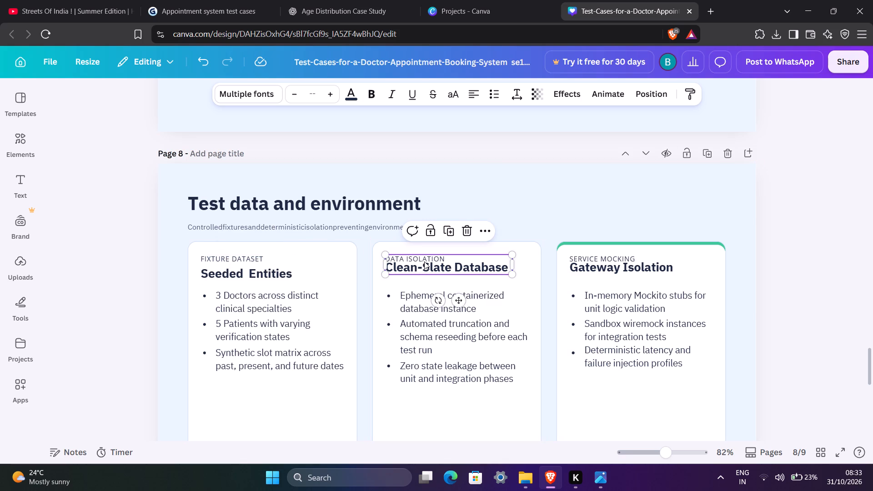
click(439, 262)
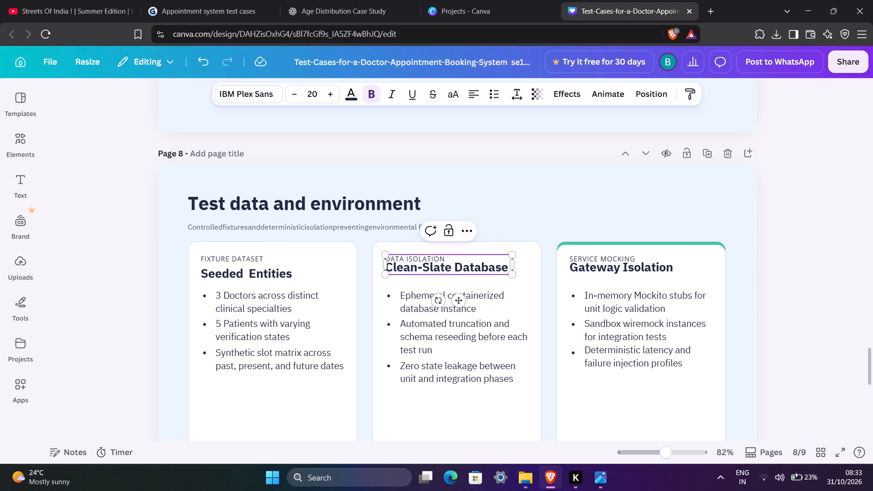
key(Up)
key(Right)
key(Up)
key(Left)
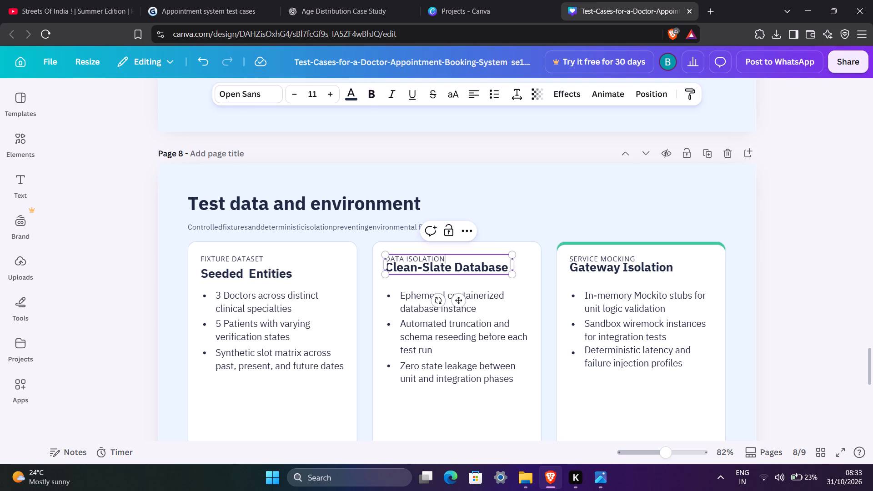
key(Return)
key(Return)
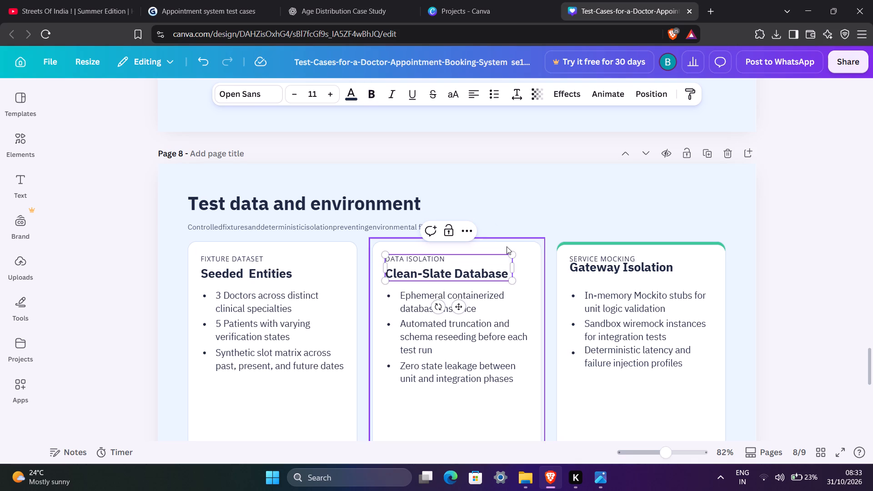
Add two more line breaks after the "SERVICE MOCKING" label on page 8 to separate it from the "Gateway Isolation" heading.
click(598, 259)
click(598, 259)
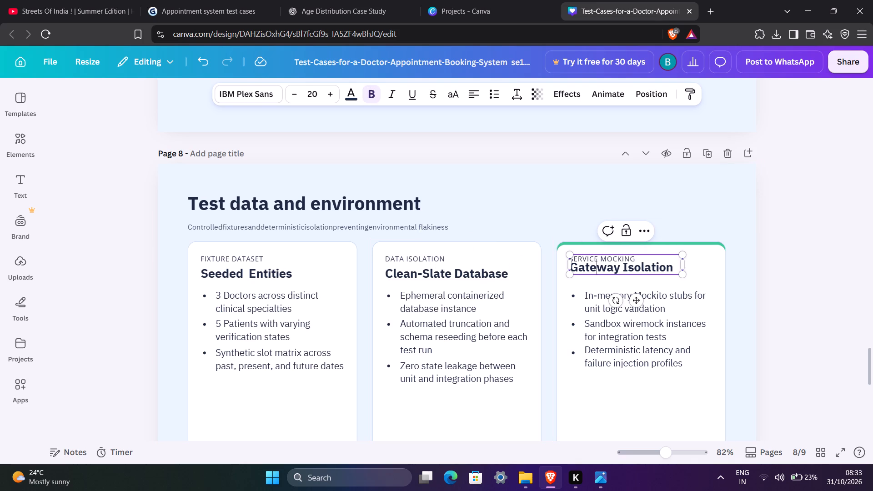
key(Up)
key(Left)
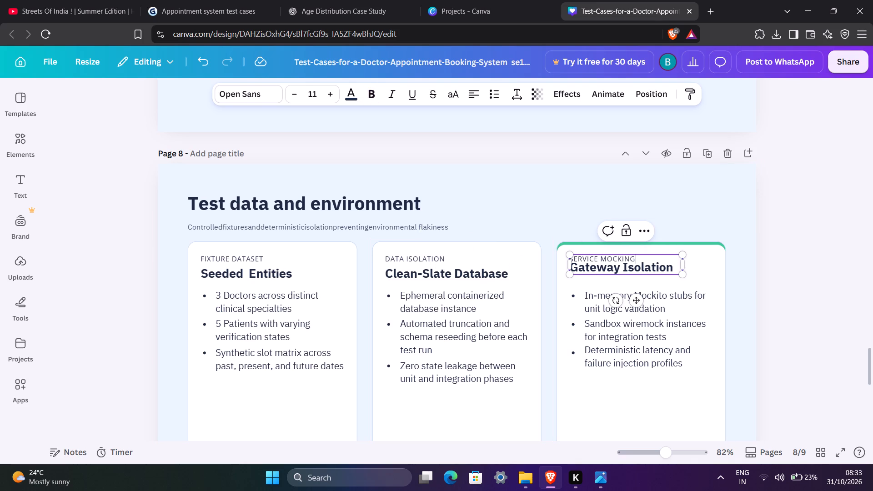
key(Return)
key(Return)
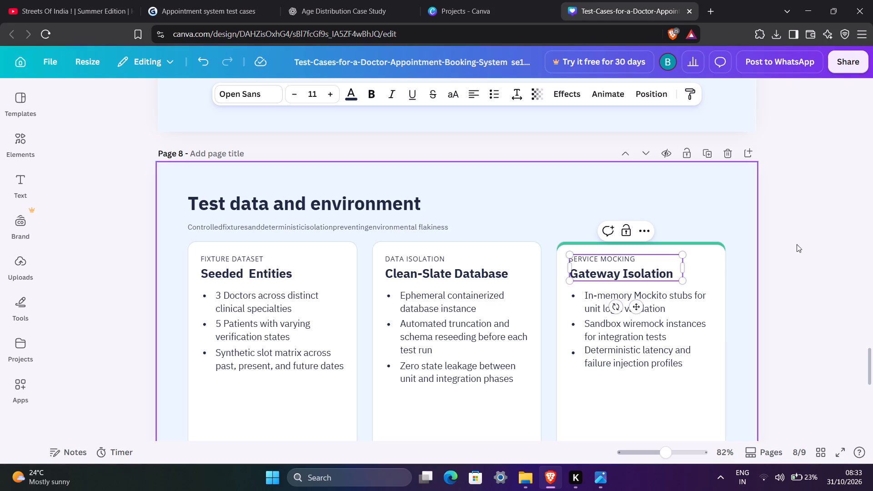
click(784, 294)
Review the rest of page 8 and the "Results and coverage targets" cards on page 9 for layout and text problems.
scroll(784, 294, down, 1)
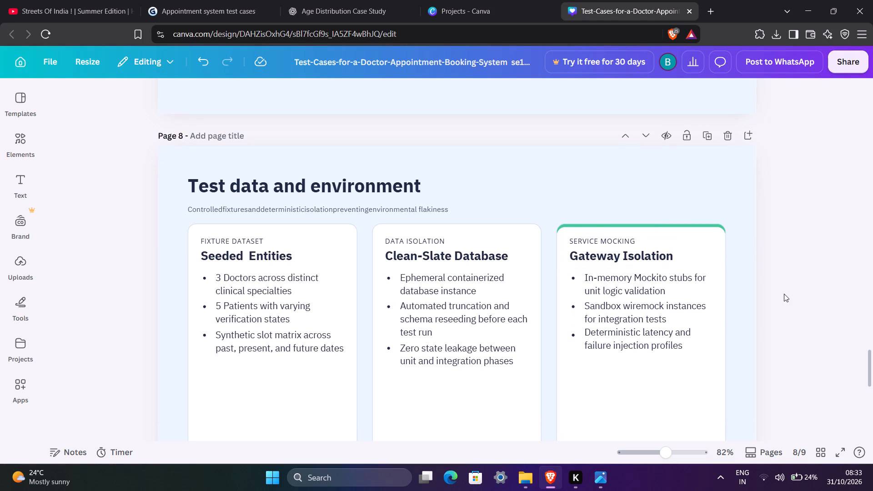
scroll(607, 299, down, 4)
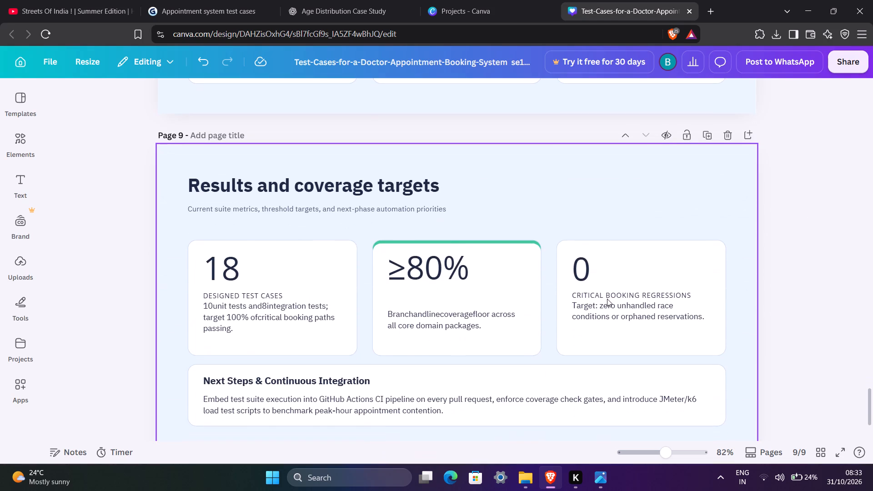
scroll(607, 299, down, 3)
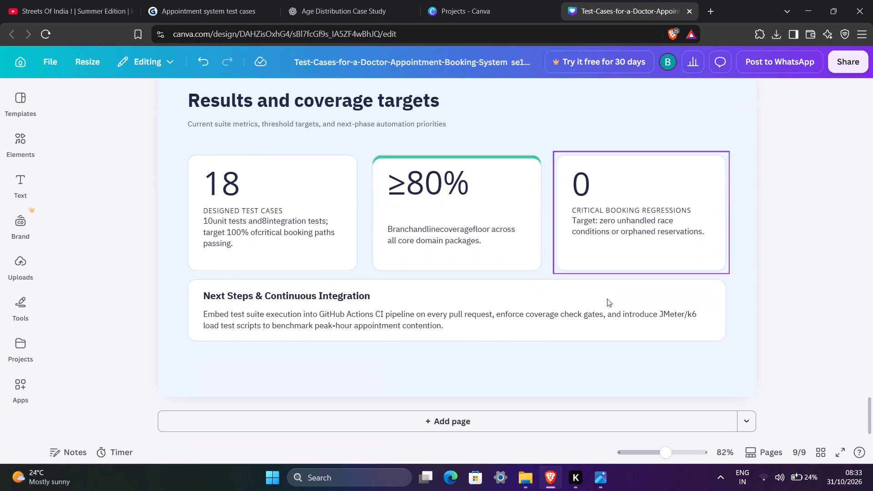
scroll(607, 299, down, 1)
scroll(607, 299, up, 2)
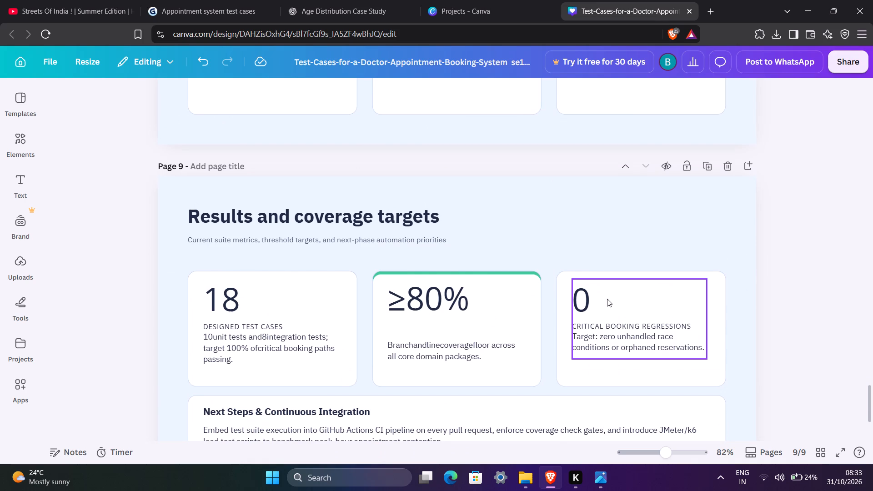
Insert the missing spaces in the page 8 subtitle so its beginning reads "Controlled fixtures and " before "deterministic".
scroll(607, 299, up, 3)
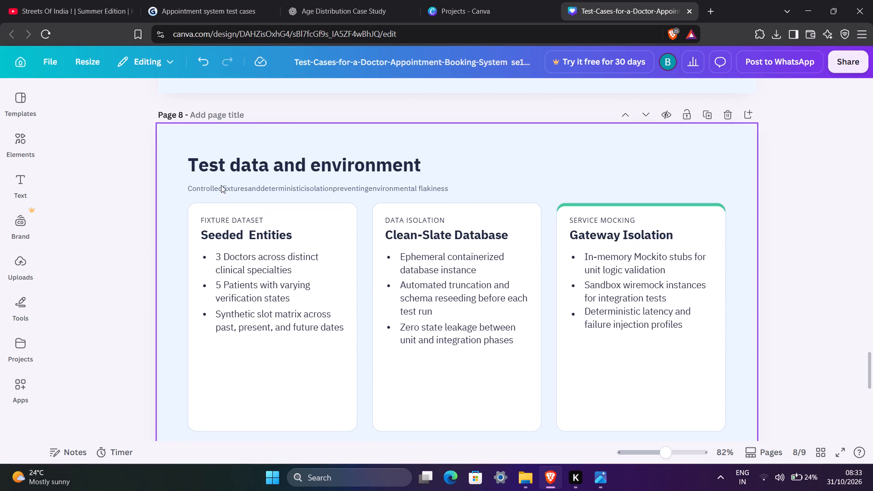
click(221, 185)
click(221, 185)
click(223, 189)
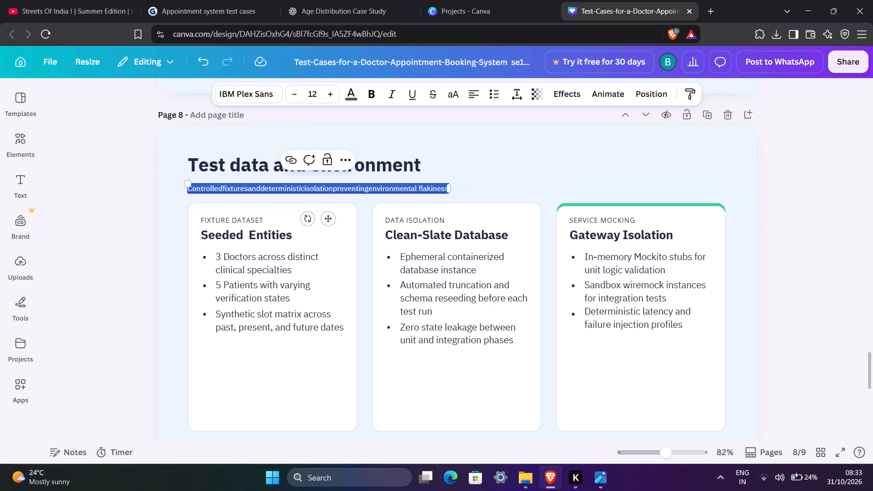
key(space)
key(Right)
key(Right)
key(Right)
key(Right)
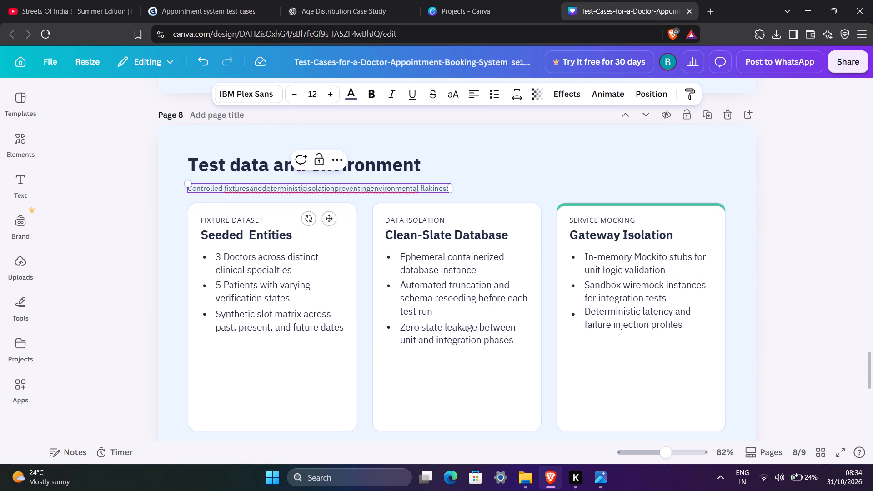
key(Right)
key(Right)
key(Right)
key(Right)
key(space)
key(Right)
key(Right)
key(Right)
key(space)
Insert a space between "preventing" and "environmental" in the page 8 subtitle.
key(Right)
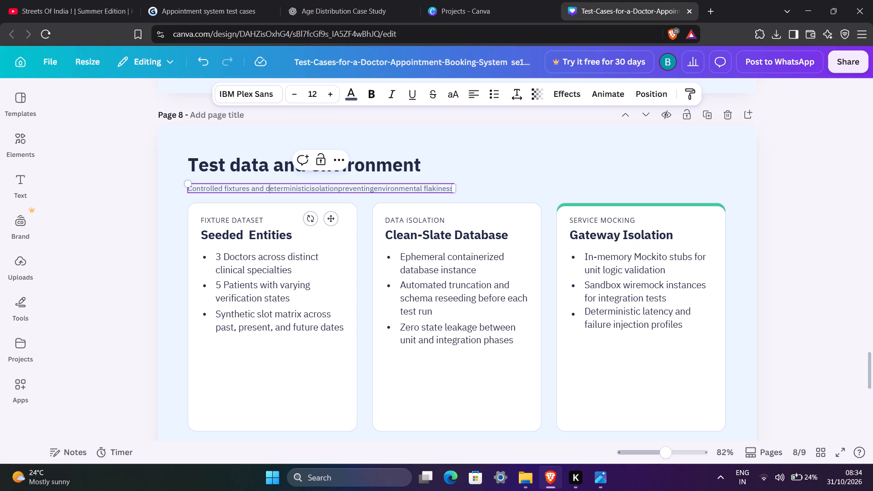
key(Right)
key(Right)
key(Right)
key(Right)
key(Right)
key(Right)
key(Right)
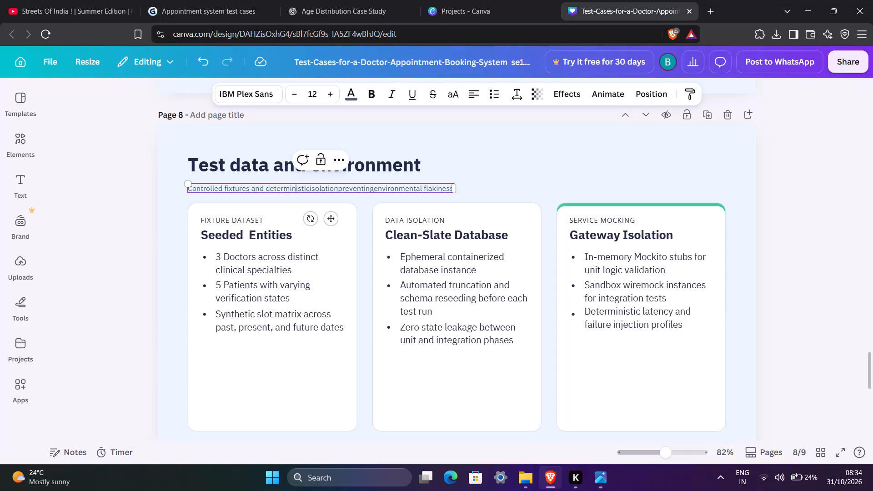
key(Right)
key(Right)
key(Right)
key(Right)
key(Right)
key(Right)
key(Right)
key(Right)
key(Right)
key(Right)
key(Right)
key(Right)
key(Right)
key(Right)
key(Right)
key(Right)
key(Right)
key(Right)
key(Right)
key(Right)
key(Right)
key(Right)
key(Right)
key(Left)
key(Left)
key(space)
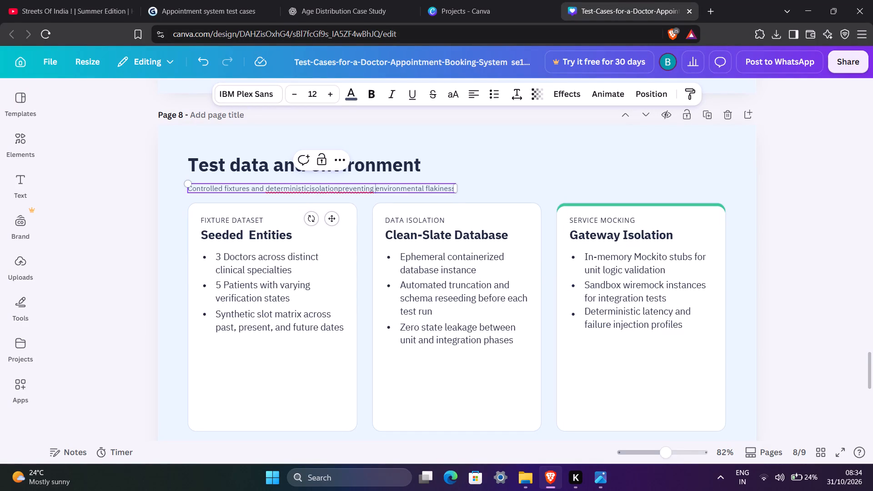
Insert a space between "isolation" and "preventing" in the page 8 subtitle.
key(Left)
key(Left)
key(Left)
key(Left)
key(Left)
key(Left)
key(Left)
key(Left)
key(Left)
key(Left)
key(Left)
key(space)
Insert a space between "deterministic" and "isolation" in the page 8 subtitle.
key(Left)
key(Left)
key(Left)
key(Left)
key(Left)
key(Left)
key(Left)
key(Left)
key(Left)
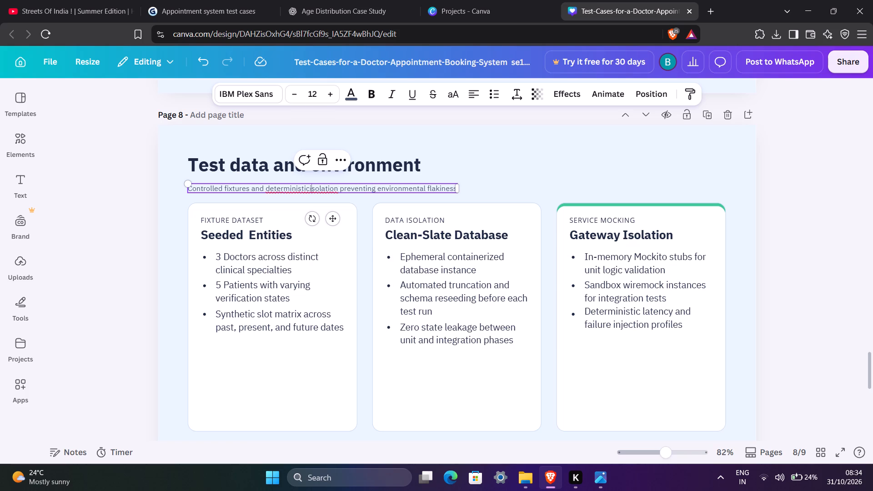
key(Left)
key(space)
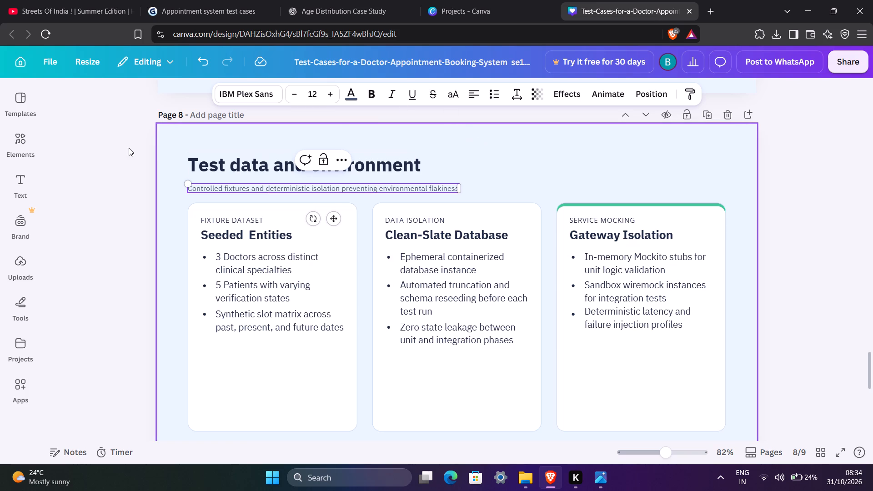
click(92, 168)
Insert a space between "transactions" and "across" in the subtitle of page 6, "Integration tests: booking flow".
scroll(92, 168, up, 1)
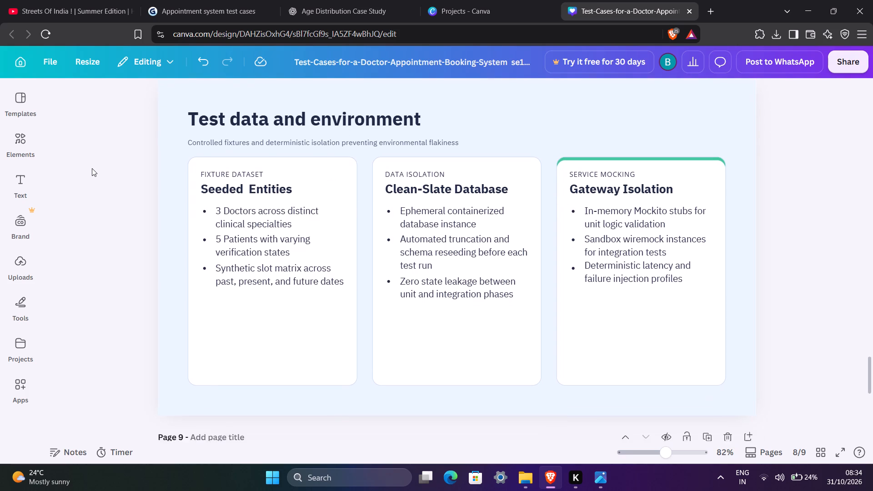
scroll(92, 168, up, 1)
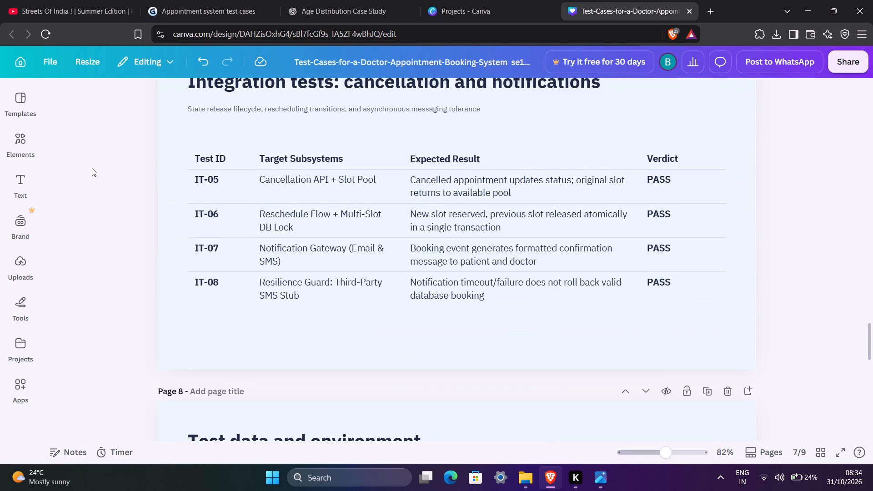
scroll(92, 168, up, 3)
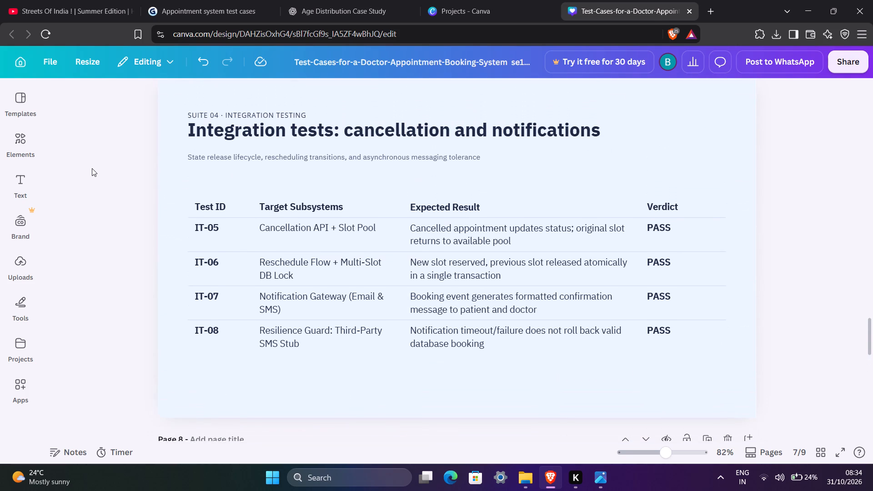
scroll(92, 168, up, 4)
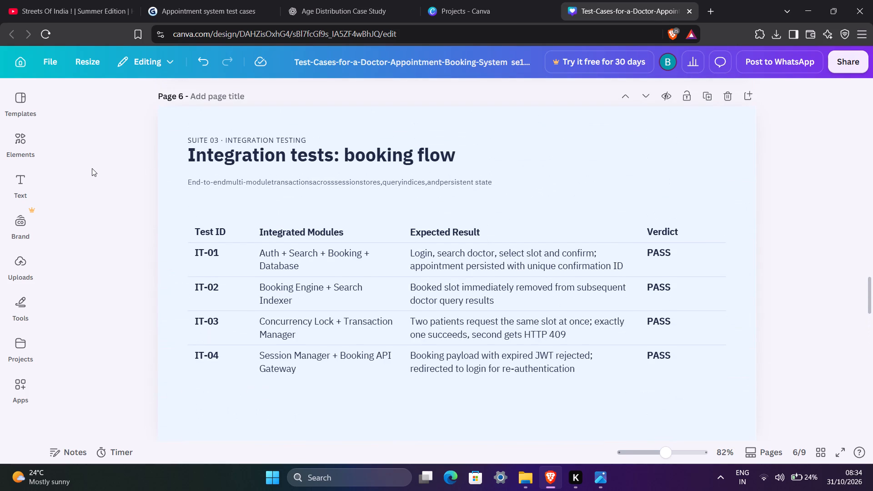
scroll(215, 185, down, 2)
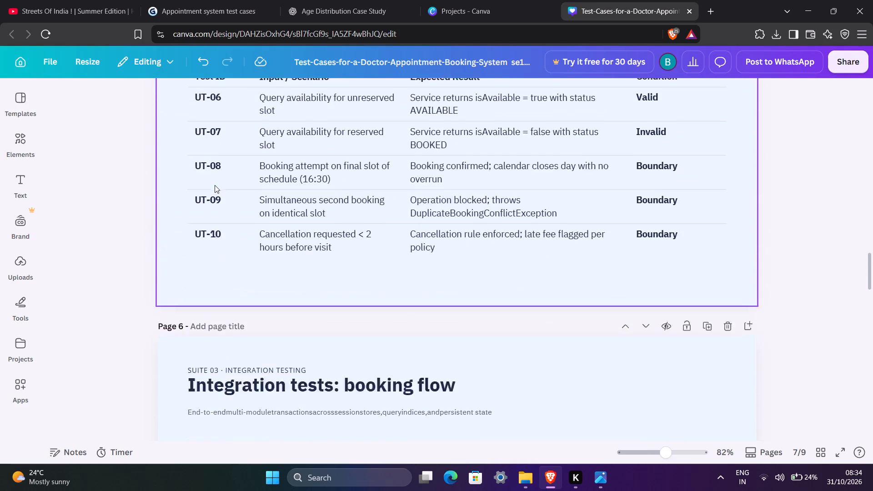
scroll(215, 185, down, 1)
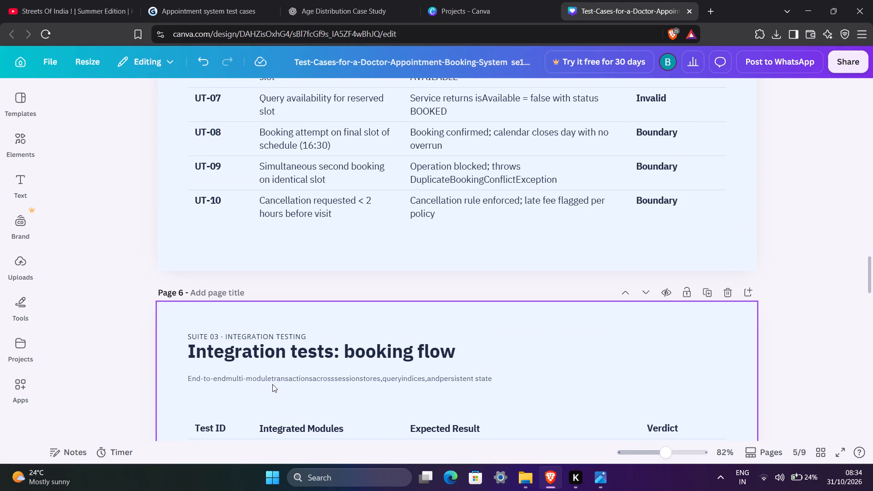
click(273, 376)
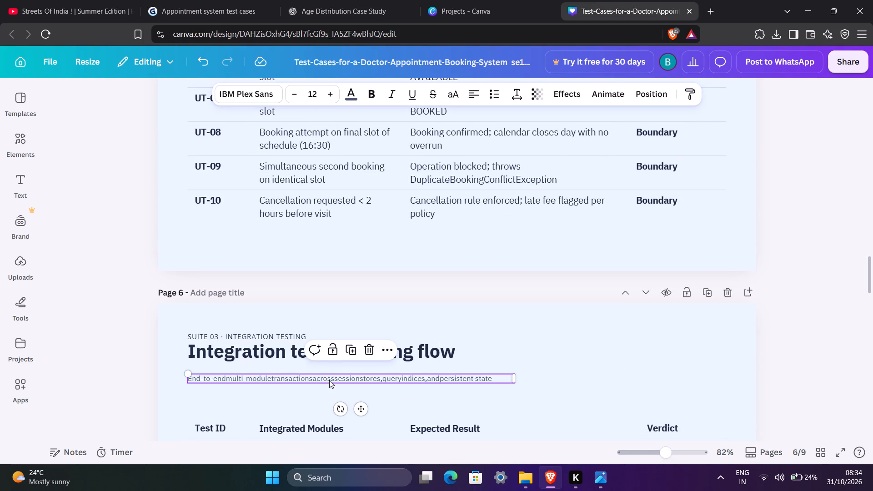
click(330, 375)
click(330, 375)
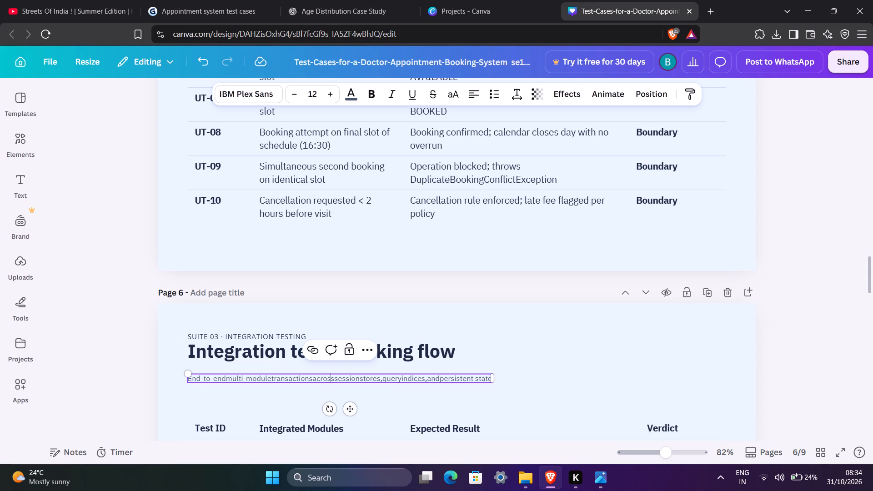
key(Left)
key(Left)
key(Left)
key(Left)
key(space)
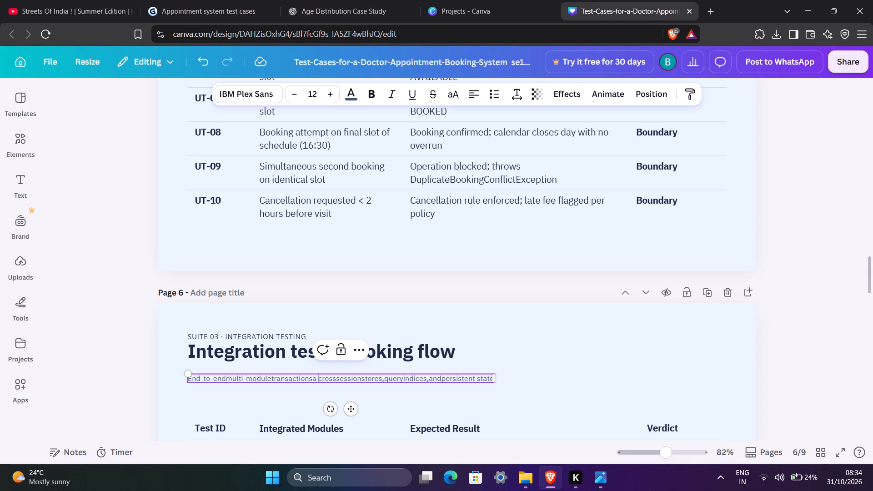
key(BackSpace)
key(Left)
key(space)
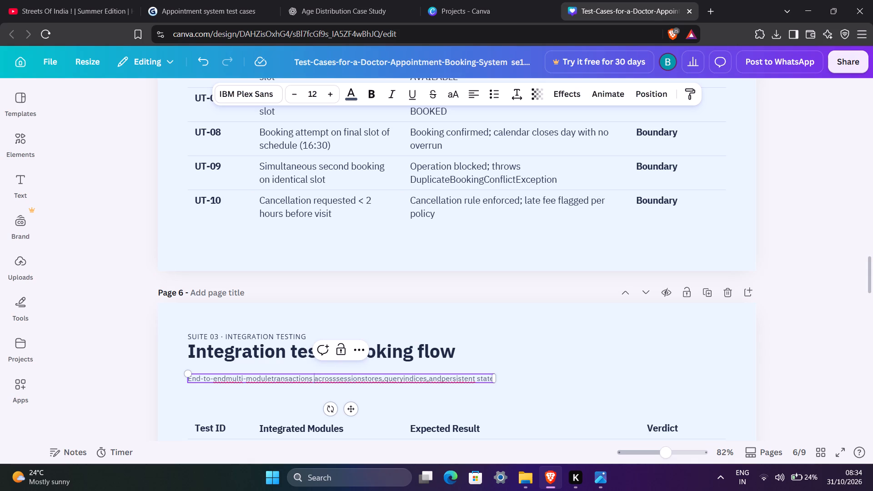
Insert a space between "multi-module" and "transactions" in the page 6 subtitle, keeping "transactions" as one word.
key(Left)
key(Left)
key(Left)
key(Left)
key(Left)
key(Left)
key(Left)
key(Left)
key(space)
key(Left)
key(Left)
key(Left)
key(Left)
key(Left)
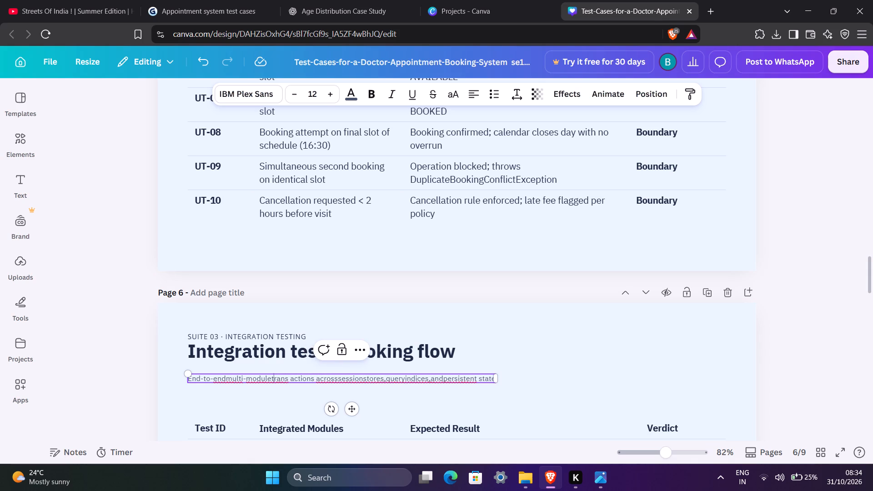
key(Left)
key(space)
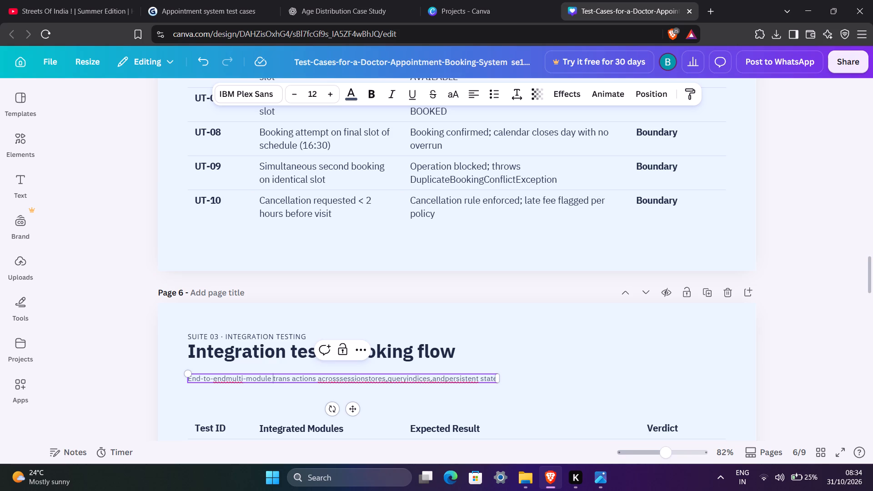
key(Right)
key(Right)
key(Right)
key(Right)
key(Right)
key(Right)
key(BackSpace)
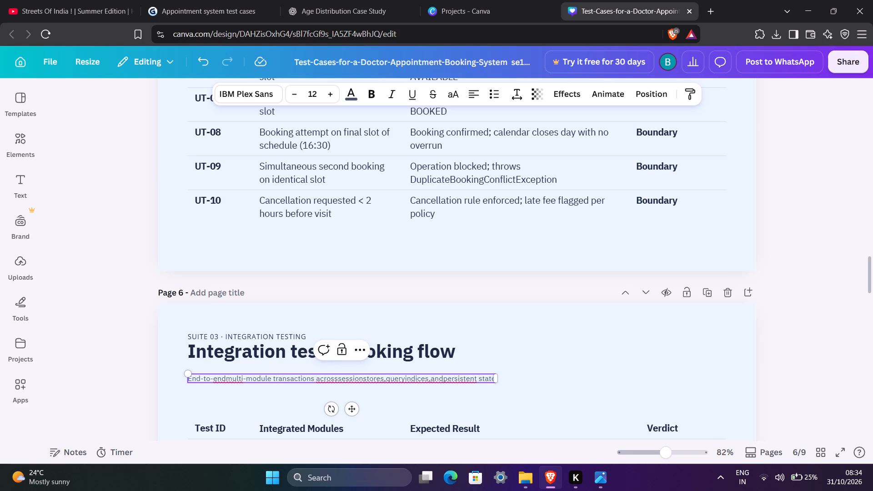
Insert a space between "session" and "stores" in the page 6 subtitle.
key(Right)
key(Right)
key(Right)
key(Right)
key(Right)
key(Right)
key(Right)
key(Right)
key(Right)
key(Right)
key(Right)
key(Right)
key(Right)
key(Right)
key(Right)
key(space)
key(Right)
key(Right)
key(Left)
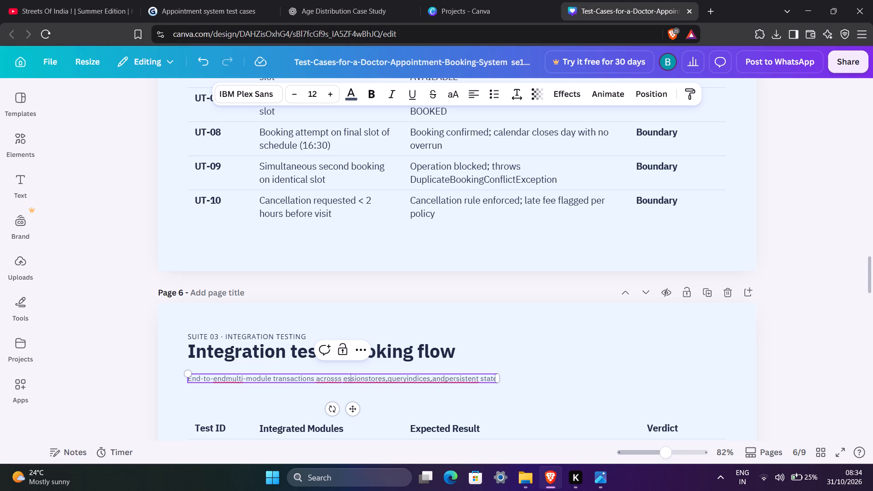
key(Left)
key(BackSpace)
key(Right)
key(Right)
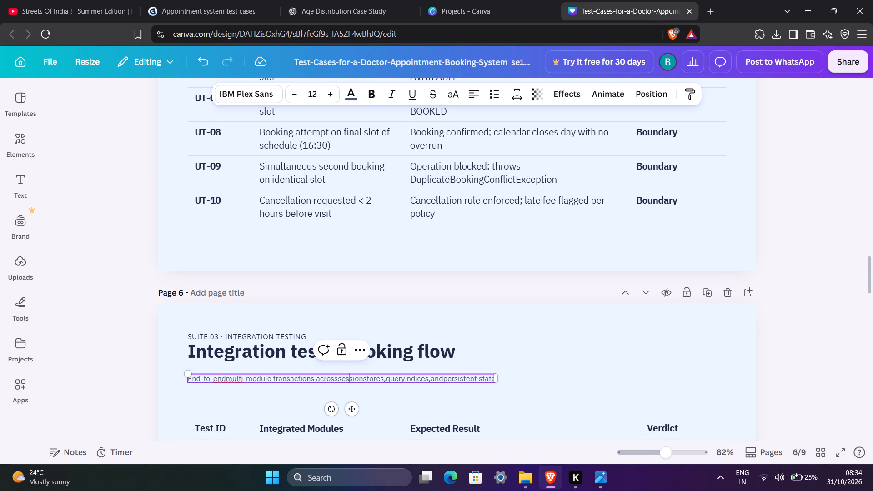
key(Right)
key(Right)
key(Right)
key(Right)
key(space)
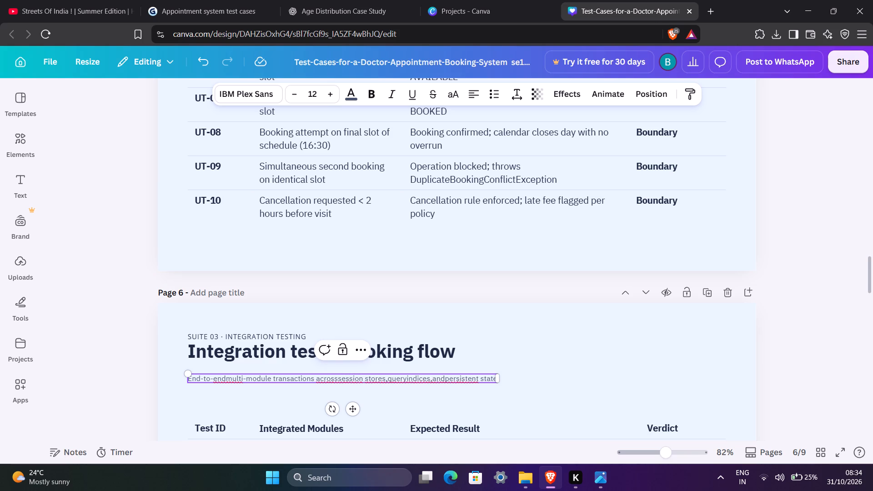
Insert a space between "across" and "session" in the page 6 subtitle.
key(Left)
key(Left)
key(Left)
key(Left)
key(Left)
key(Left)
key(Left)
key(Left)
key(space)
Insert the missing spaces after "stores," and "query" so the page 6 subtitle reads "stores, query indices".
key(Right)
key(Right)
key(Right)
key(Right)
key(Right)
key(Right)
key(Right)
key(Right)
key(Right)
key(Right)
key(Right)
key(Right)
key(Right)
key(Right)
key(Right)
key(Right)
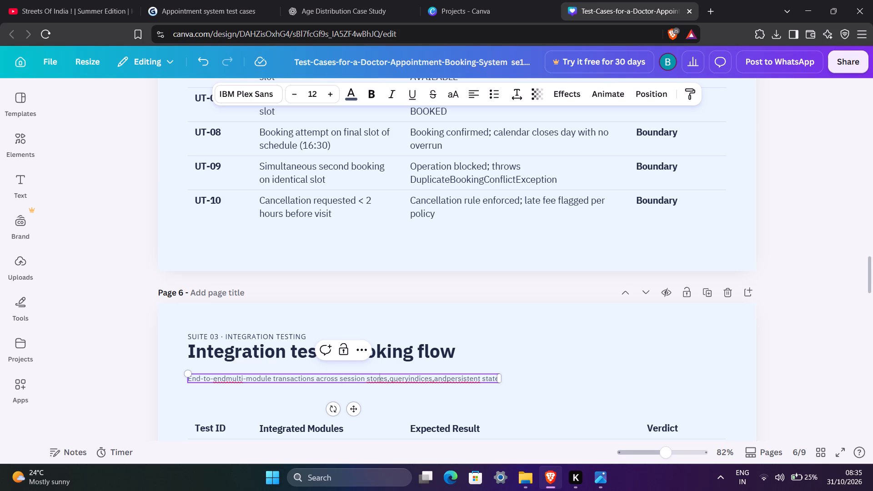
key(Left)
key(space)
key(Right)
key(Right)
key(Right)
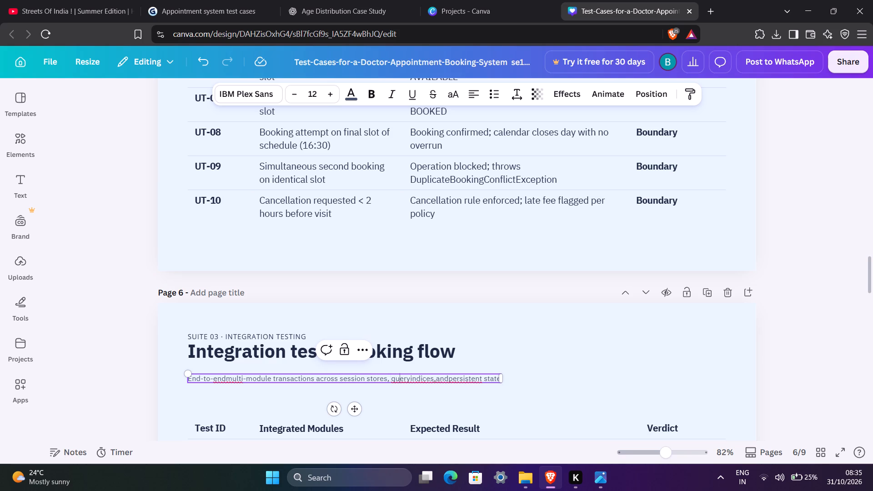
key(Right)
key(Right)
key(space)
Insert spaces before and after "and" so the page 6 subtitle ends with "indices, and persistent state".
key(Right)
key(Right)
key(Right)
key(Right)
key(Right)
key(Right)
key(Right)
key(Right)
key(Right)
key(Right)
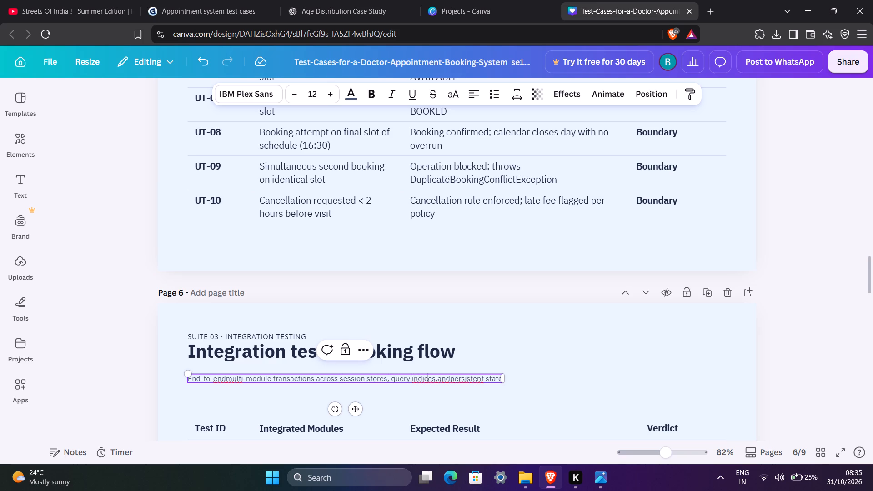
key(Left)
key(Left)
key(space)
key(Right)
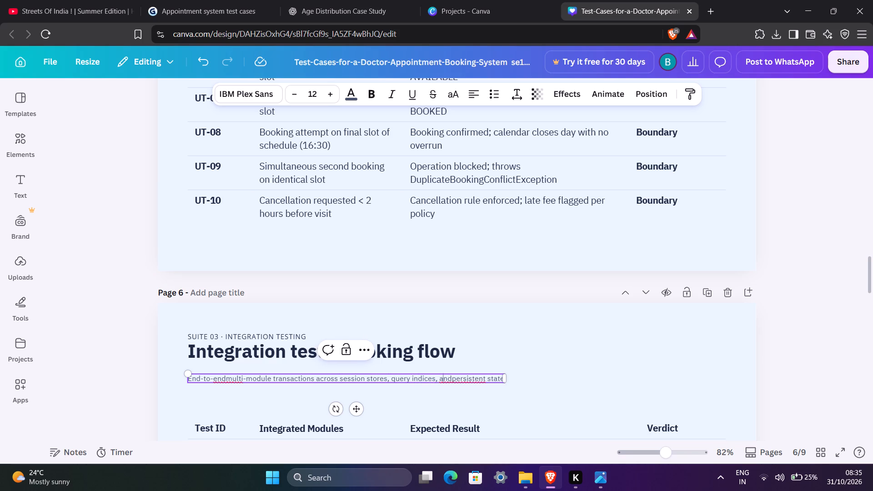
key(Right)
key(Right)
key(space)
Insert a space between "End-to-end" and "multi-module" at the start of the page 6 subtitle and finish editing it.
key(Left)
key(Left)
key(Left)
key(Left)
key(Left)
key(Left)
key(Left)
key(Left)
key(Left)
key(Left)
key(Left)
key(Left)
key(Left)
key(Left)
key(Left)
key(Left)
key(Left)
key(Left)
key(Left)
key(Left)
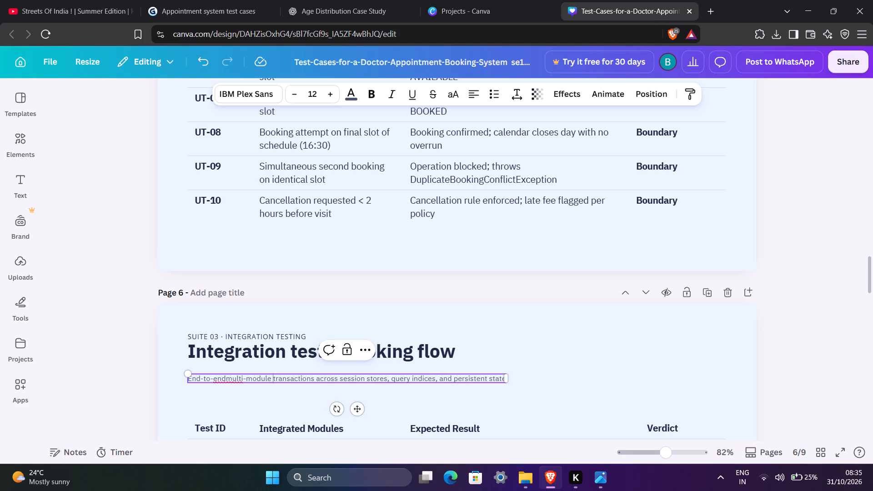
key(Left)
key(Left)
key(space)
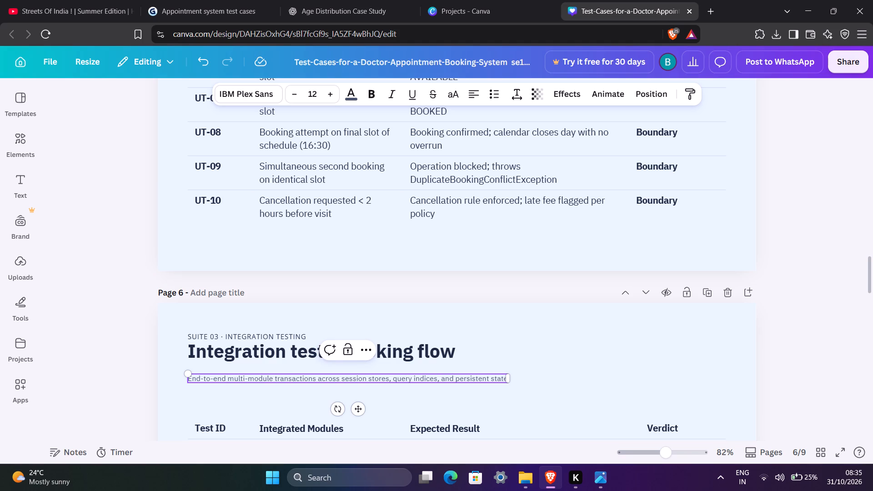
click(69, 361)
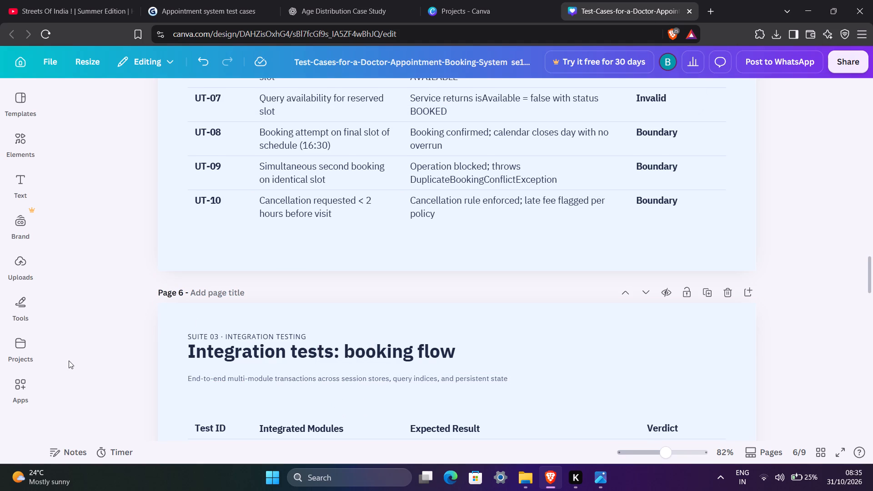
Look through all the pages of the deck for remaining layout problems and run-together subtitle text.
scroll(69, 361, down, 4)
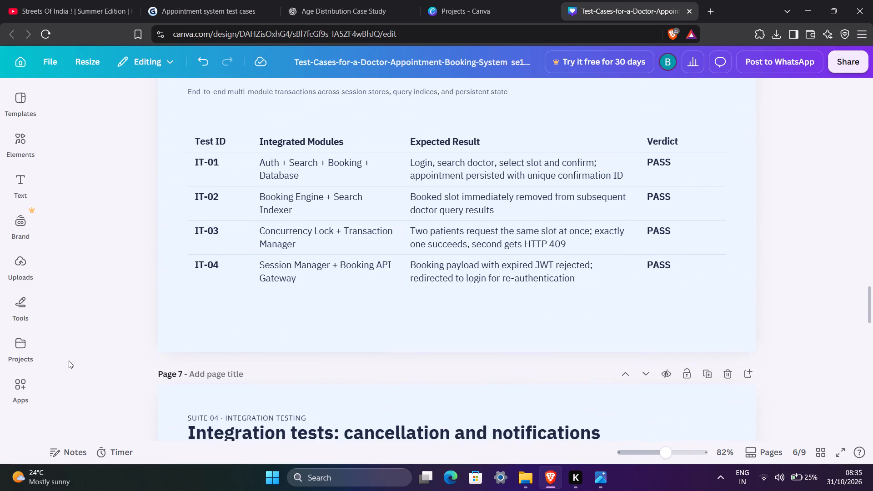
scroll(69, 361, down, 3)
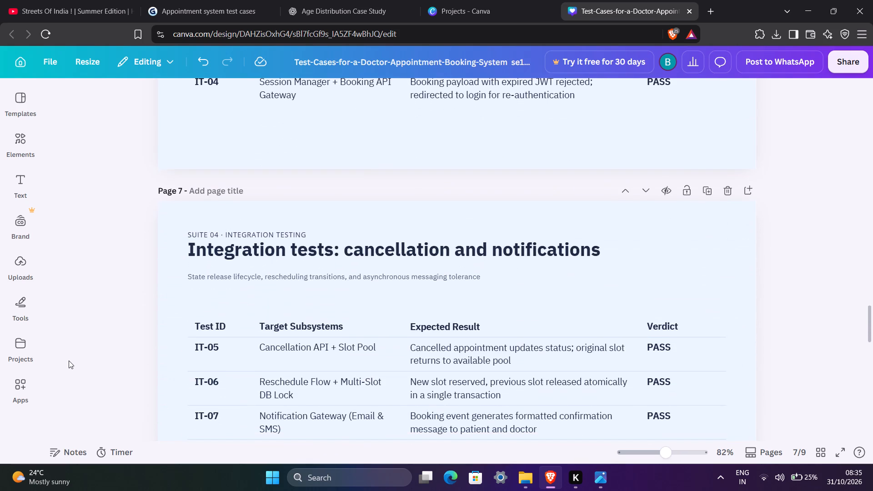
scroll(69, 361, down, 6)
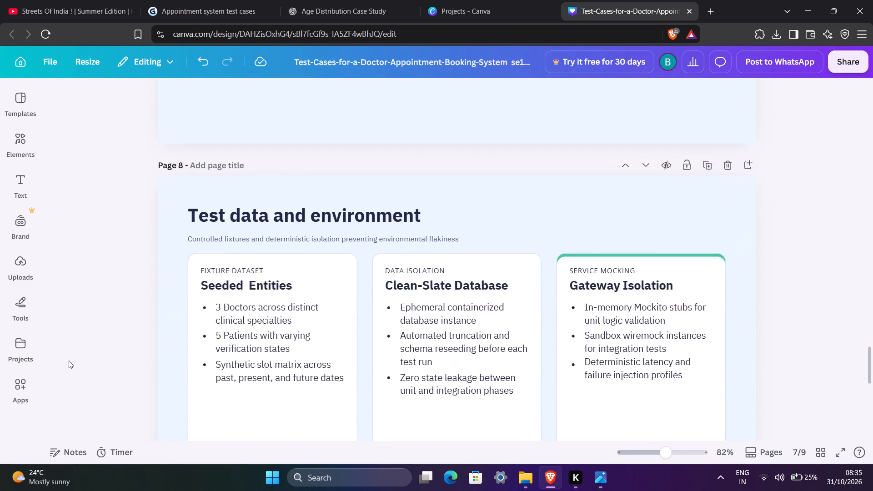
scroll(69, 361, down, 3)
scroll(69, 361, up, 4)
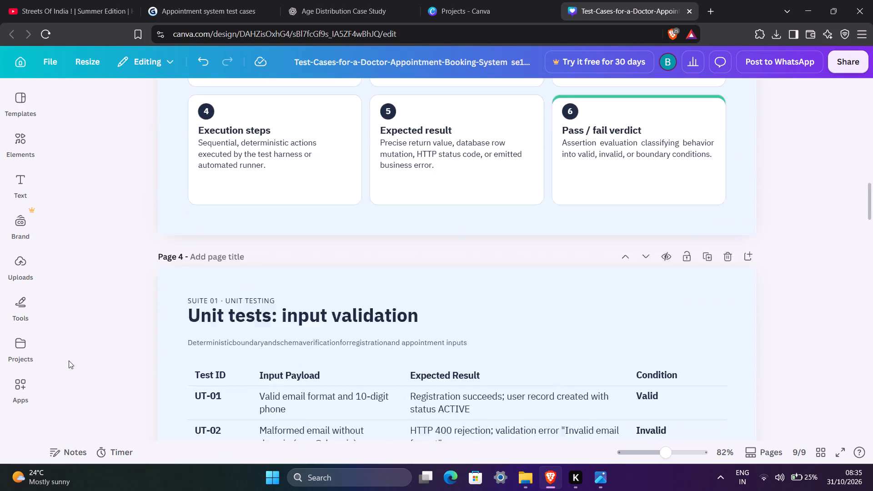
scroll(69, 361, up, 2)
scroll(69, 361, down, 1)
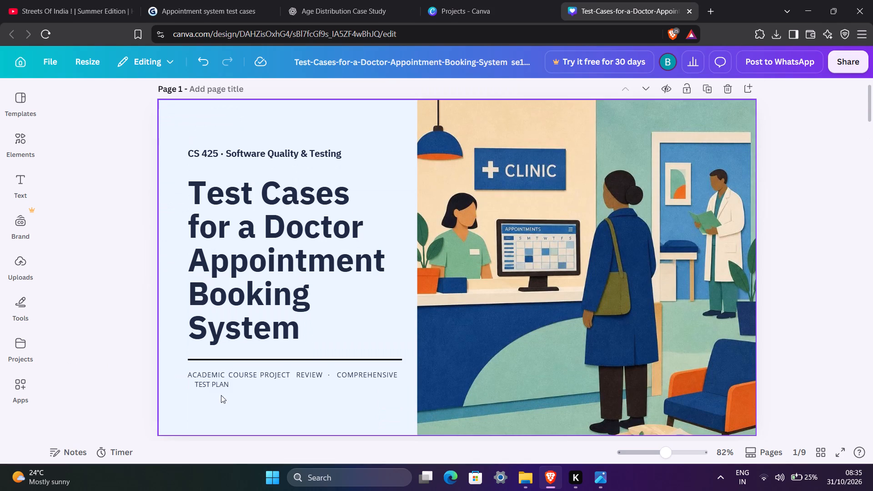
scroll(221, 381, down, 3)
scroll(221, 381, up, 1)
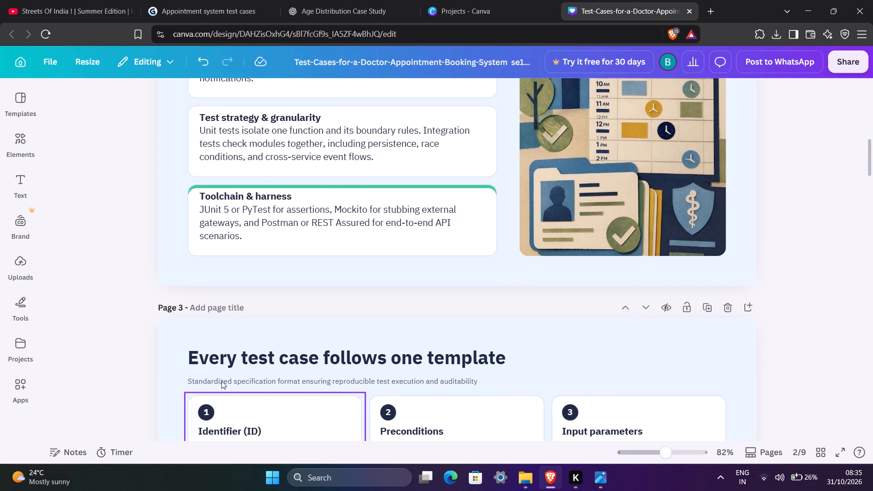
scroll(221, 381, up, 1)
scroll(70, 260, up, 2)
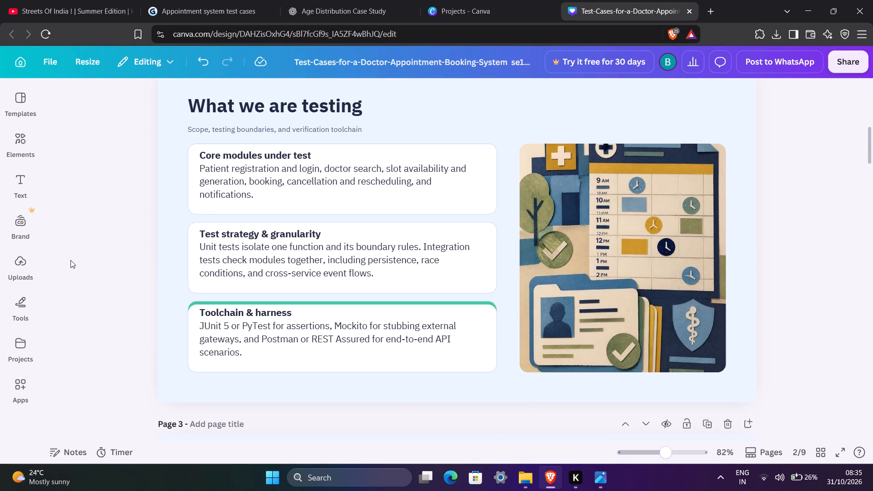
scroll(70, 260, right, 1)
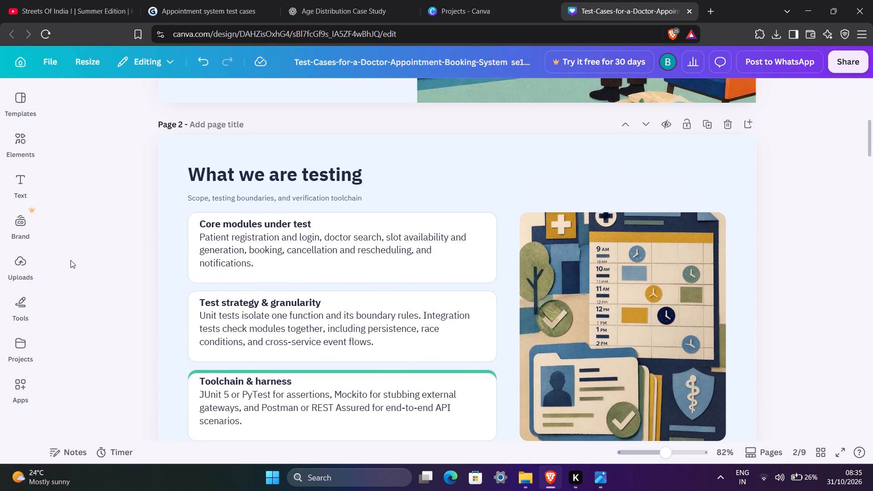
scroll(70, 260, down, 4)
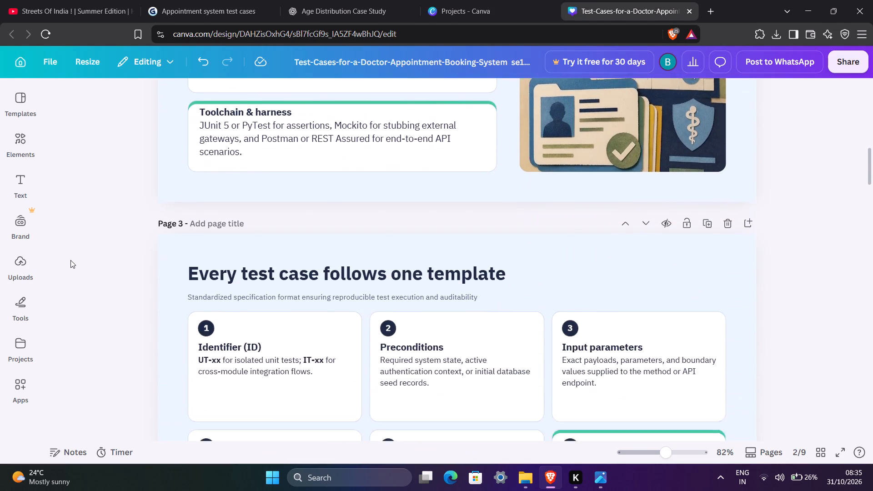
scroll(70, 260, down, 3)
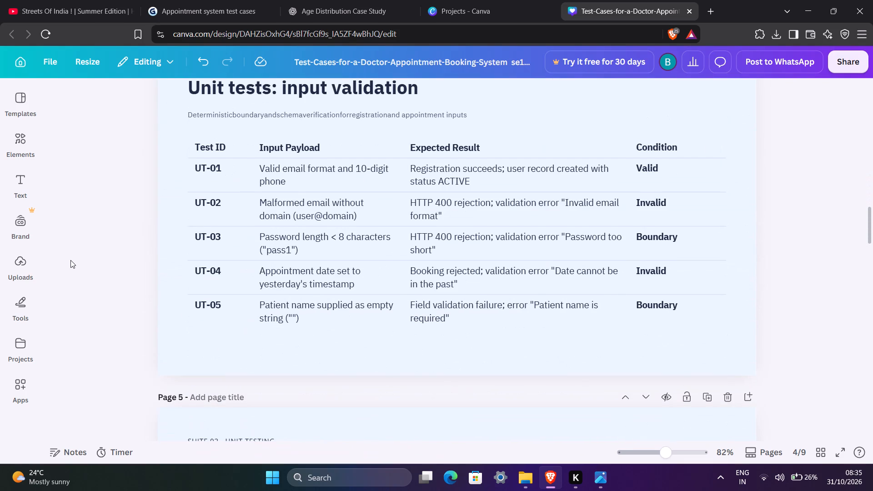
scroll(70, 260, down, 4)
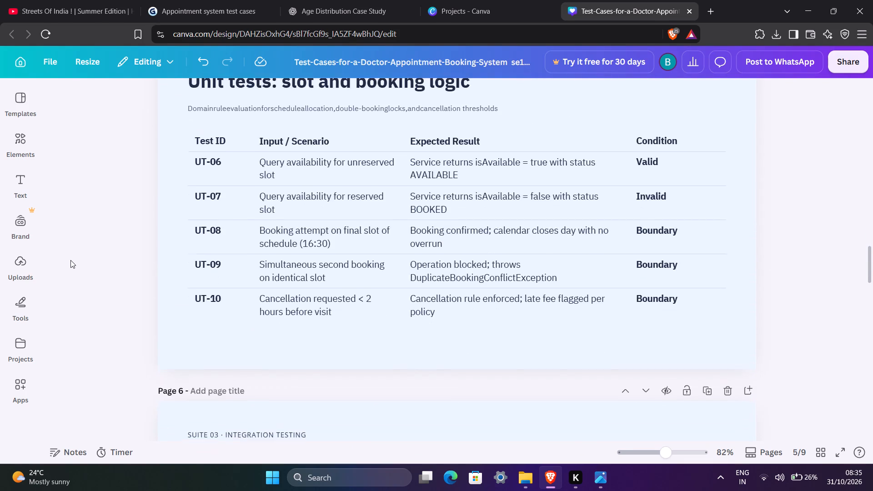
Move the "CS 425 · Software Quality & Testing" line and the main title slightly upward on page 1.
scroll(70, 260, up, 7)
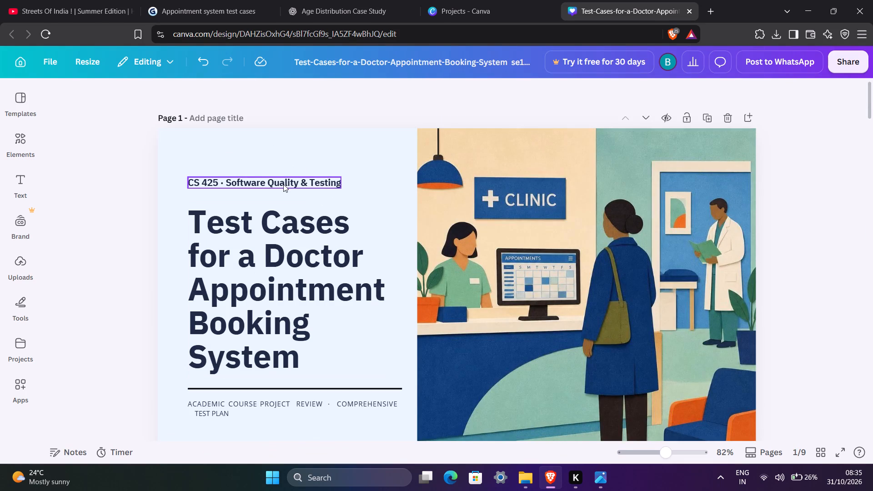
drag(283, 184, 281, 157)
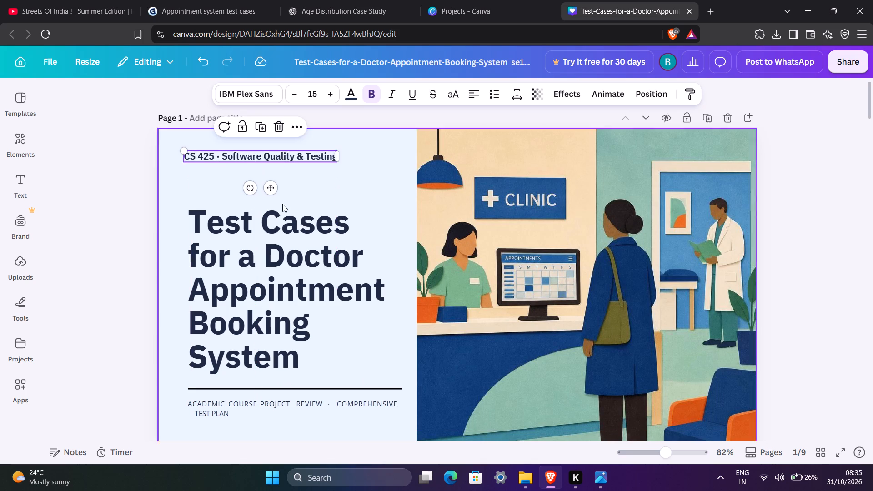
drag(277, 250, 273, 220)
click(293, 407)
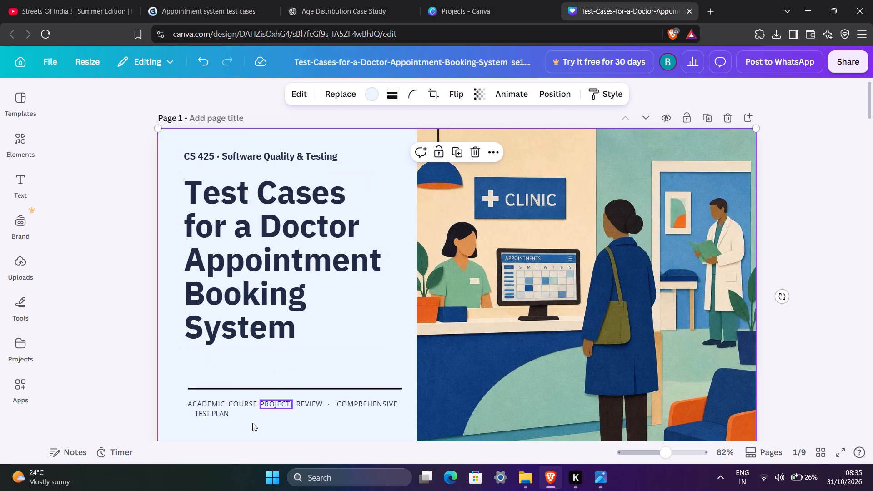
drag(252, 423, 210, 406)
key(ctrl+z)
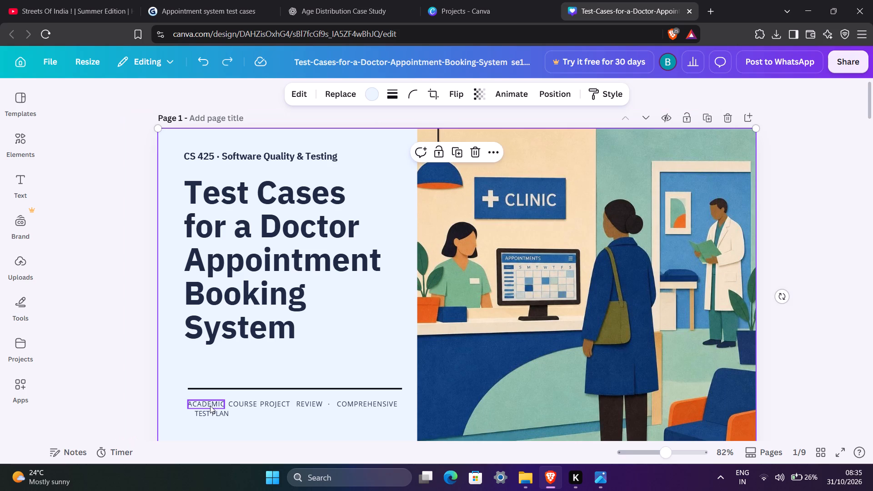
Delete the separate text pieces "ACADEMIC", "PROJECT", "COURSE", "REVIEW", "COMPREHENSIVE" and the dot below the divider line on page 1.
double_click(213, 406)
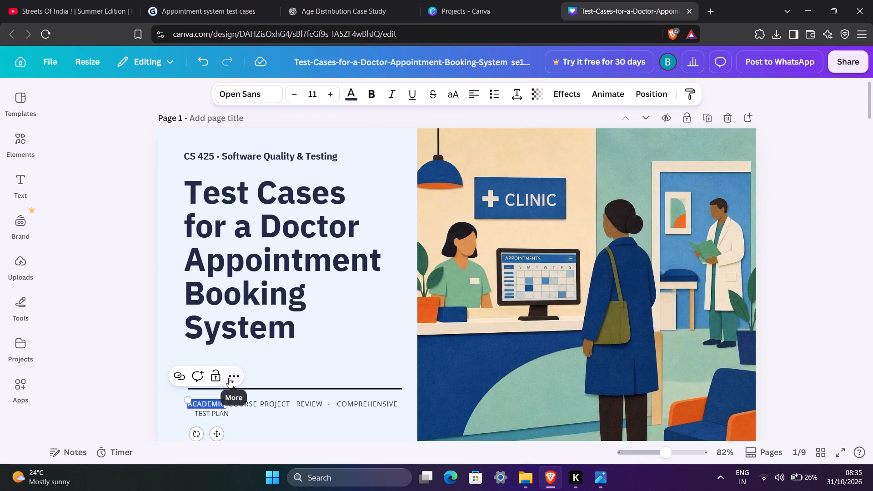
key(Delete)
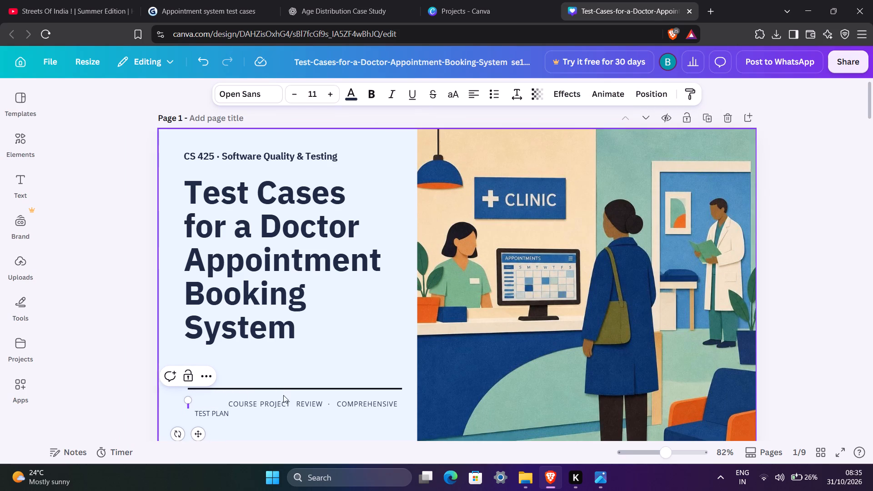
click(262, 402)
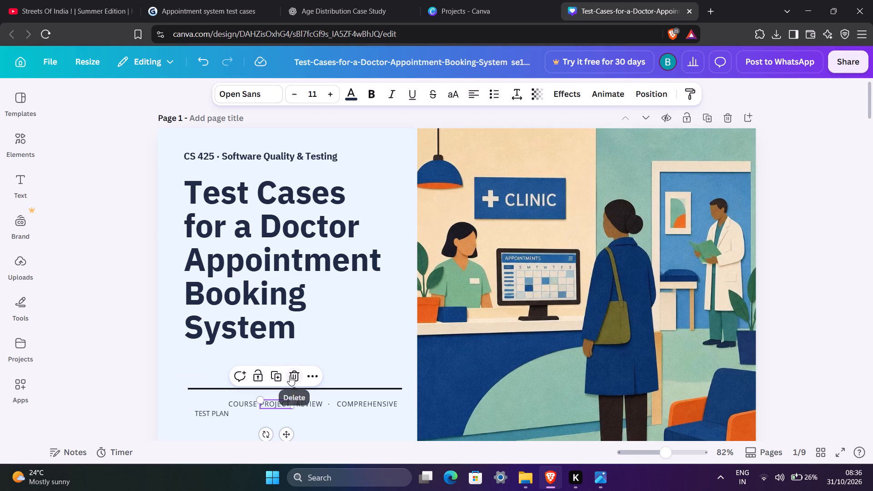
click(289, 375)
click(241, 404)
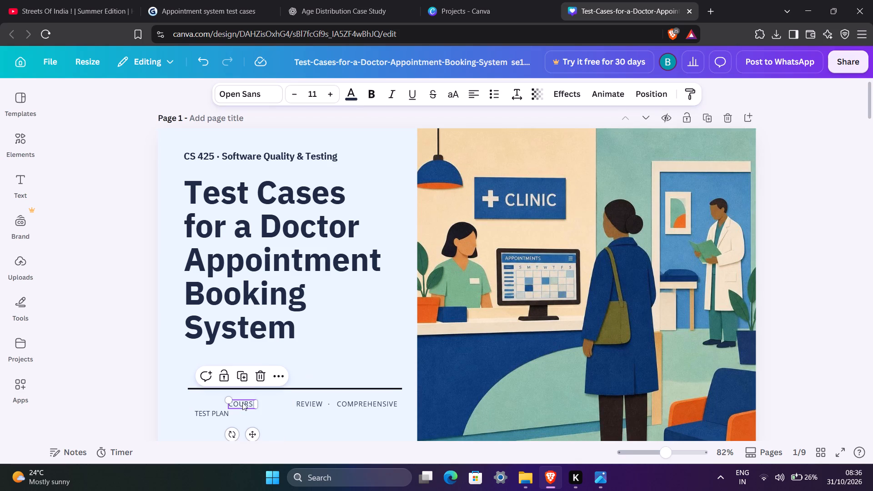
click(258, 375)
click(305, 400)
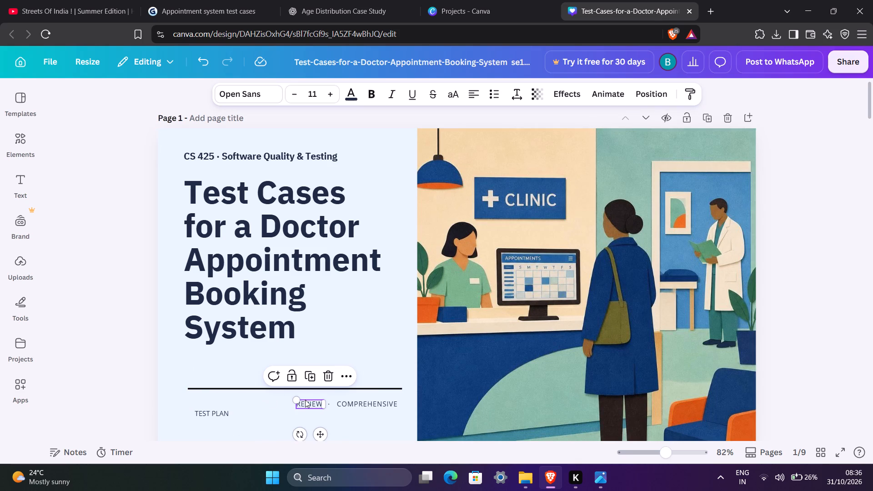
click(327, 379)
click(347, 400)
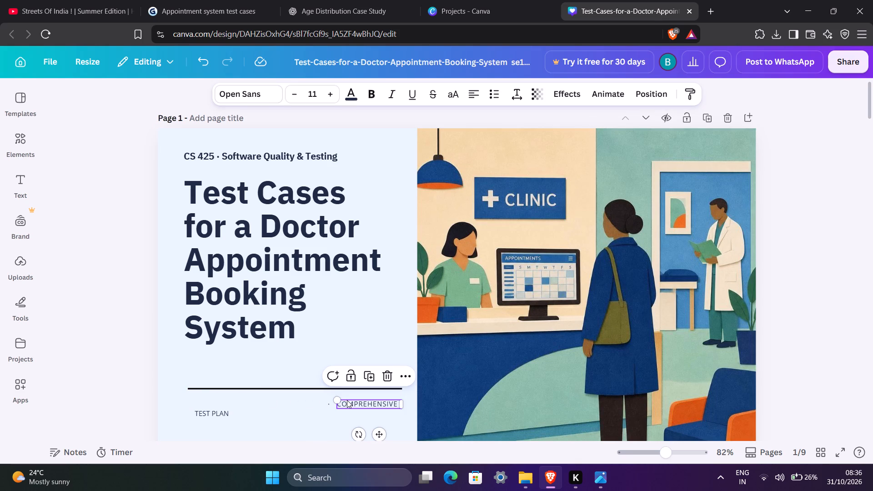
click(387, 380)
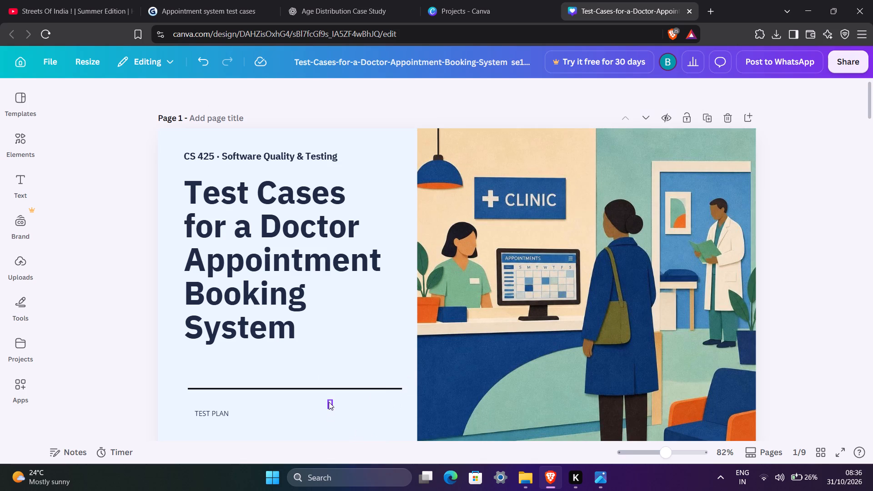
click(329, 402)
click(347, 378)
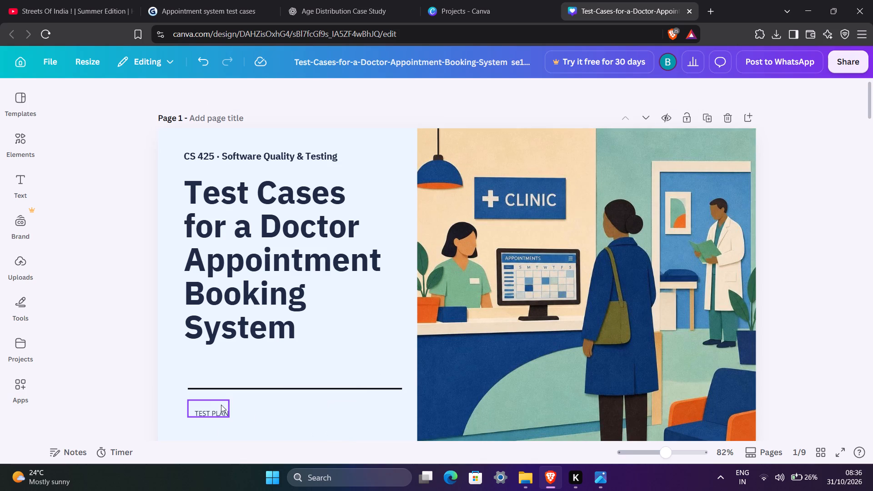
Replace the "TEST PLAN" text below the page 1 divider with "NAME:" followed by the student's name in capitals.
double_click(221, 411)
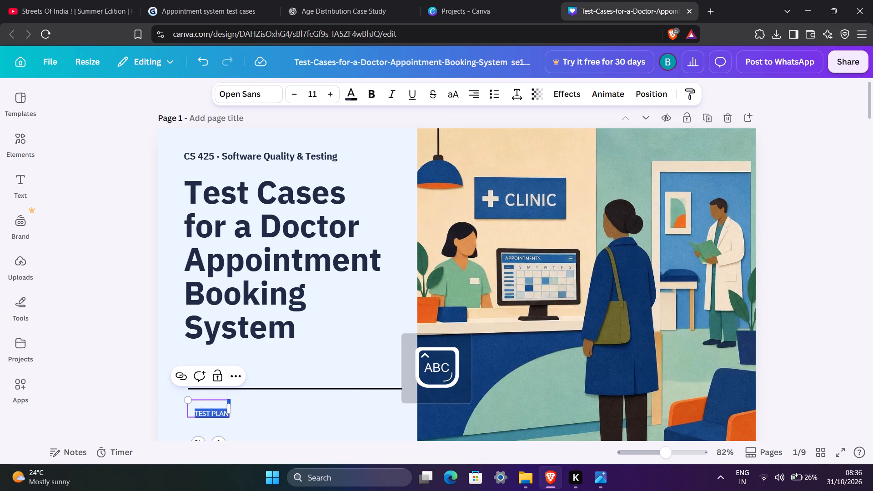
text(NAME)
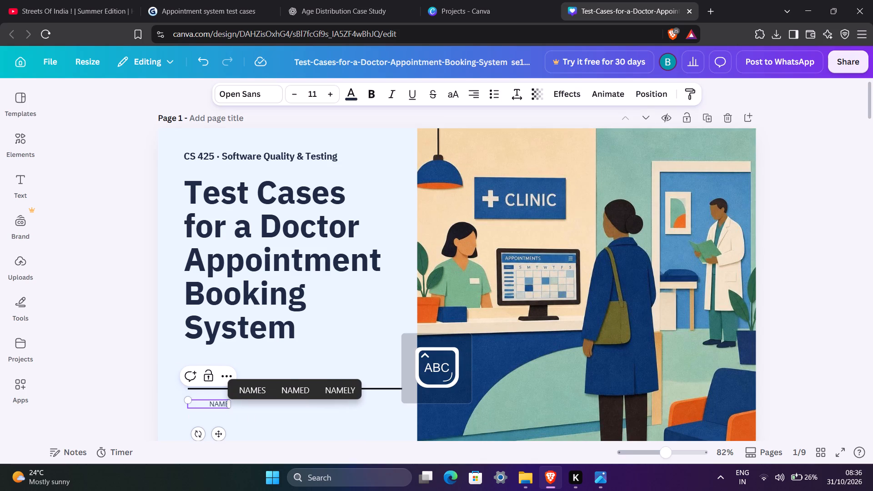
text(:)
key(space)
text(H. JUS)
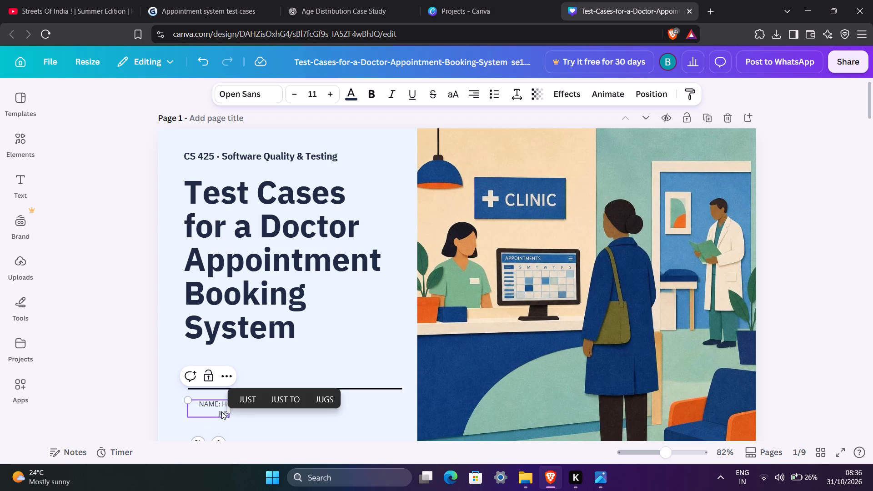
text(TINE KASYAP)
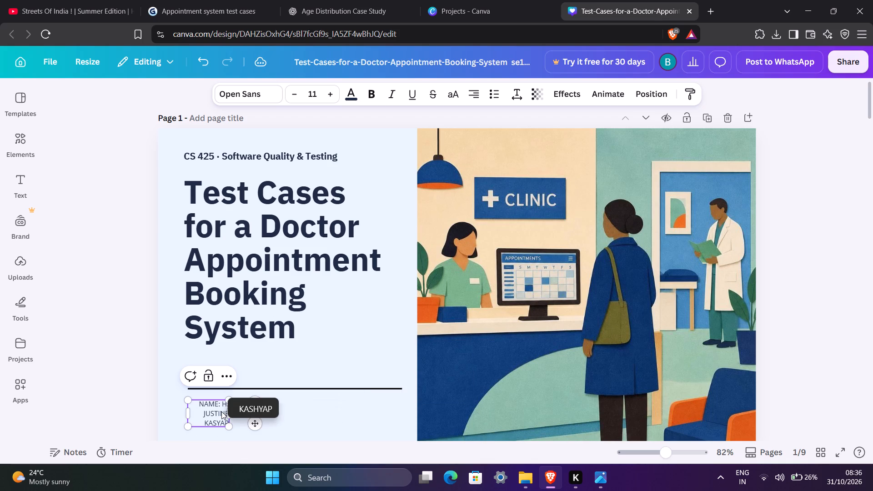
click(242, 430)
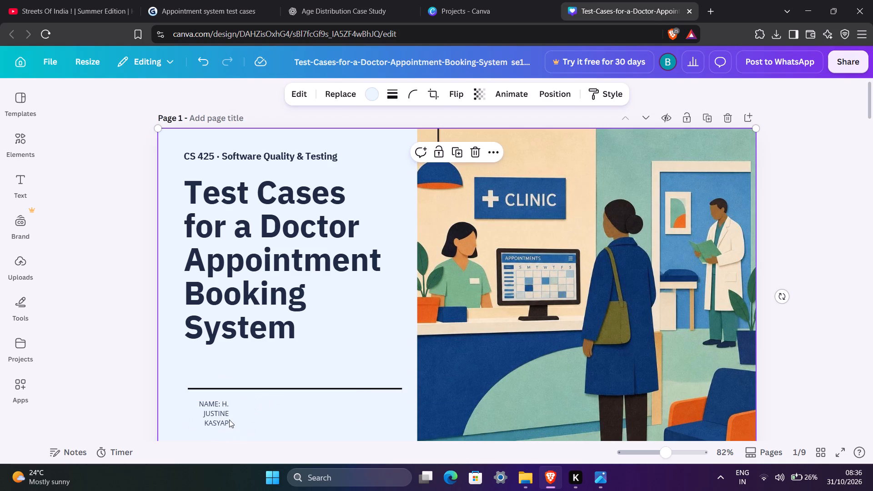
Widen the name text box on page 1 so the name fits on a single line with room to spare.
click(222, 419)
drag(231, 408, 281, 399)
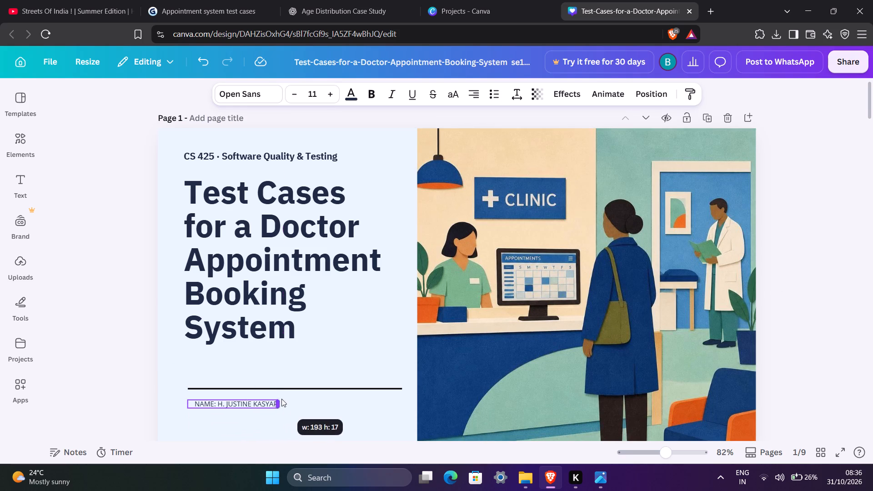
drag(281, 399, 327, 401)
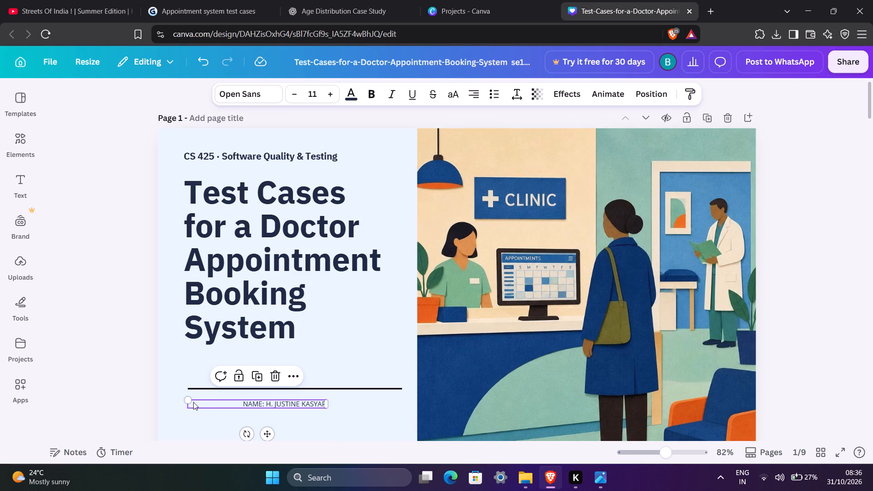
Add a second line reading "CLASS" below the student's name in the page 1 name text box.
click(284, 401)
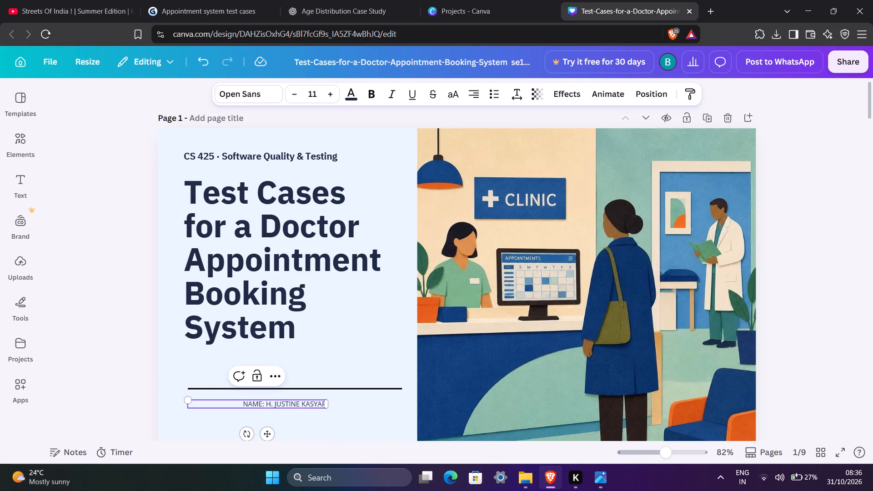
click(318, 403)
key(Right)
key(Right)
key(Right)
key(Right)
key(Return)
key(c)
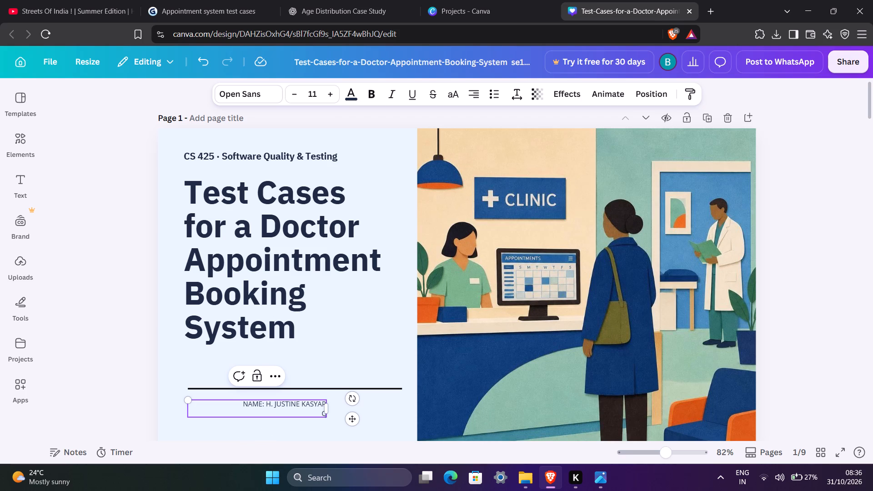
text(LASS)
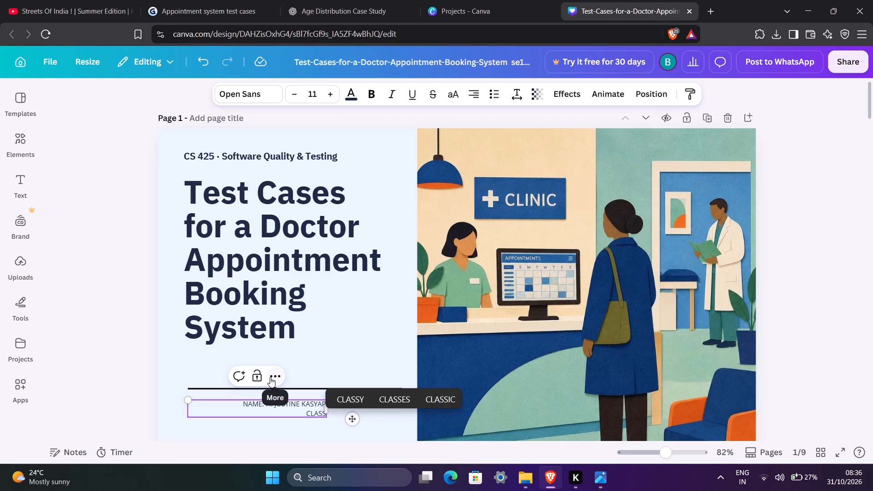
Clear and delete the small name text box below the divider line on page 1.
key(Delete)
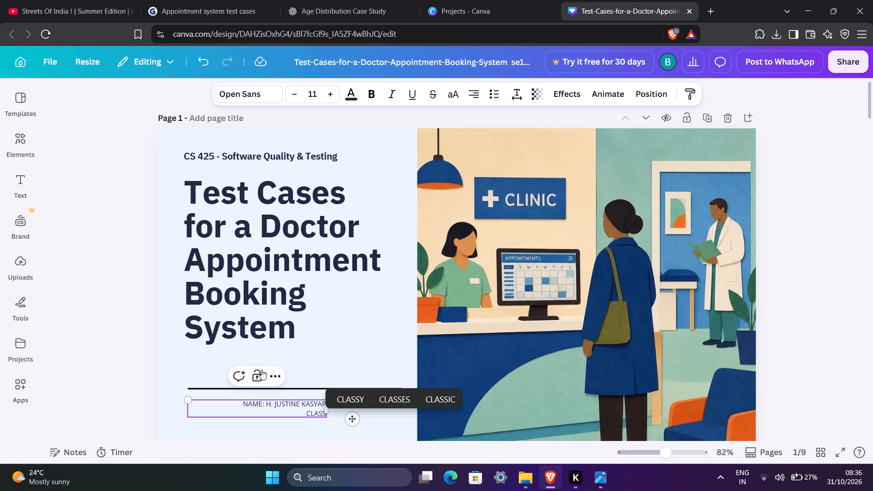
click(269, 374)
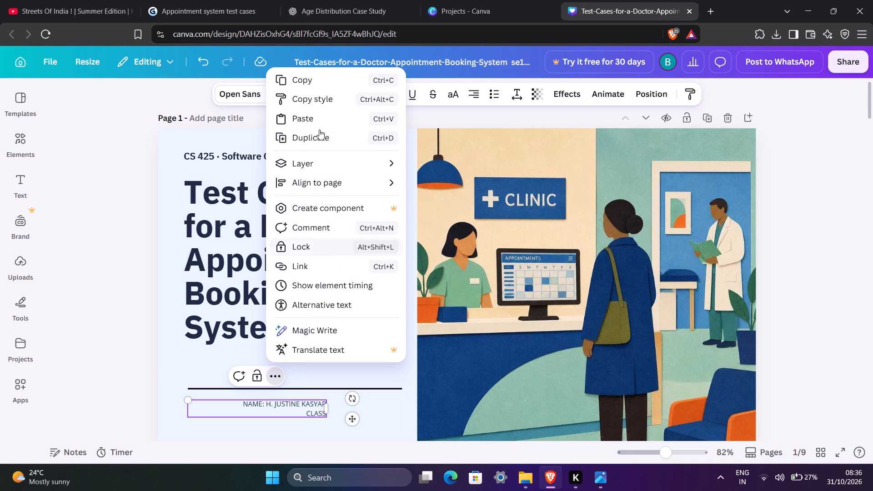
click(234, 406)
double_click(234, 406)
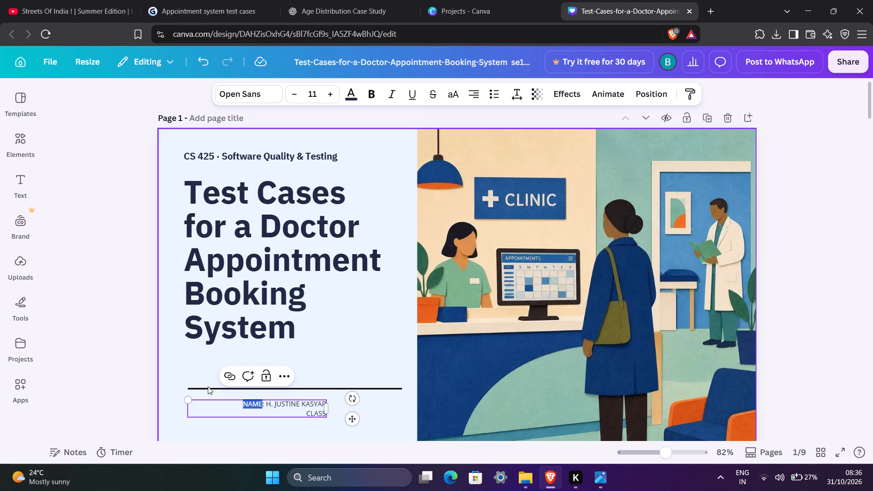
key(ctrl+a)
key(BackSpace)
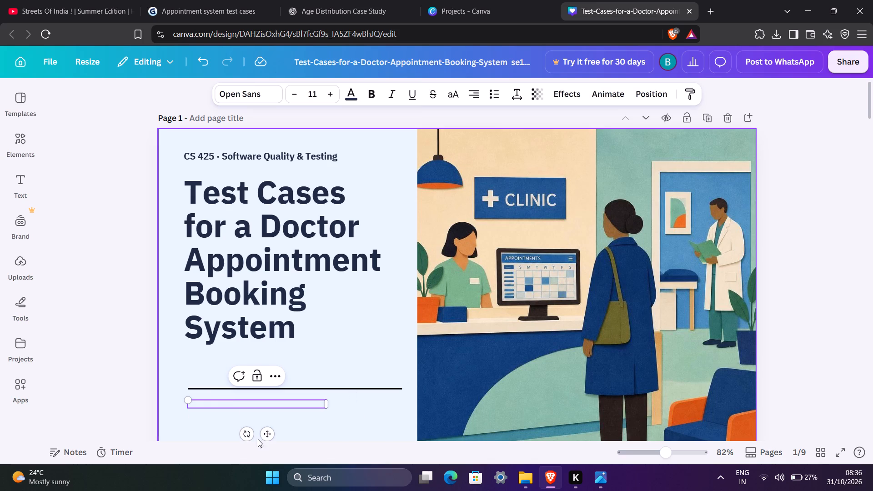
key(Delete)
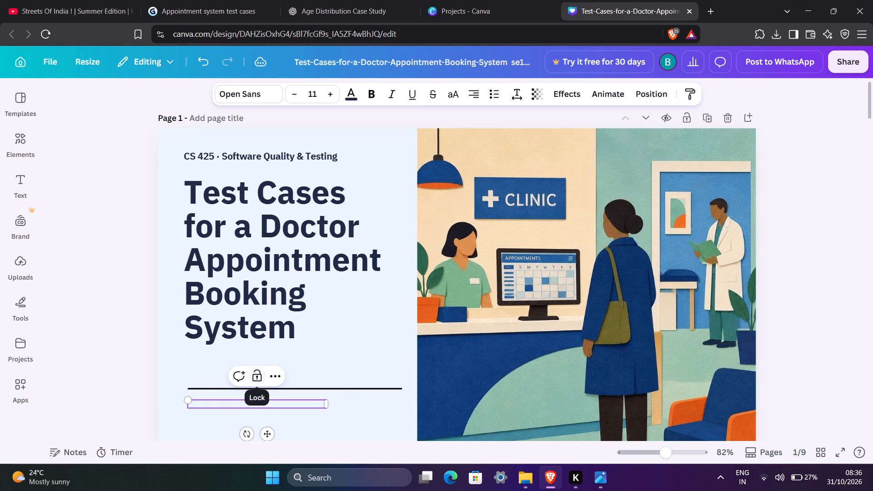
key(Delete)
click(320, 356)
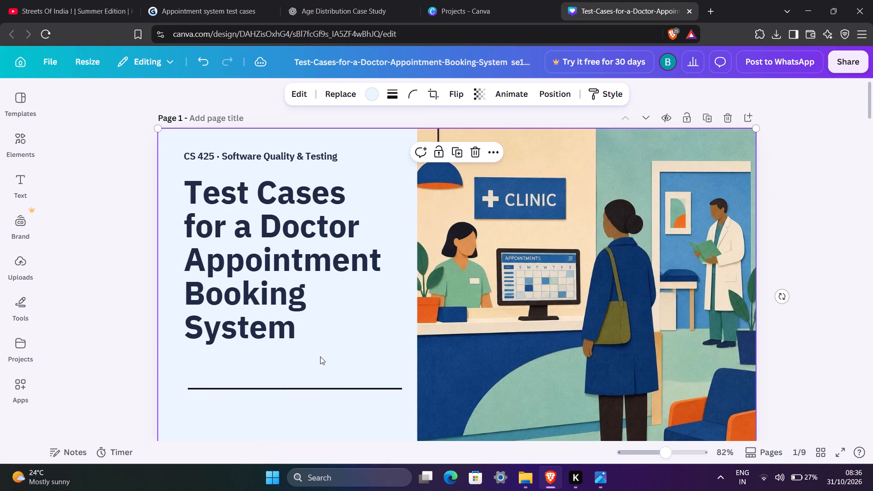
Duplicate the page 1 main title, shrink the copy to font size 19.2, and place it below the divider line.
click(274, 282)
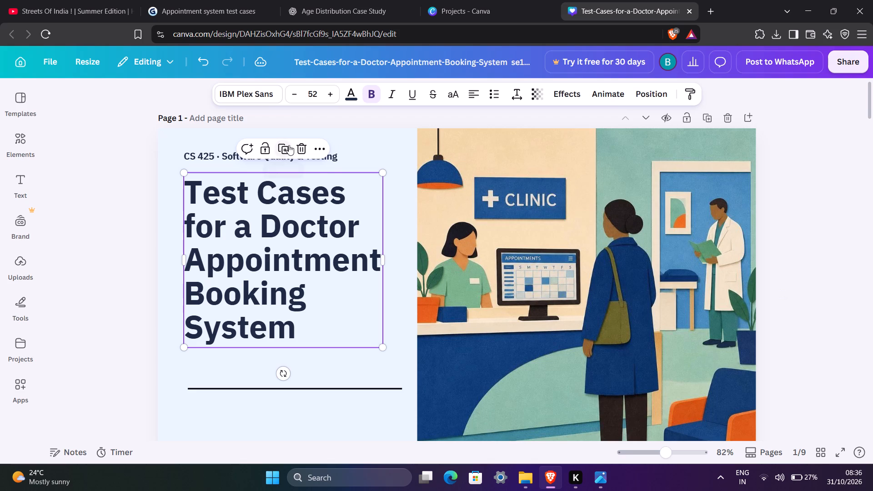
click(282, 156)
drag(303, 253, 320, 331)
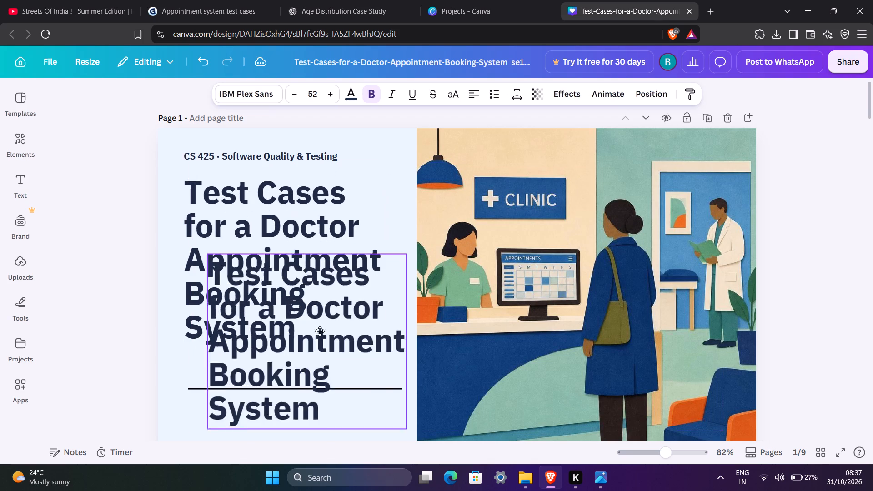
drag(320, 331, 409, 255)
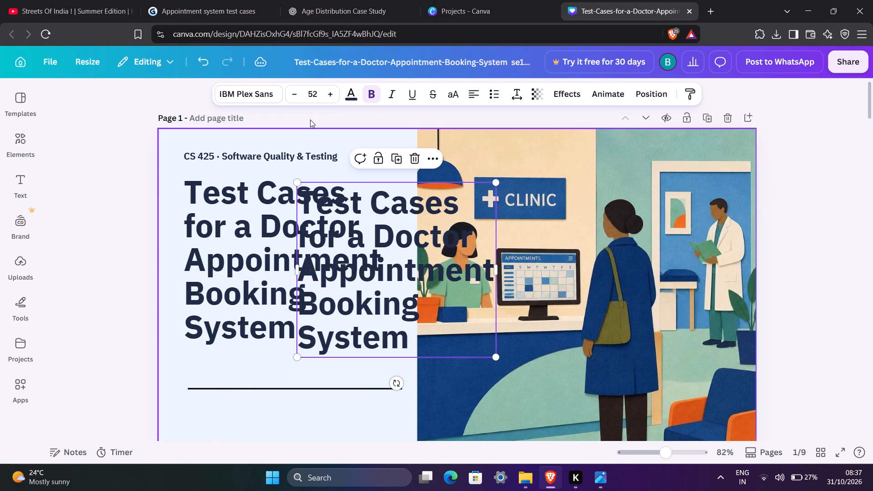
drag(299, 184, 455, 297)
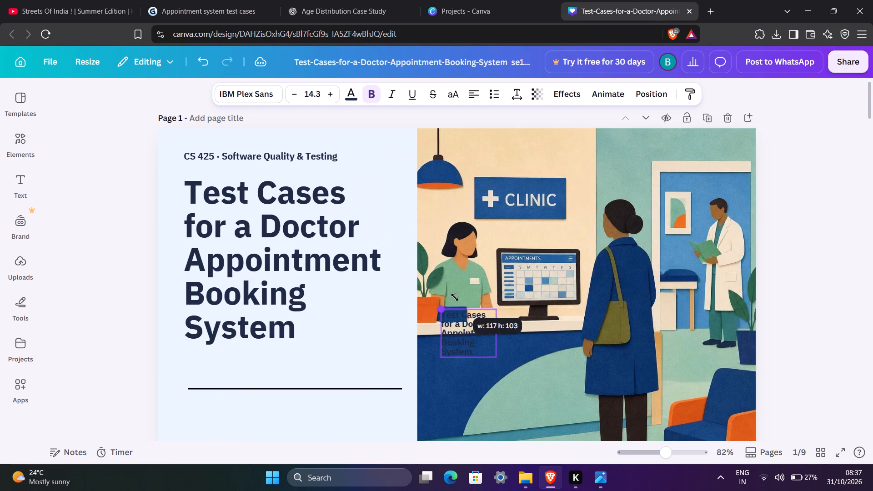
drag(455, 297, 434, 284)
drag(452, 325, 395, 373)
scroll(395, 373, down, 1)
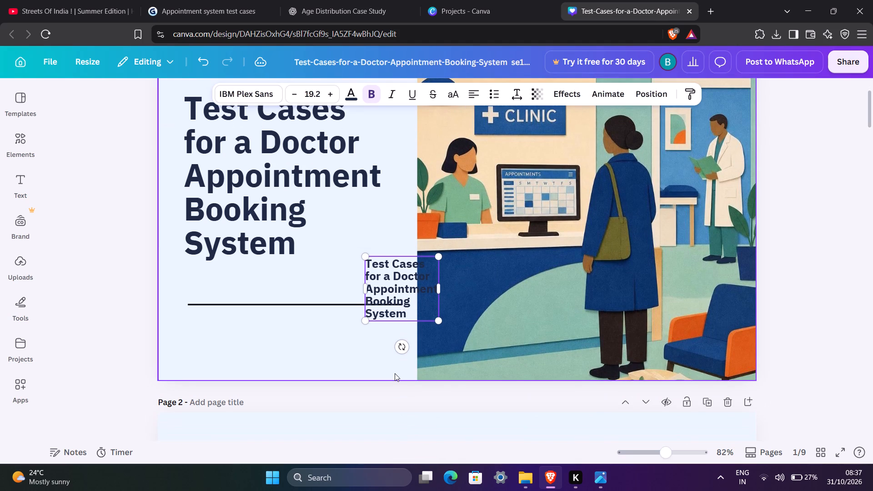
drag(402, 296, 361, 344)
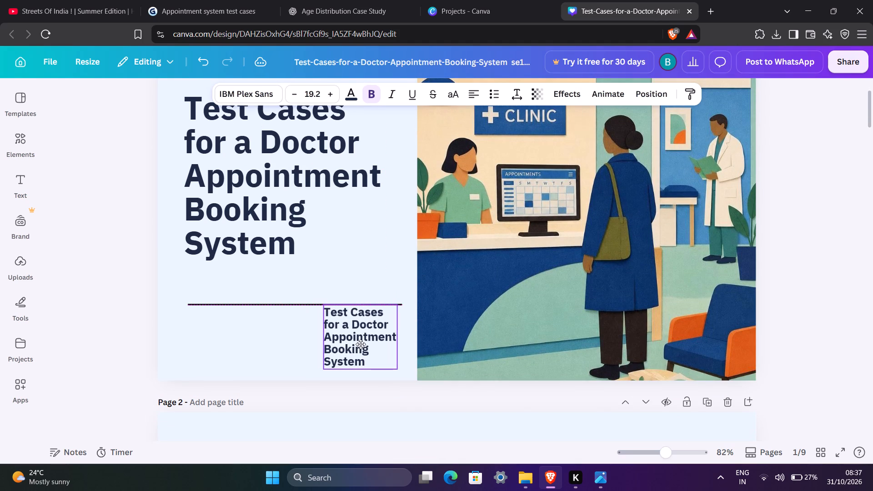
drag(361, 344, 361, 364)
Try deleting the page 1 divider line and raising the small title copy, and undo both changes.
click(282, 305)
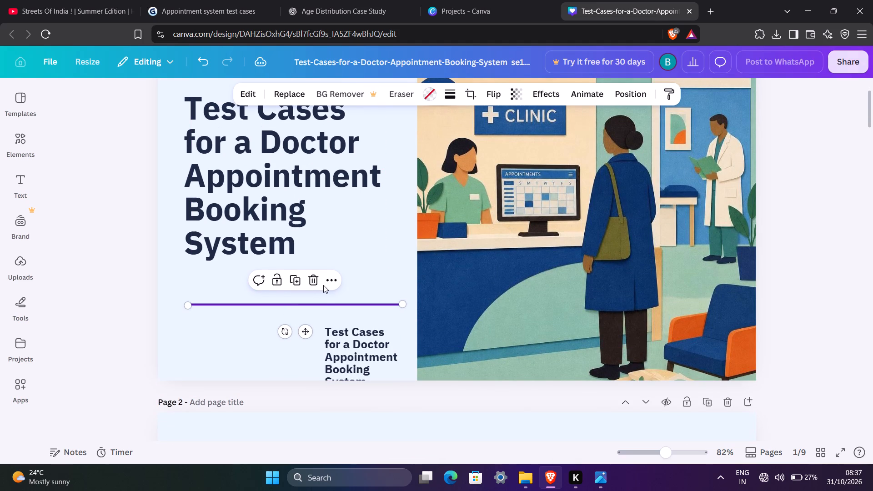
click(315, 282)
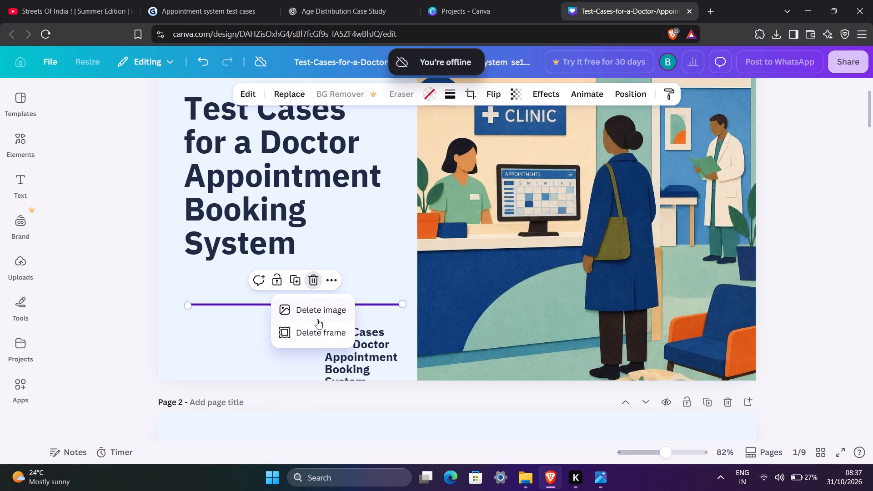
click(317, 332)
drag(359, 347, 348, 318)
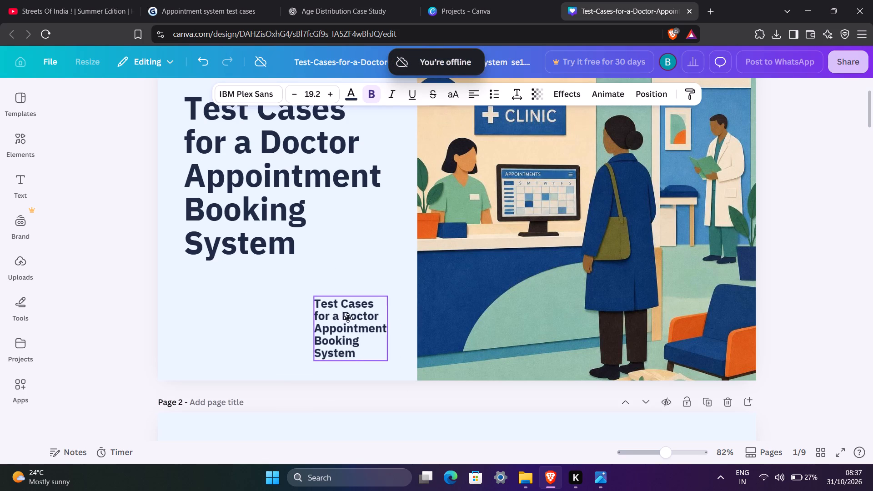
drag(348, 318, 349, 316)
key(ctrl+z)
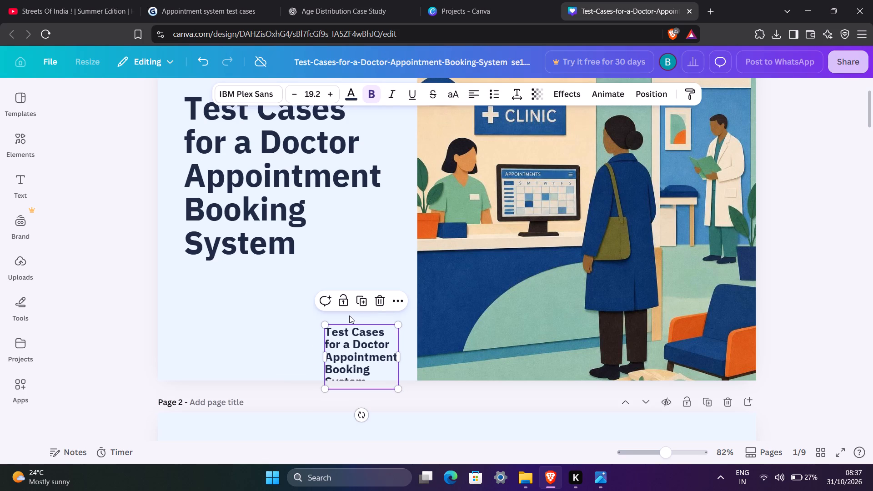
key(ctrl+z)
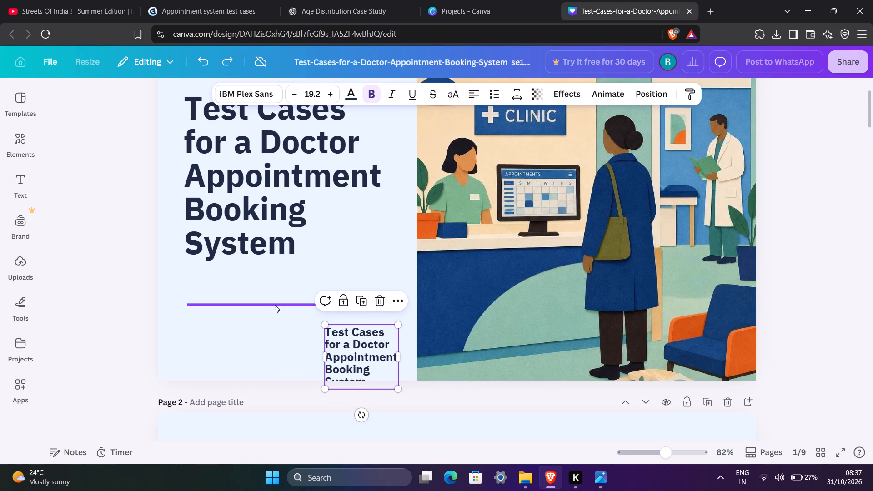
Move the page 1 divider line up closer to the main title and raise the small title copy beneath it.
drag(275, 305, 269, 272)
drag(343, 352, 339, 330)
Replace the small title copy's text with "NAME:" followed by the student's name in capitals.
double_click(358, 321)
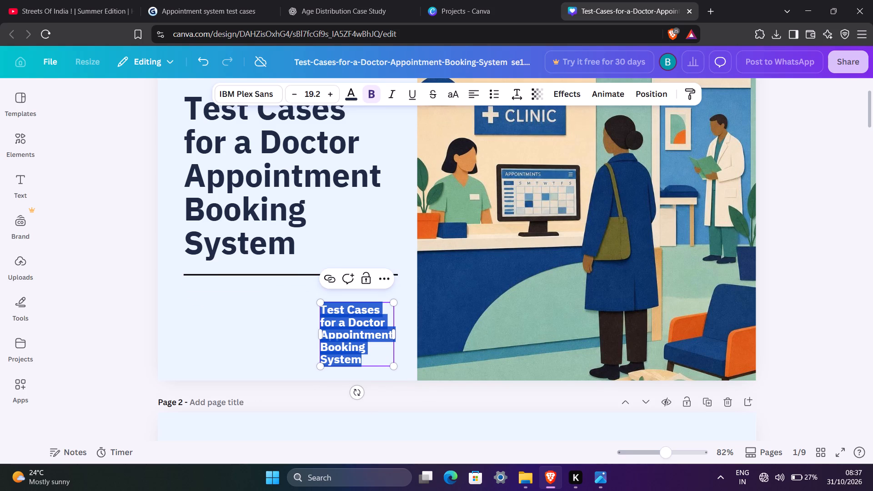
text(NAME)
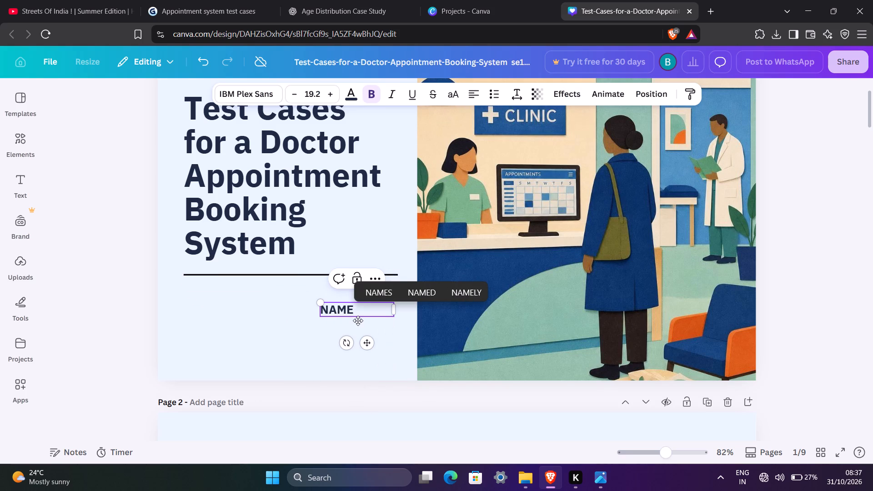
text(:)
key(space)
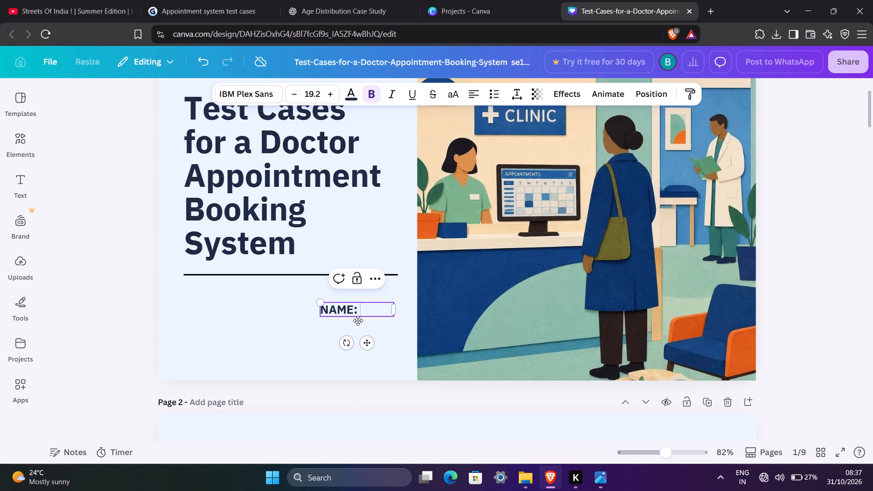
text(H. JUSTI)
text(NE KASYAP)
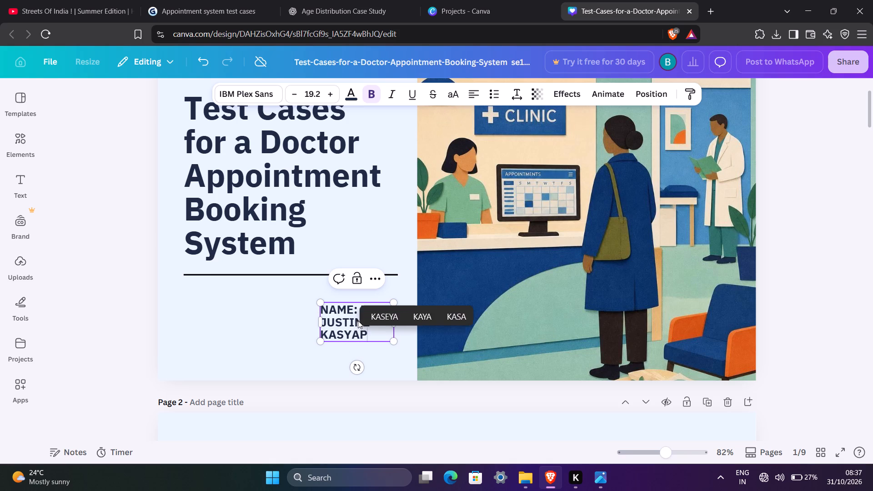
Widen the name text box below the divider so the student's name fits on a single line.
click(393, 327)
drag(393, 327, 409, 324)
drag(317, 326, 270, 328)
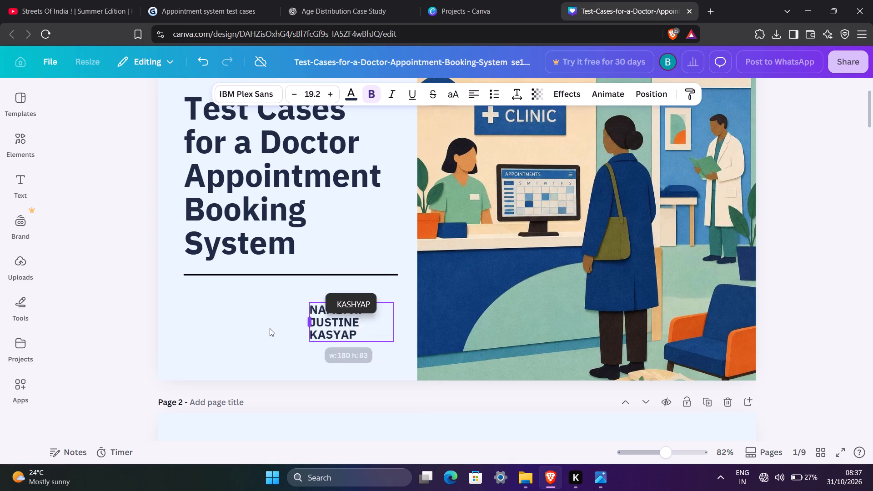
drag(270, 328, 220, 325)
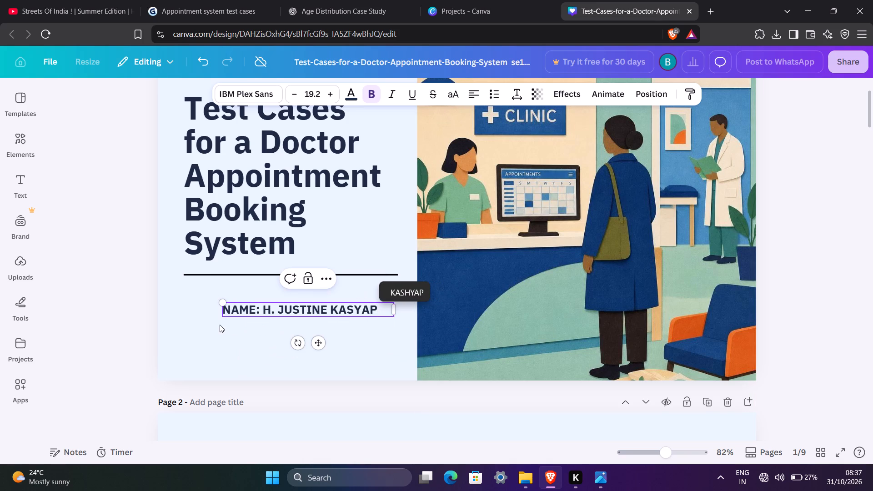
Add a second line reading "CLASS: CSE-C" below the student's name.
key(Return)
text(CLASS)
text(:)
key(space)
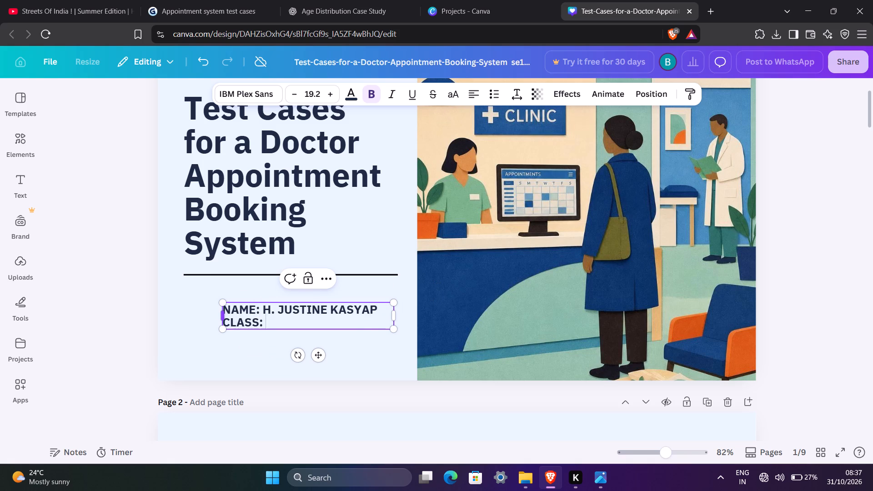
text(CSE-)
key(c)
Add a third line reading "ROLL NO:" followed by the student's roll number below the class line.
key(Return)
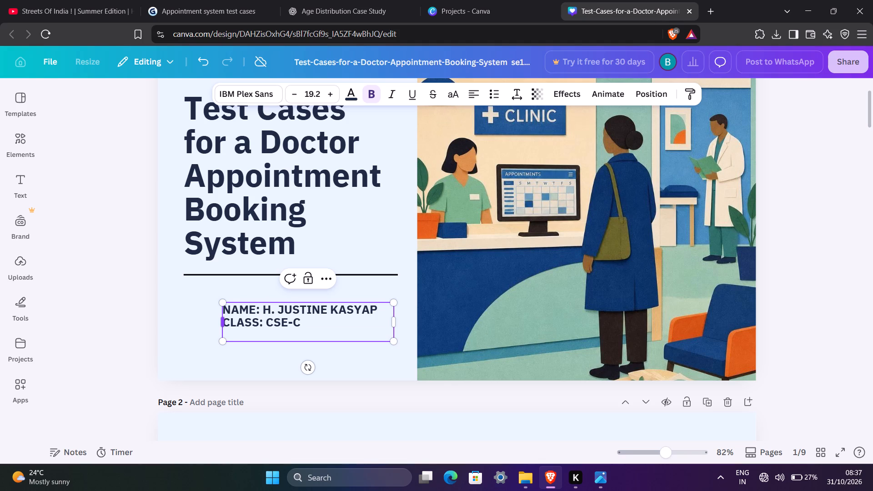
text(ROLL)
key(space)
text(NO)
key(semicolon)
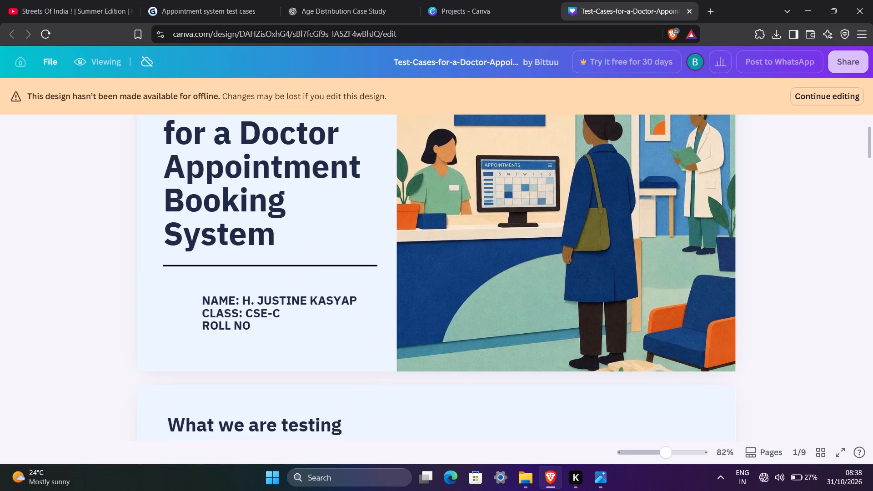
click(829, 95)
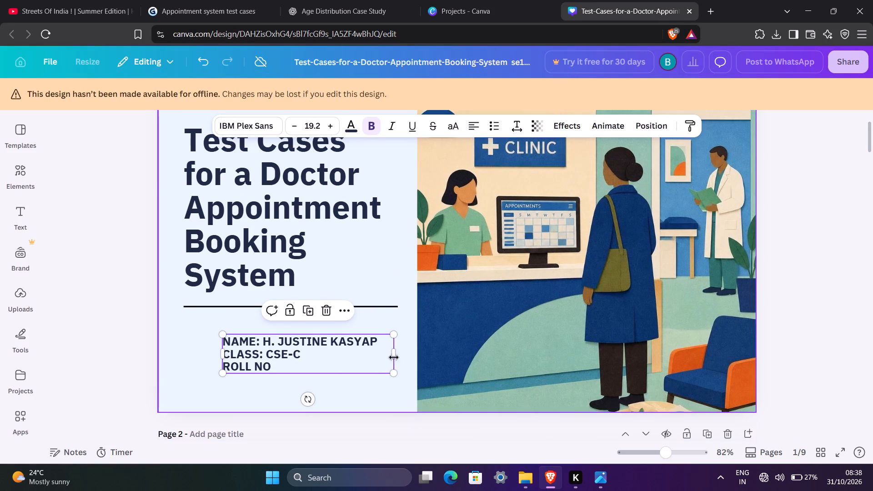
scroll(326, 364, left, 1)
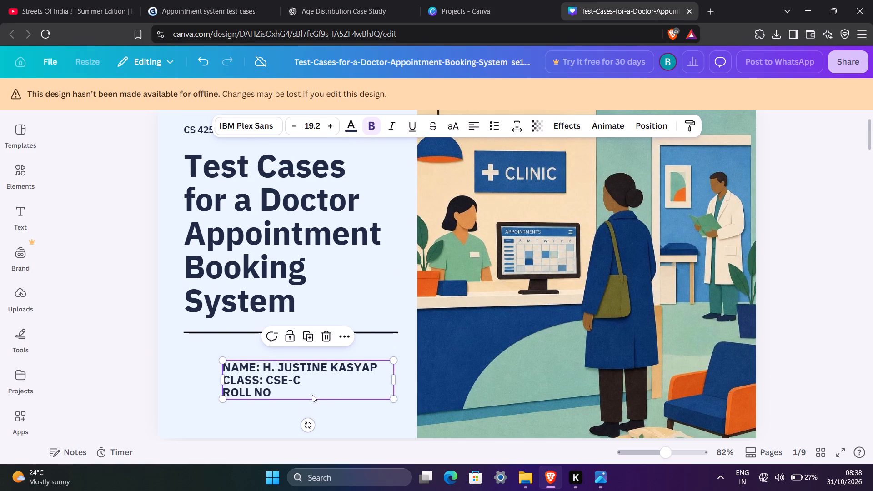
click(312, 395)
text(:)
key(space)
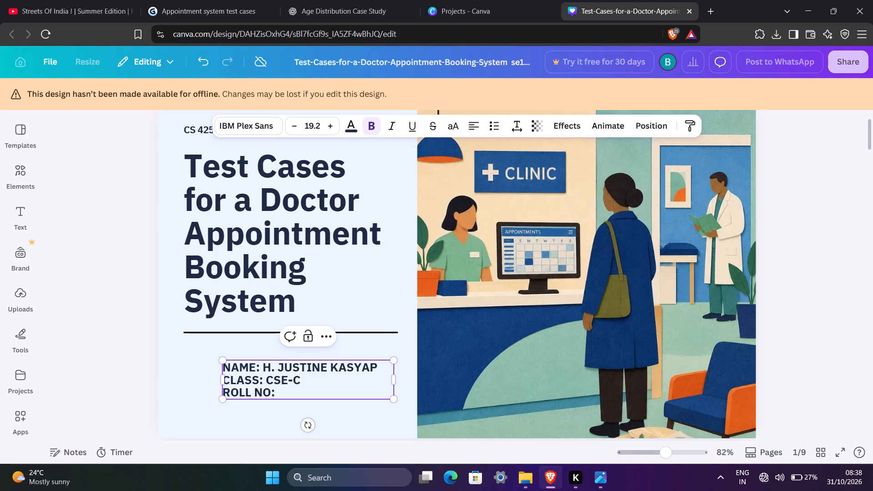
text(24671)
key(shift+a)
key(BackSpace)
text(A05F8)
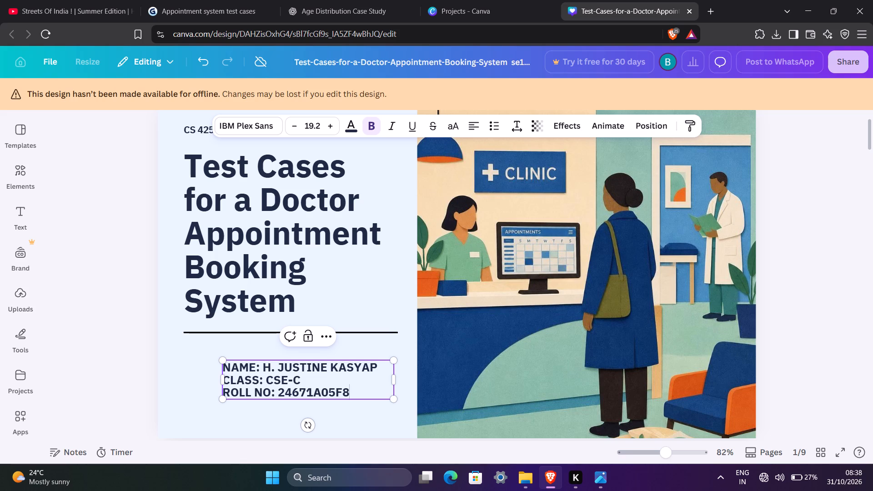
Remove the bold formatting from all three lines of name, class and roll number text on the cover.
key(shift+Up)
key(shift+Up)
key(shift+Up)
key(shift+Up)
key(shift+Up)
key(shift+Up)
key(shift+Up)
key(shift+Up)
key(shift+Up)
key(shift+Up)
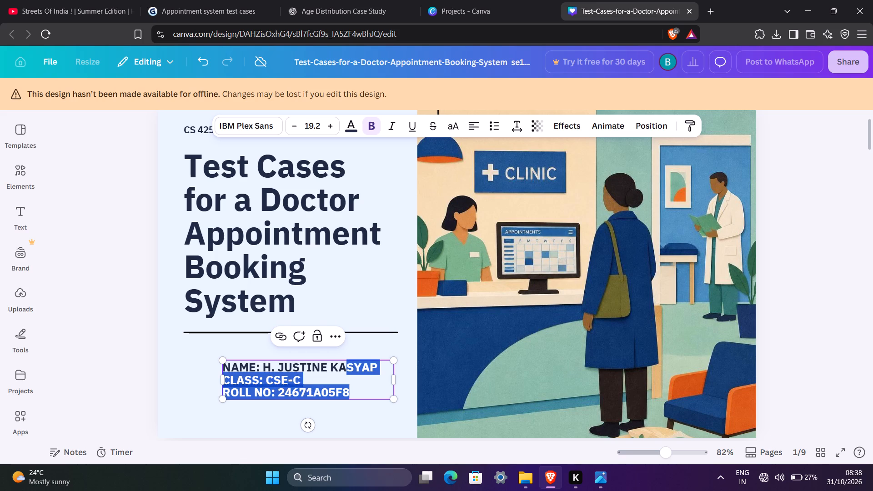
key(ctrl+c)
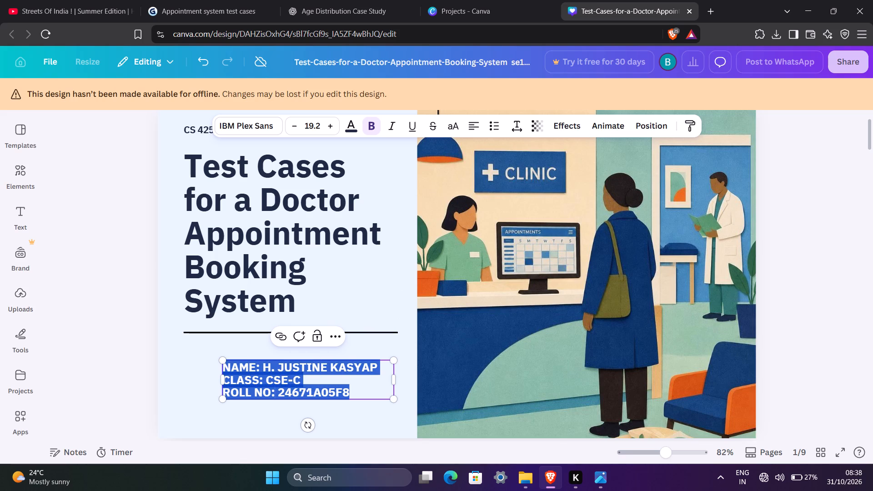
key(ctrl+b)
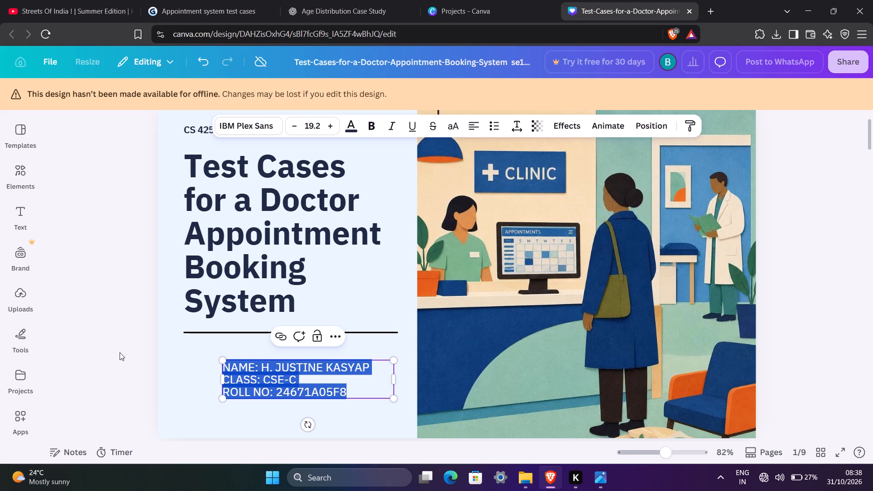
Narrow the name, class and roll number text box on the cover to fit its longest line.
click(149, 372)
click(387, 372)
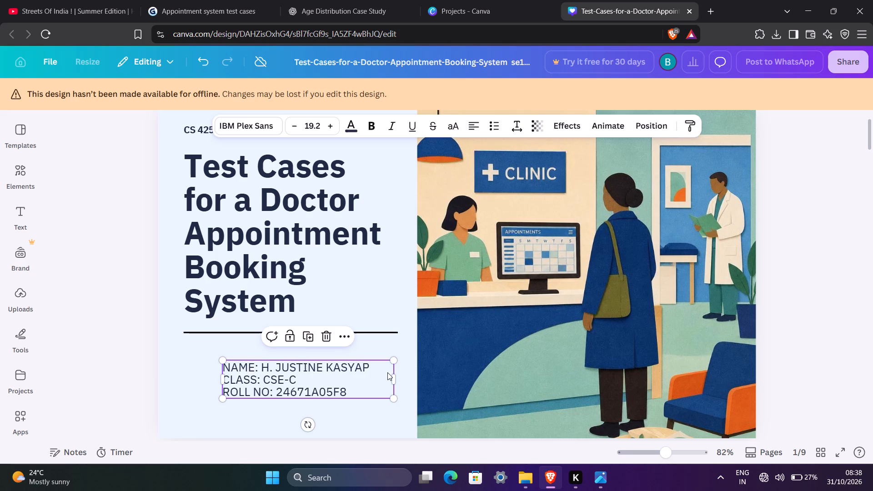
drag(392, 377, 383, 379)
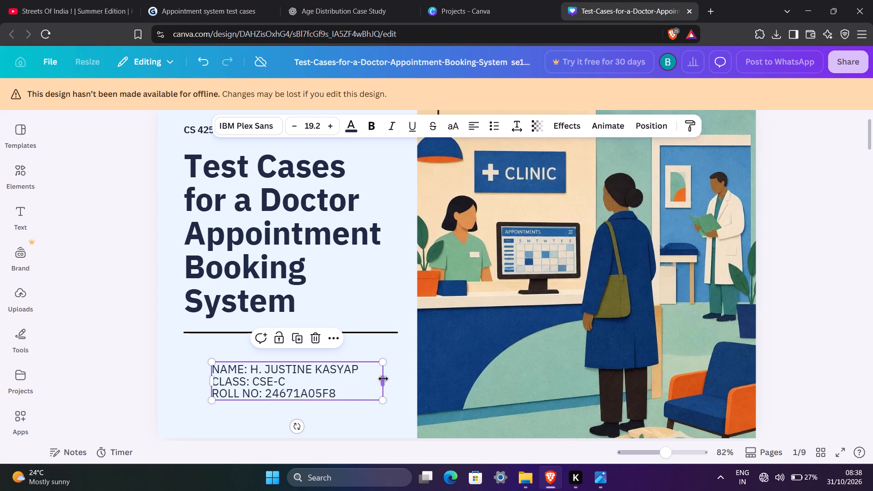
click(382, 382)
click(382, 382)
click(382, 382)
drag(383, 379, 362, 382)
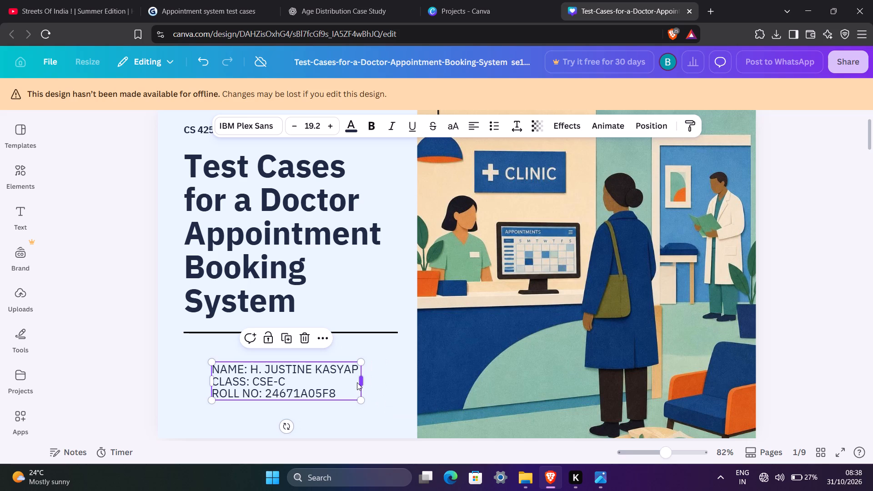
Move the name, class and roll number text so its right edge lines up with the divider's right end.
drag(340, 382, 375, 373)
click(94, 330)
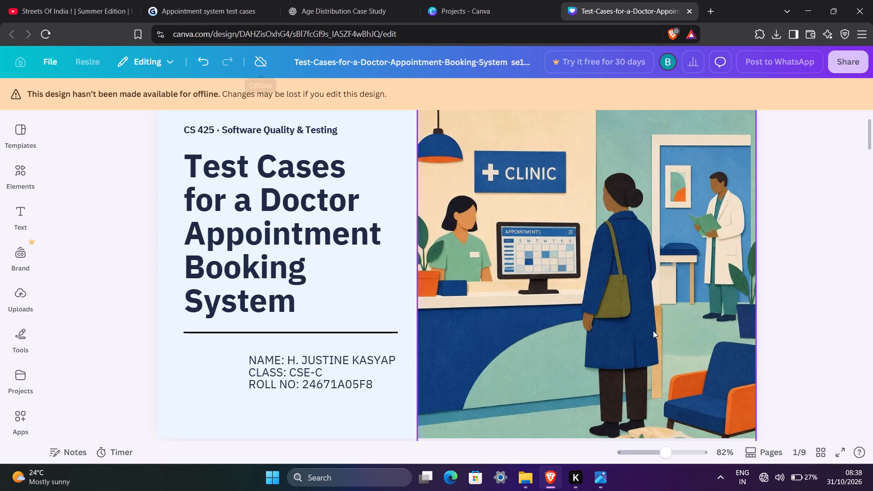
Refresh the available Wi-Fi networks in Windows, connect to the "Justine" network and check its connection status.
click(778, 474)
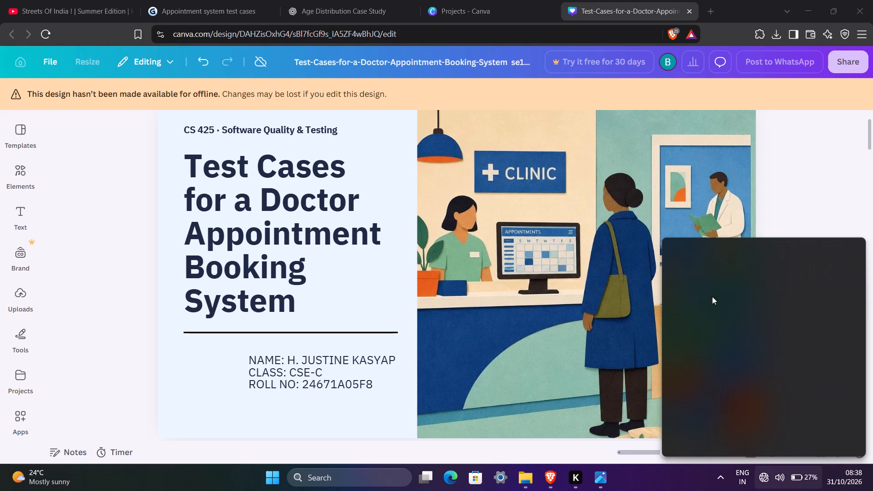
click(712, 264)
scroll(712, 264, up, 5)
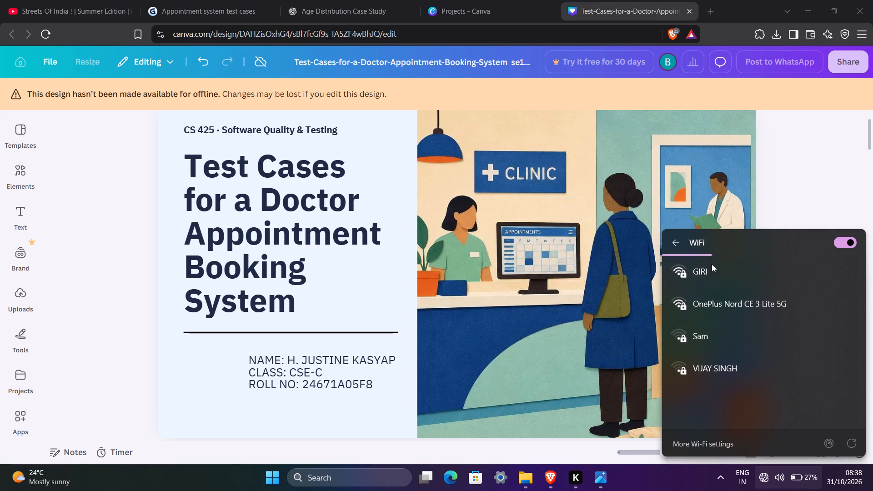
scroll(712, 264, up, 13)
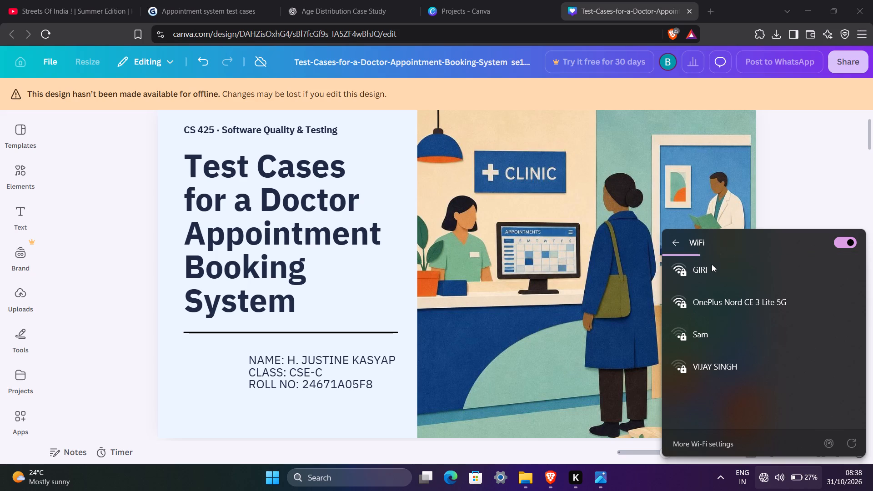
scroll(712, 264, left, 8)
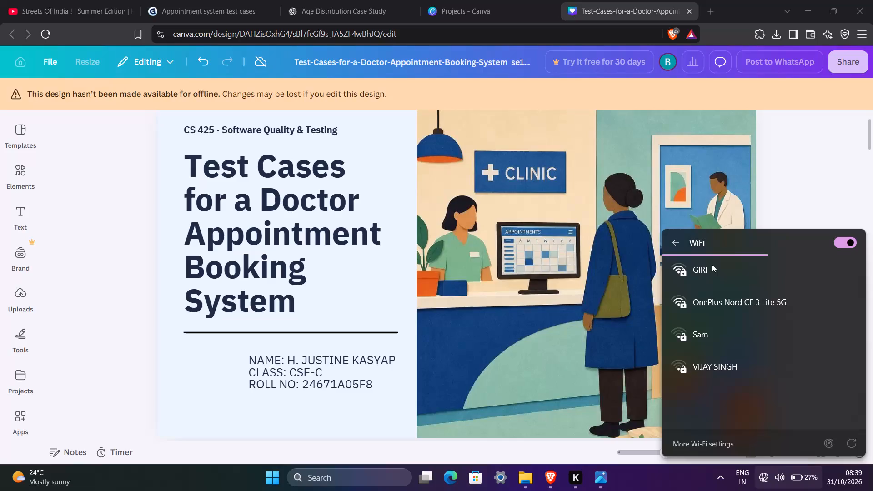
click(853, 450)
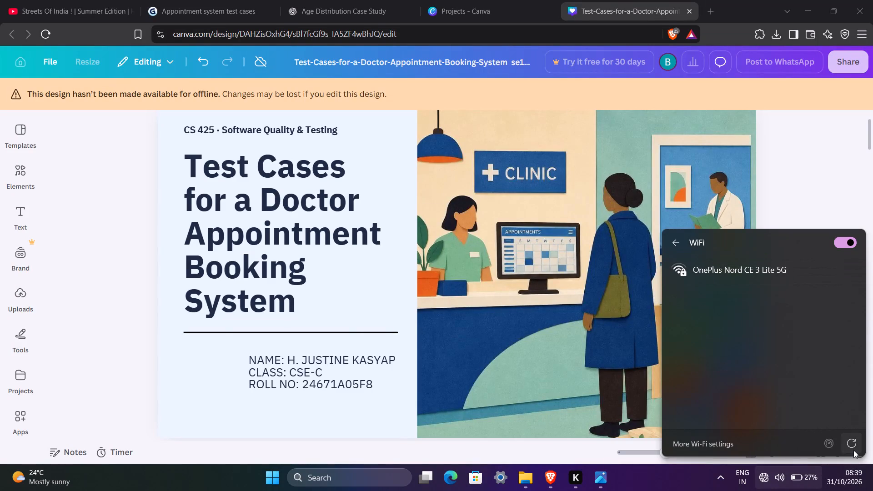
click(800, 270)
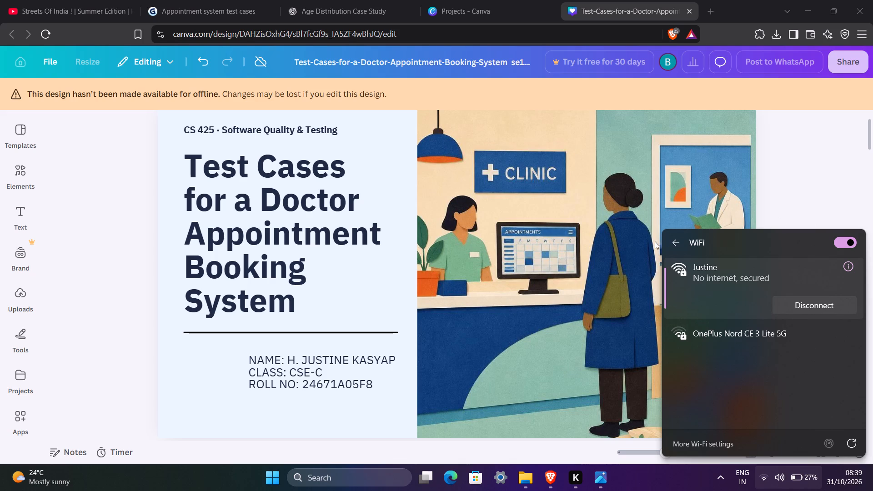
click(677, 232)
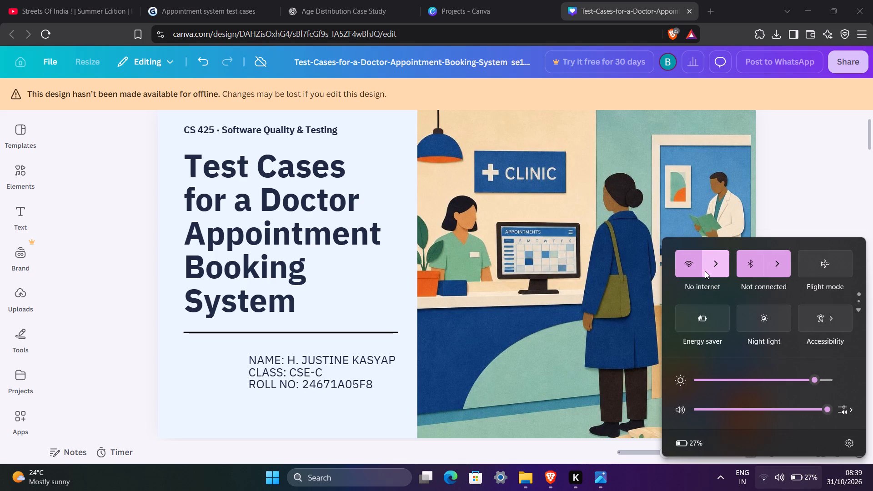
click(719, 268)
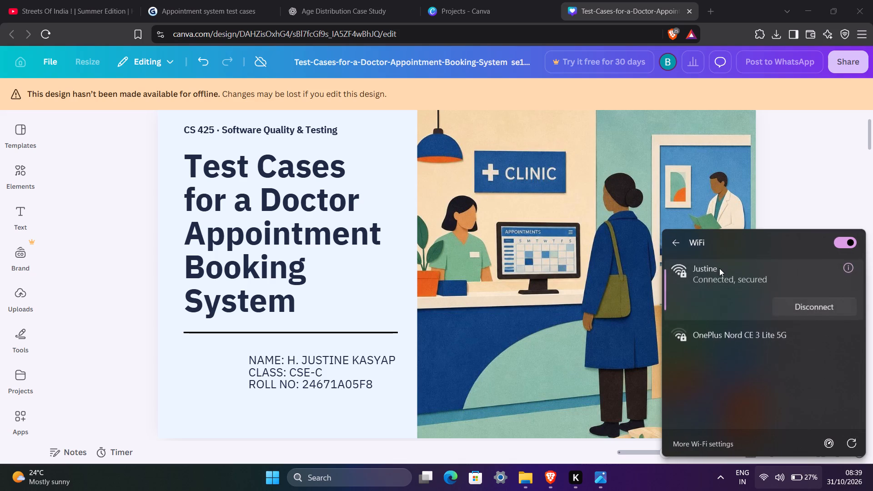
click(820, 162)
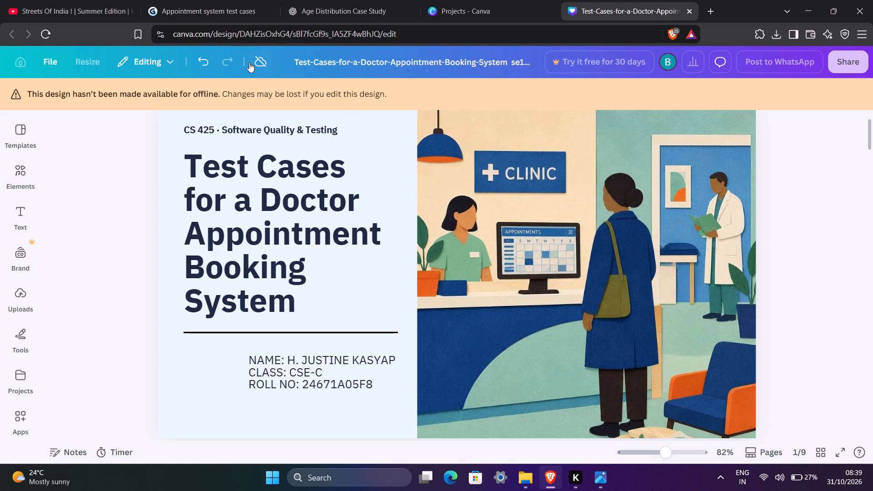
Check the design's save status now that the computer is back online.
click(249, 62)
click(157, 137)
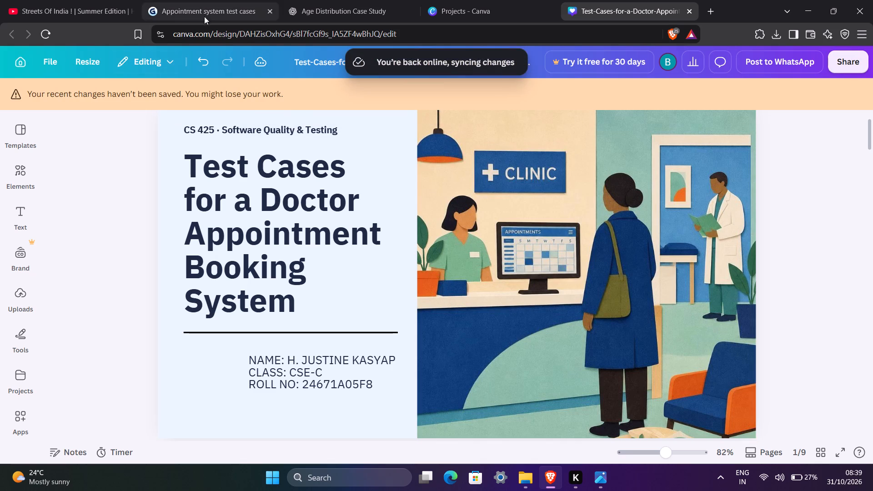
click(266, 68)
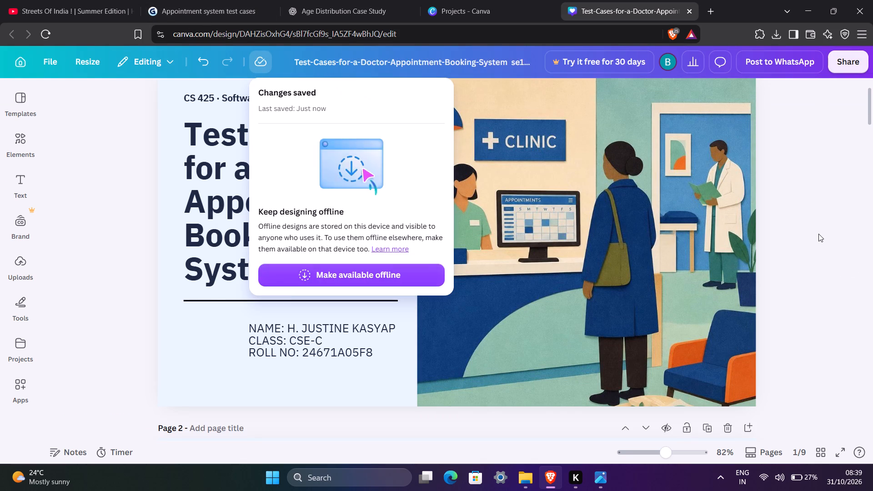
click(818, 234)
scroll(305, 358, up, 2)
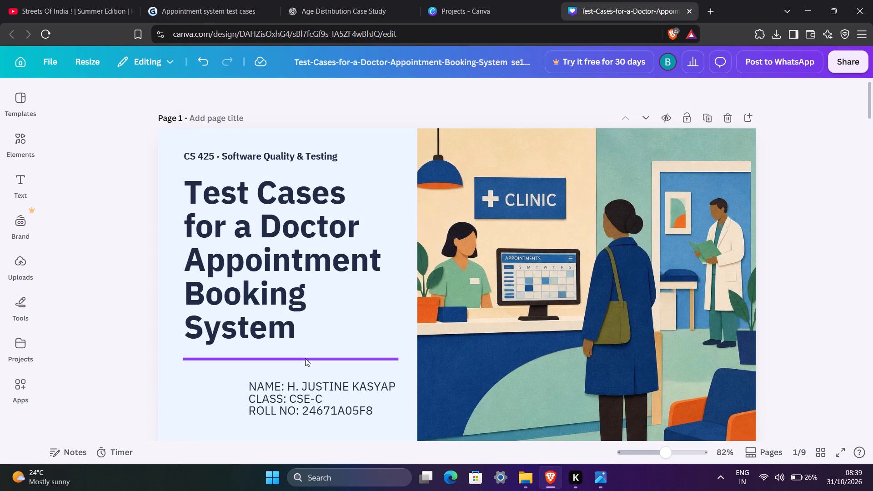
Insert the missing spaces in the first part of the page 4 subtitle so it begins "Deterministic boundary and schema ".
scroll(305, 358, up, 2)
scroll(305, 358, down, 1)
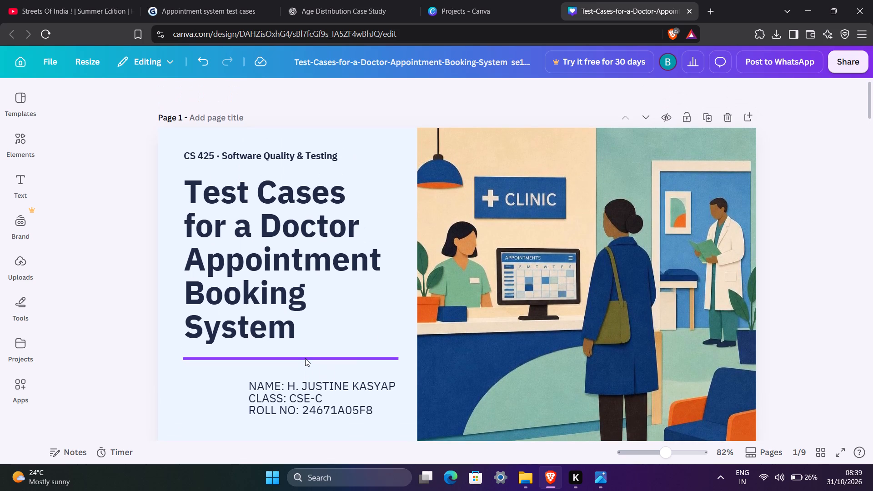
scroll(305, 358, down, 2)
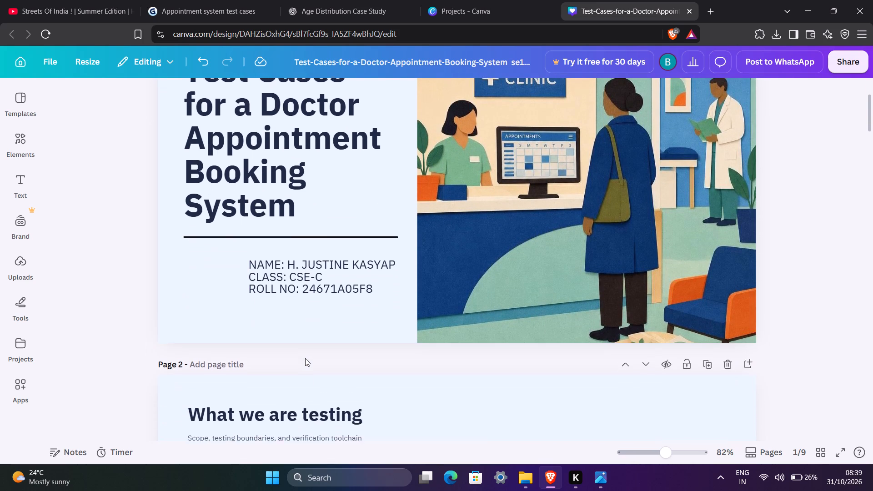
scroll(305, 358, down, 2)
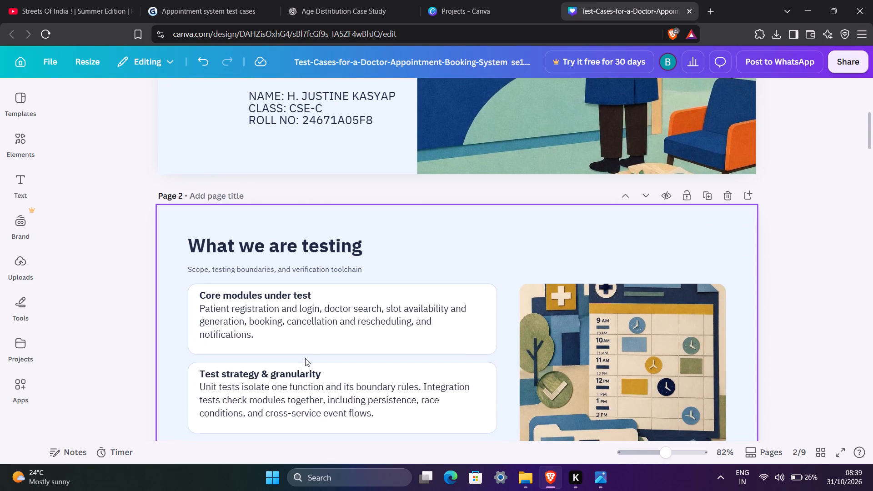
scroll(305, 358, down, 3)
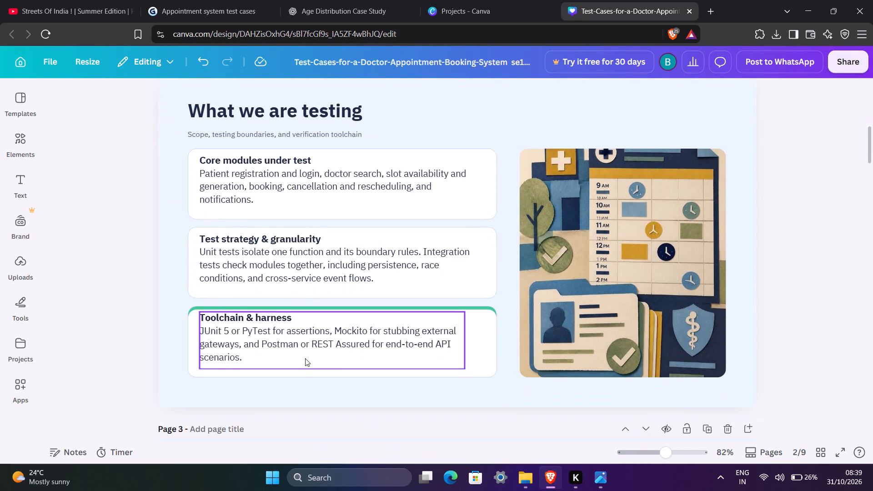
scroll(305, 358, down, 2)
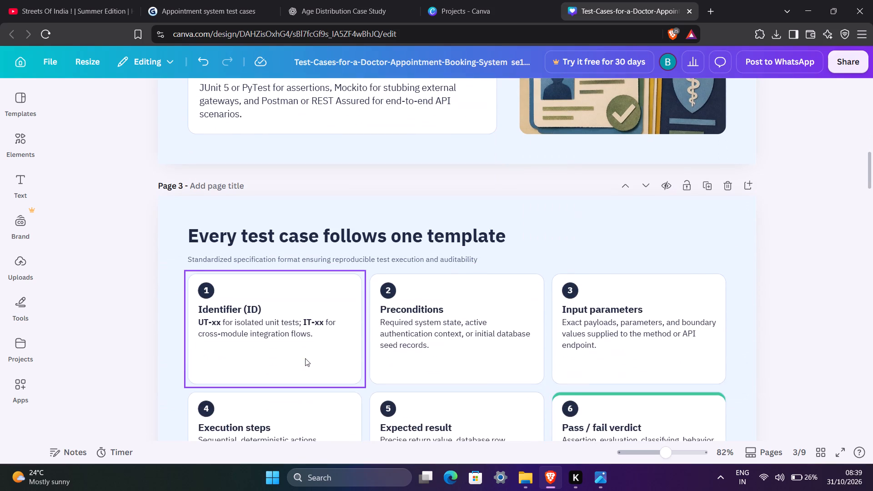
scroll(305, 358, down, 6)
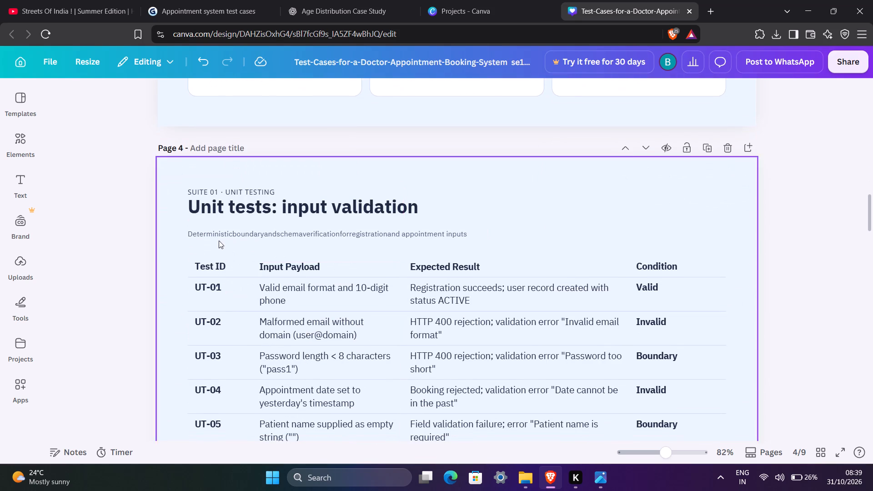
click(208, 233)
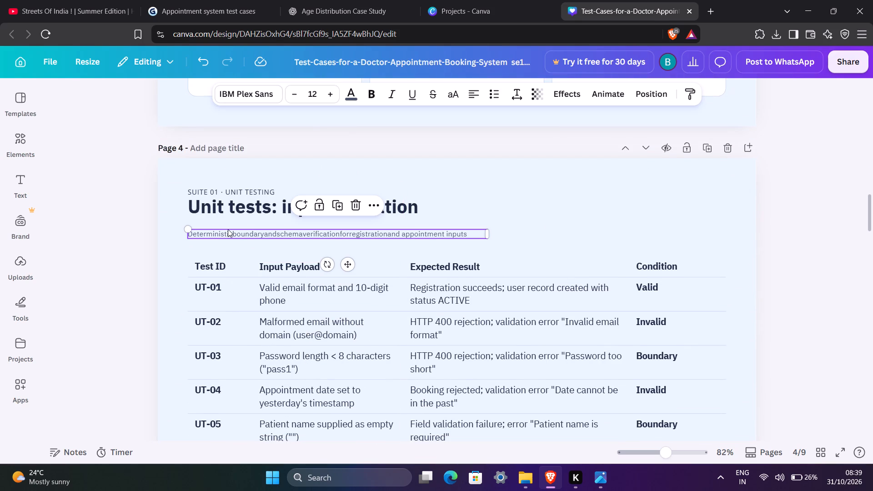
click(228, 229)
click(228, 229)
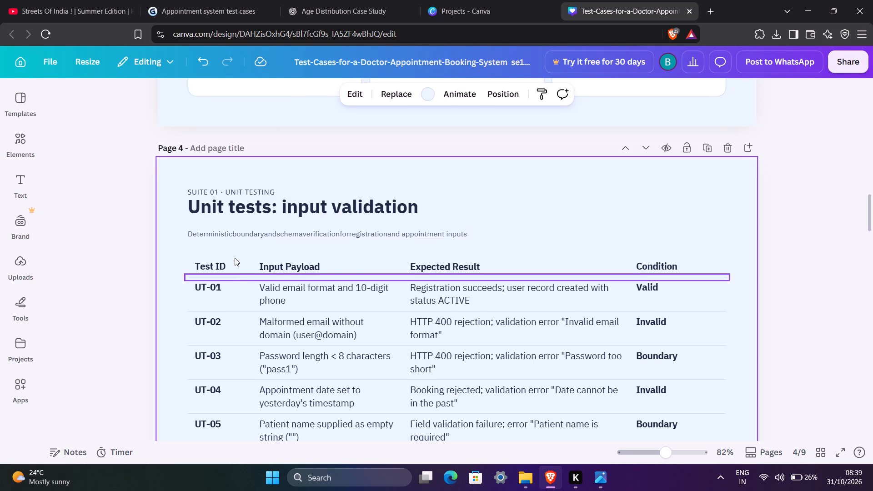
double_click(233, 233)
click(233, 233)
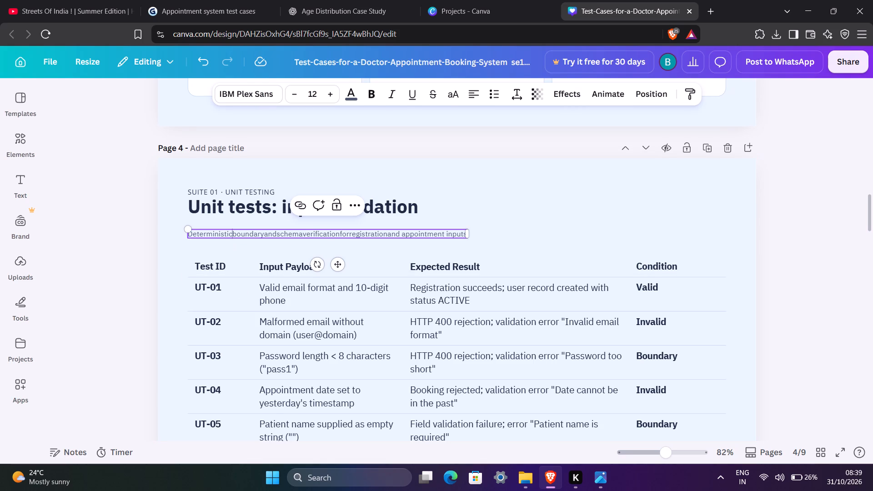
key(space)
key(Right)
key(Right)
key(Right)
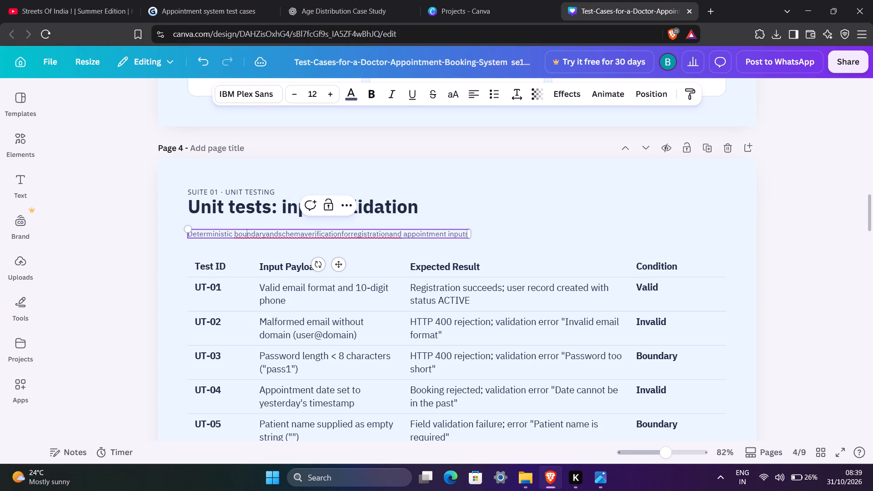
key(Right)
key(Right)
key(Right)
key(Right)
key(Right)
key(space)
key(Right)
key(Right)
key(Right)
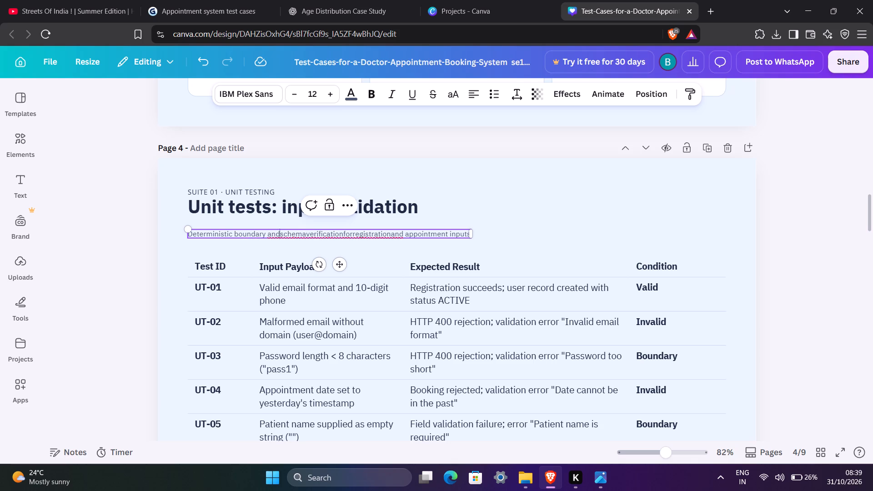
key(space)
key(Right)
key(Right)
key(Right)
key(Right)
key(Right)
key(Right)
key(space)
Separate the remaining run-together words in the page 4 subtitle so it ends "verification for registration and appointment inputs".
key(Right)
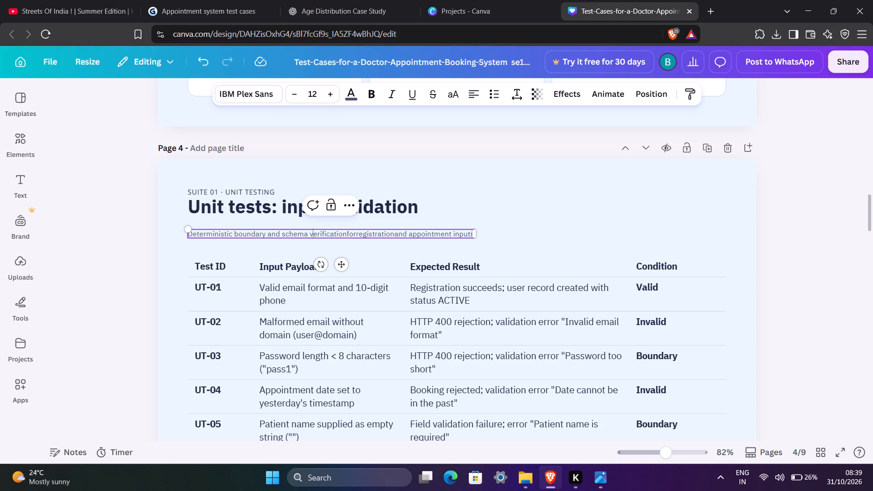
key(Right)
key(Right)
key(Right)
key(Right)
key(Right)
key(Right)
key(Right)
key(Right)
key(Right)
key(Right)
key(Right)
key(Right)
key(Left)
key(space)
key(Right)
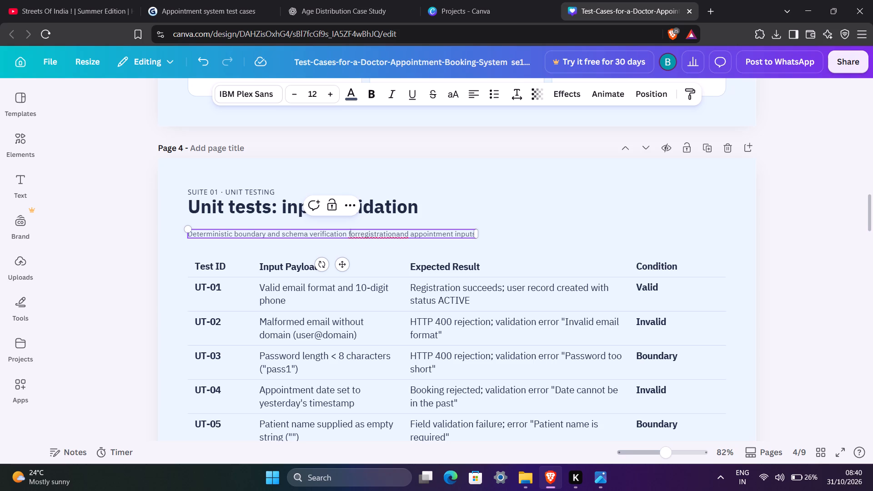
key(Right)
key(Right)
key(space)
key(Right)
key(Right)
key(Right)
key(Right)
key(Right)
key(Right)
key(Right)
key(Right)
key(Right)
key(Right)
key(Right)
key(Right)
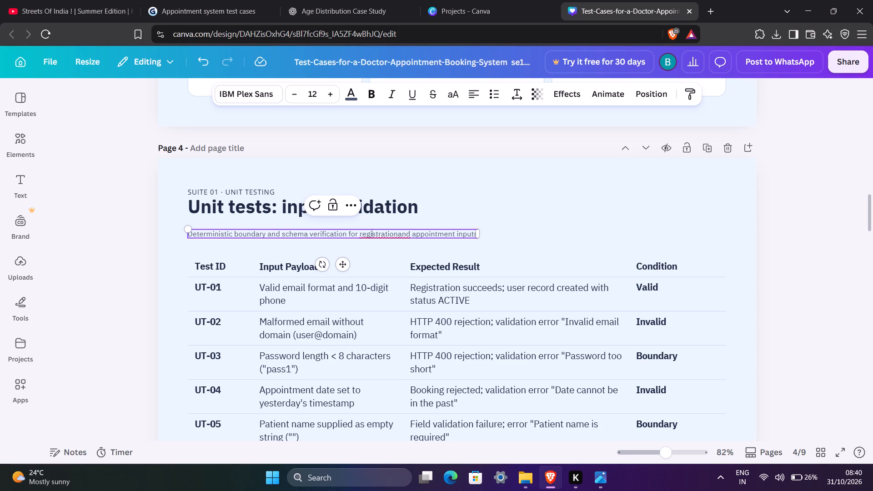
key(Right)
key(Right)
key(Right)
key(Left)
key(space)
key(Right)
key(Right)
key(Right)
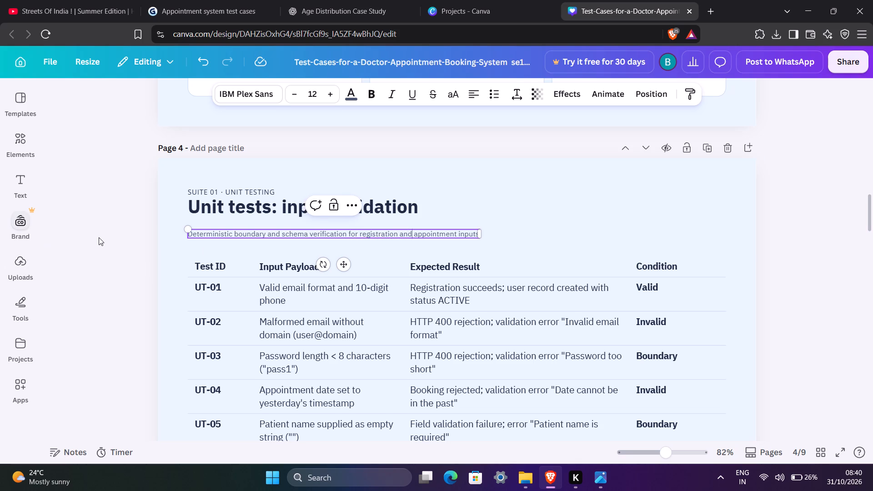
click(99, 237)
Review the deck from the cover page through page 5 for remaining text and layout problems.
scroll(99, 237, right, 1)
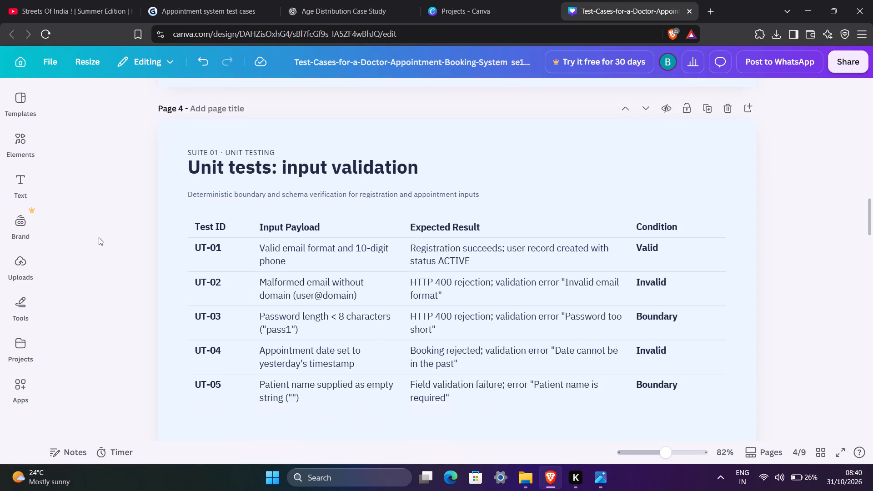
scroll(99, 237, right, 1)
scroll(99, 237, up, 4)
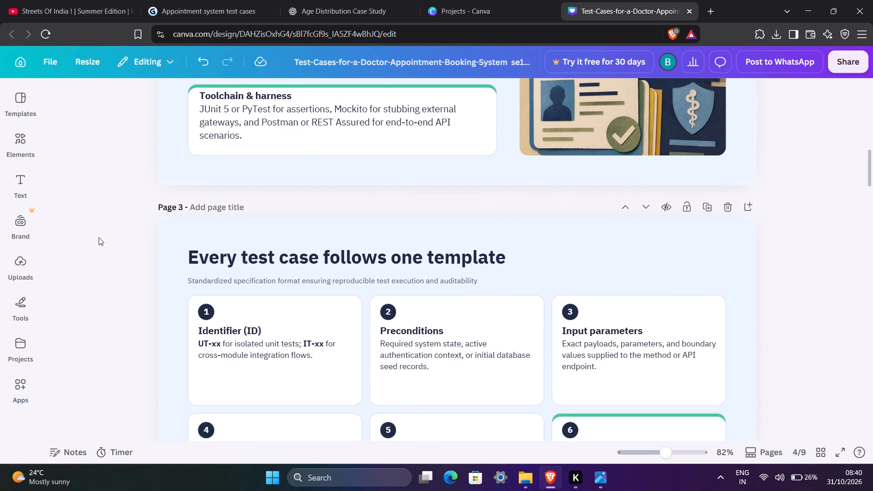
scroll(99, 237, up, 1)
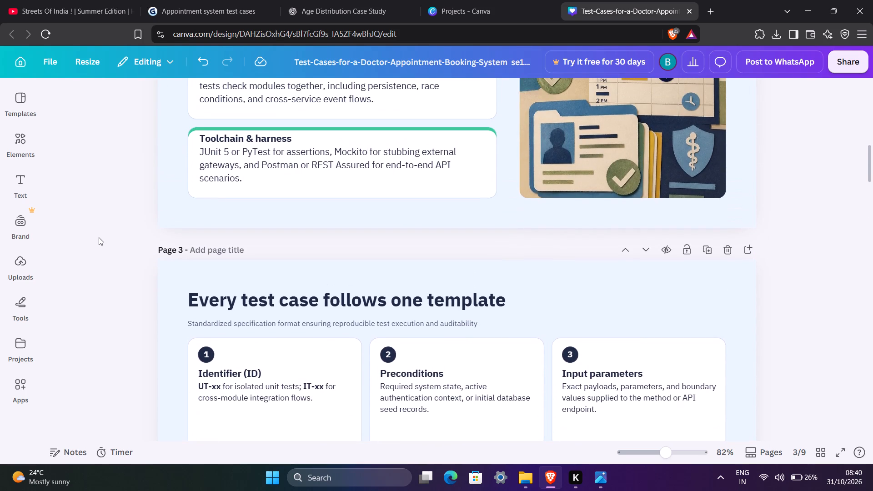
scroll(99, 237, up, 9)
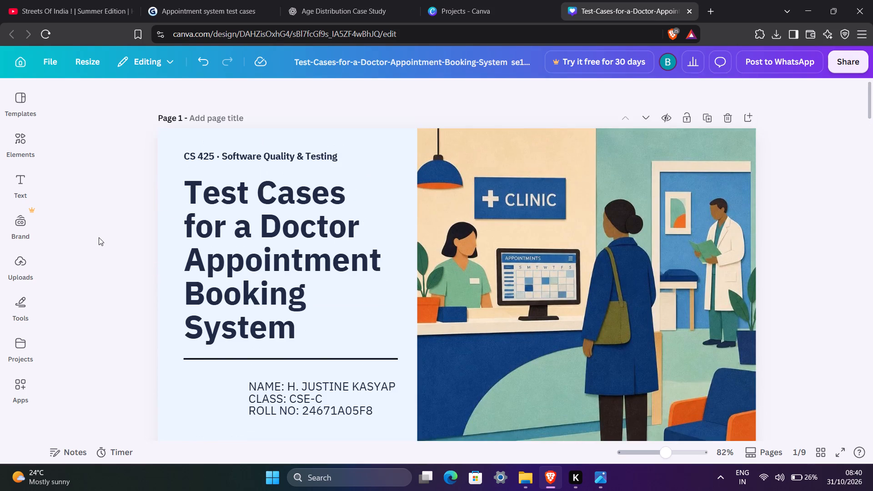
scroll(99, 237, down, 3)
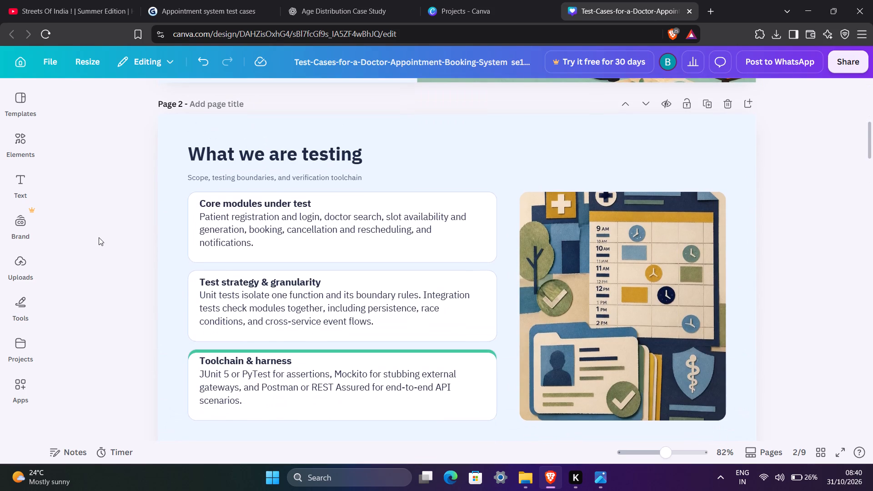
scroll(99, 237, down, 4)
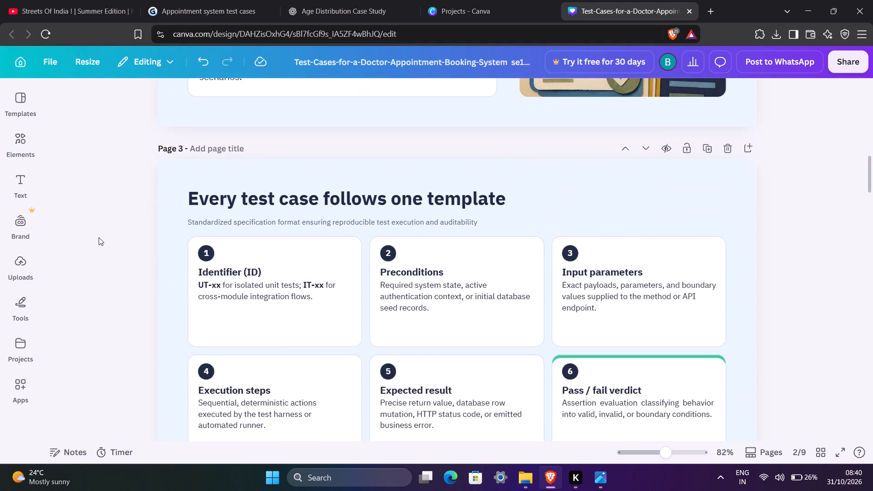
scroll(99, 237, down, 5)
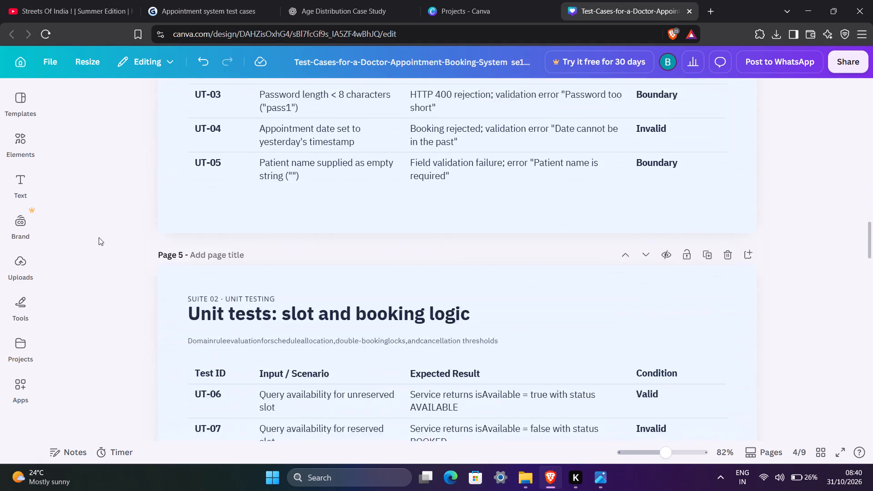
Insert the missing spaces in the first part of the page 5 subtitle so it begins "Domain rule evaluation for ".
scroll(99, 237, down, 1)
click(231, 287)
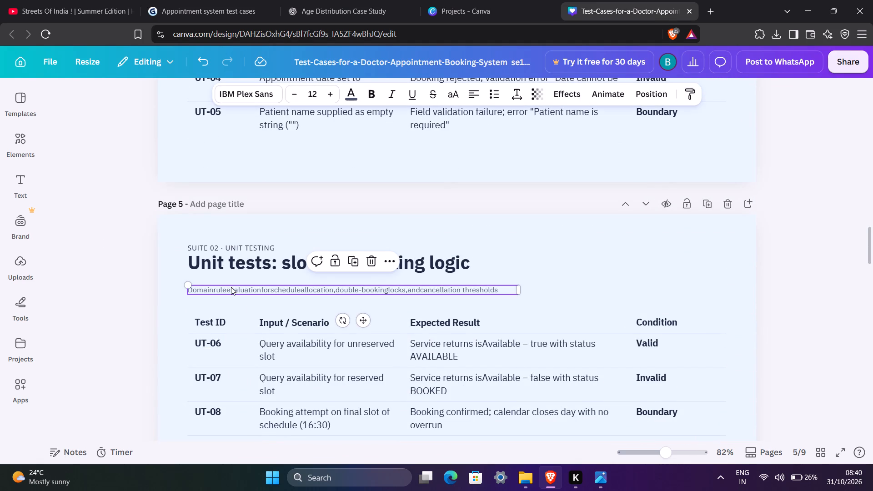
click(231, 287)
click(213, 290)
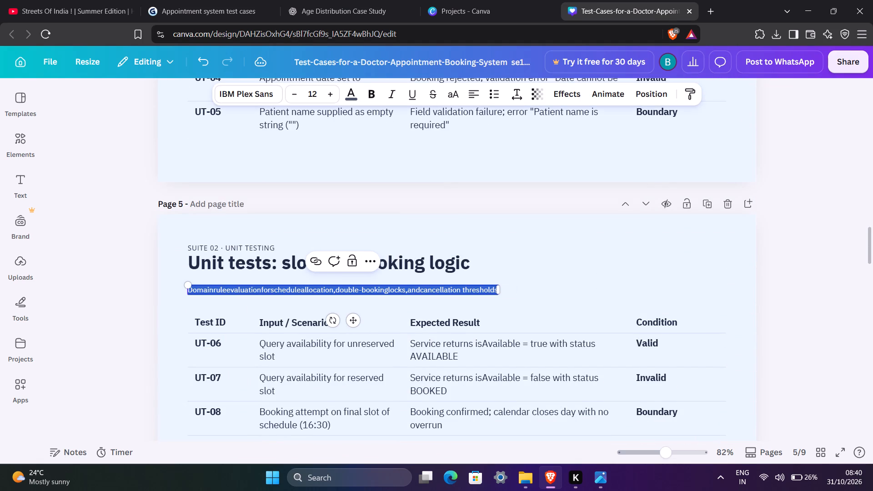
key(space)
key(Right)
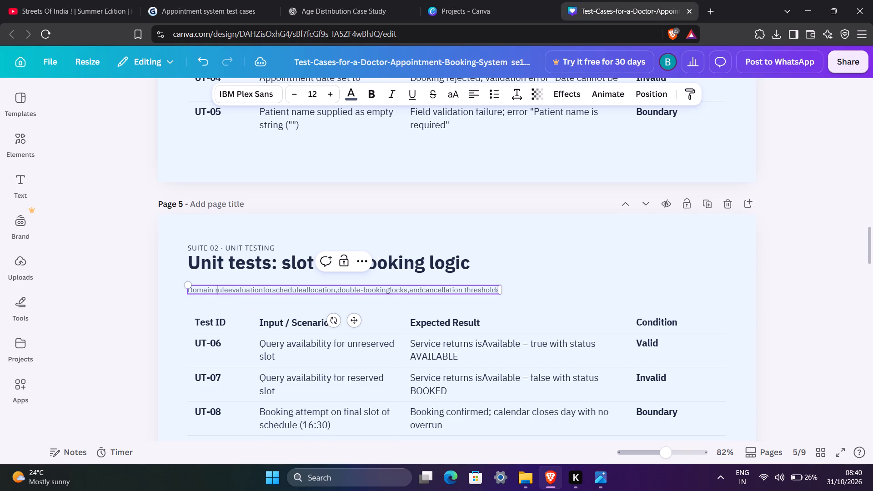
key(Right)
key(Right)
key(Right)
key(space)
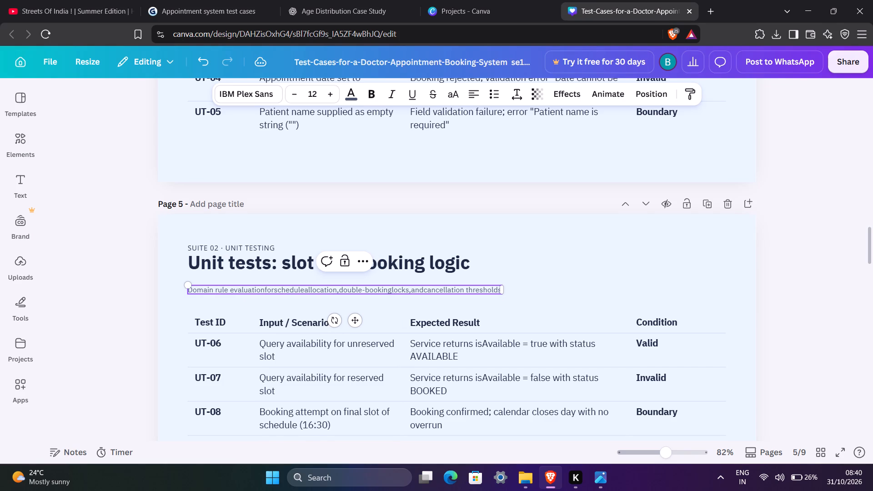
key(Right)
key(Right)
key(Right)
key(Right)
key(Right)
key(Right)
key(Right)
key(Right)
key(Right)
key(Right)
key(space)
key(Right)
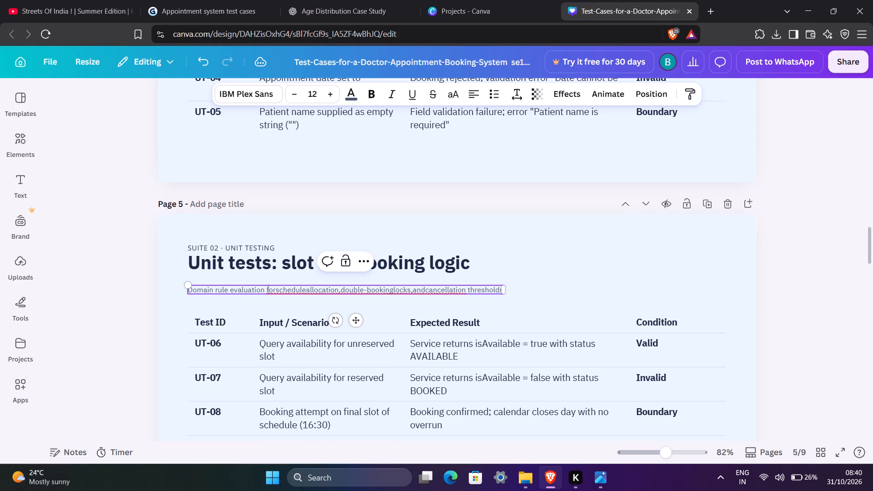
key(Right)
key(Right)
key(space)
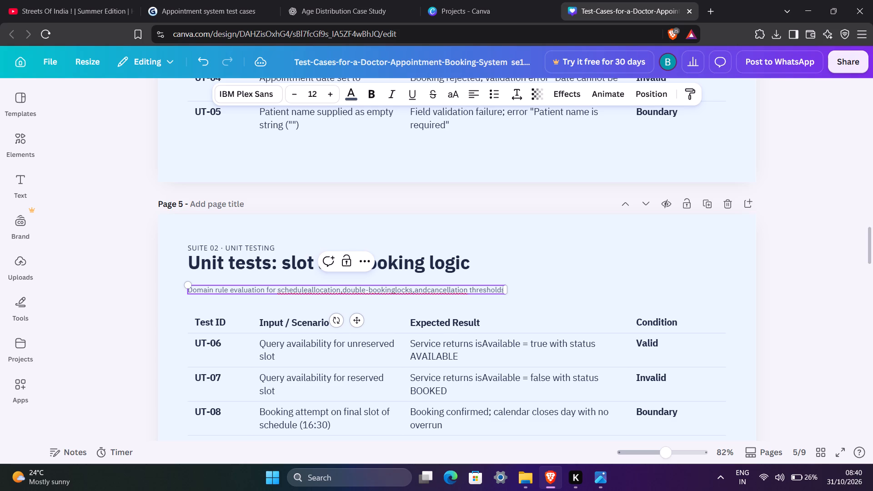
Separate the middle words of the page 5 subtitle so they read "schedule allocation, ".
key(Right)
key(Right)
key(Right)
key(Right)
key(Right)
key(Right)
key(Right)
key(Right)
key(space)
key(Right)
key(Right)
key(Right)
key(Right)
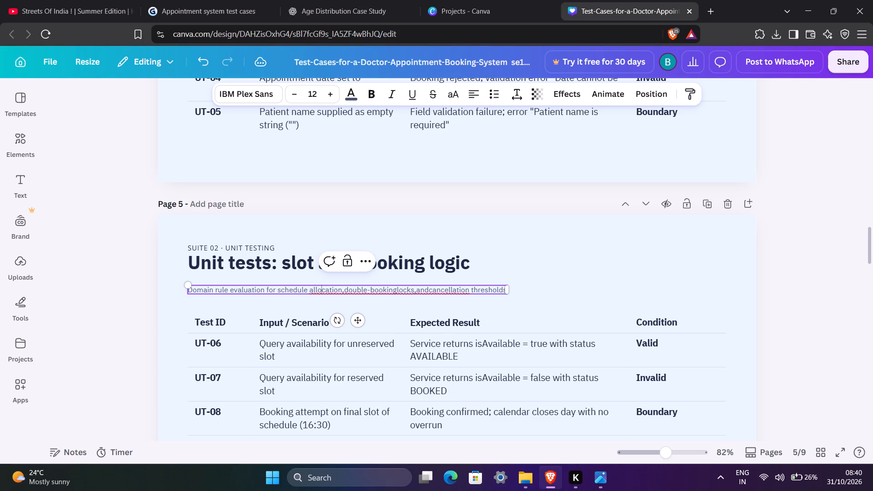
key(Right)
key(Right)
key(Right)
key(Right)
key(Right)
key(Right)
key(Right)
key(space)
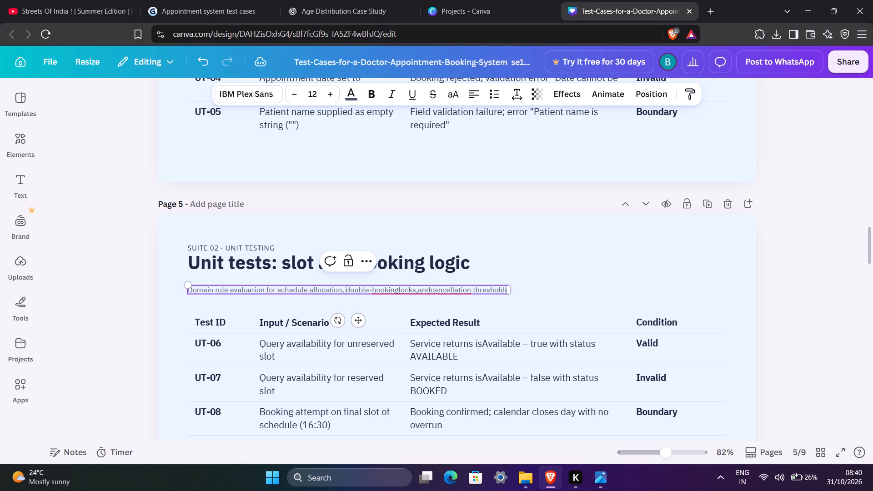
Separate the remaining run-together words in the page 5 subtitle so it ends "double-booking locks, and cancellation thresholds".
key(Right)
key(Right)
key(Right)
key(Right)
key(Right)
key(Right)
key(Right)
key(Right)
key(Right)
key(Right)
key(Right)
key(Right)
key(Right)
key(Right)
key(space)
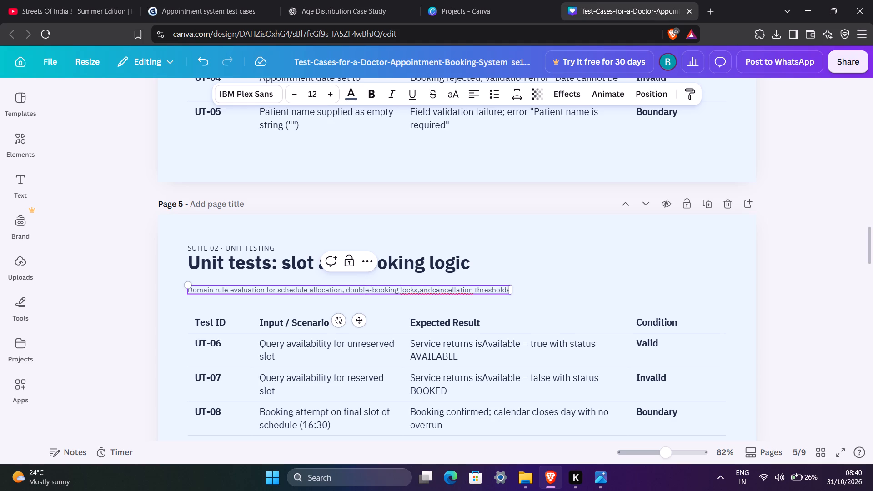
key(Right)
key(Right)
key(Right)
key(Right)
key(Right)
key(Right)
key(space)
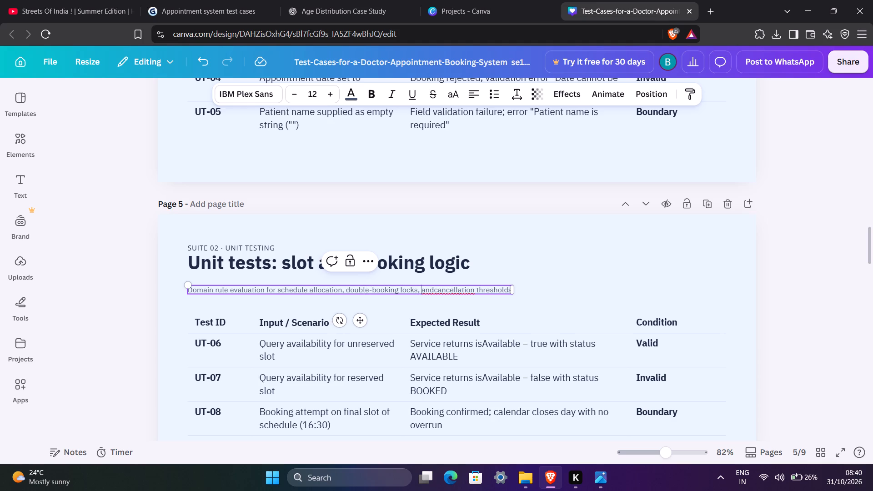
key(Right)
key(Right)
key(Right)
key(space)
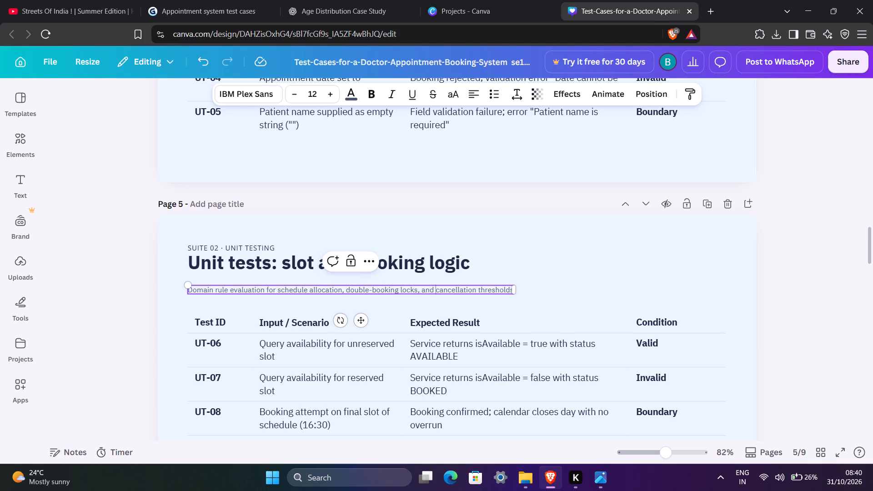
key(Right)
key(Right)
key(Right)
key(Right)
key(Right)
click(95, 264)
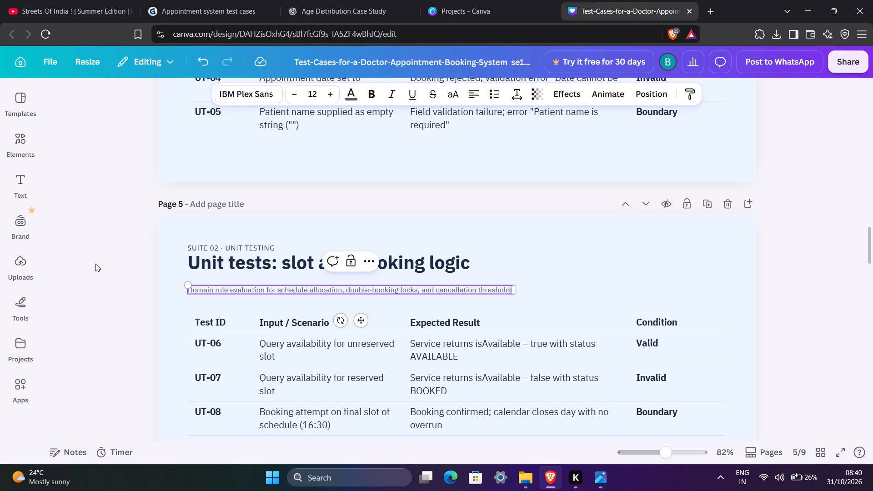
Review pages 6 through 9 for run-together text and layout problems, and return to the cover.
scroll(95, 264, down, 4)
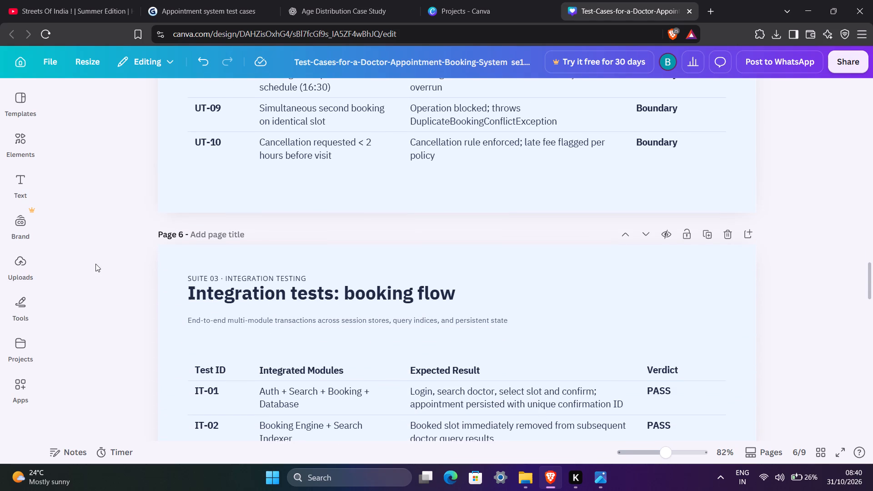
scroll(95, 264, down, 4)
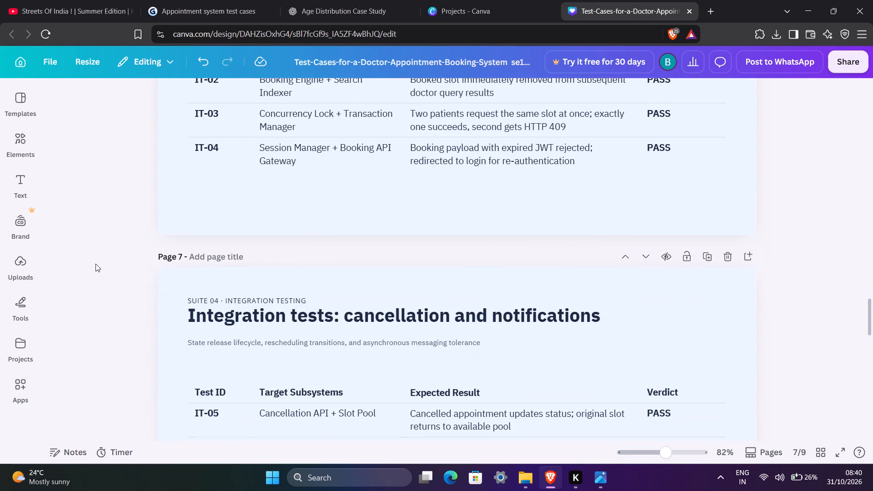
scroll(95, 264, down, 5)
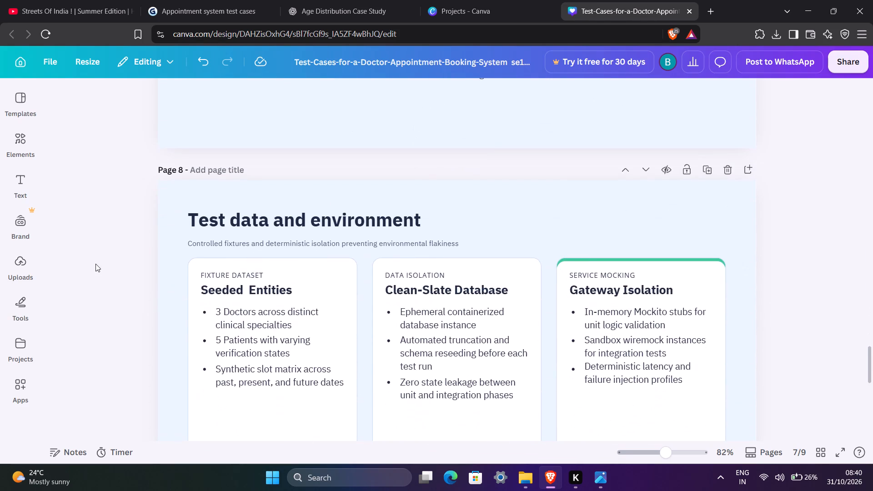
scroll(95, 264, down, 8)
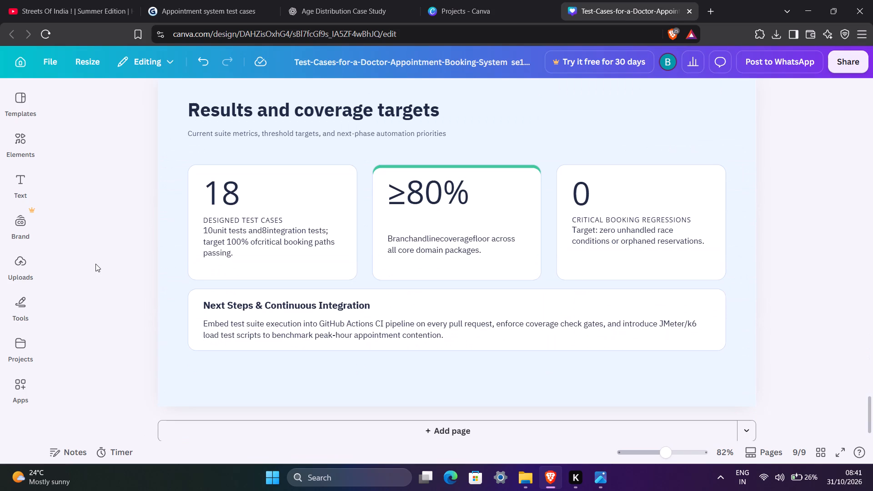
scroll(95, 264, up, 18)
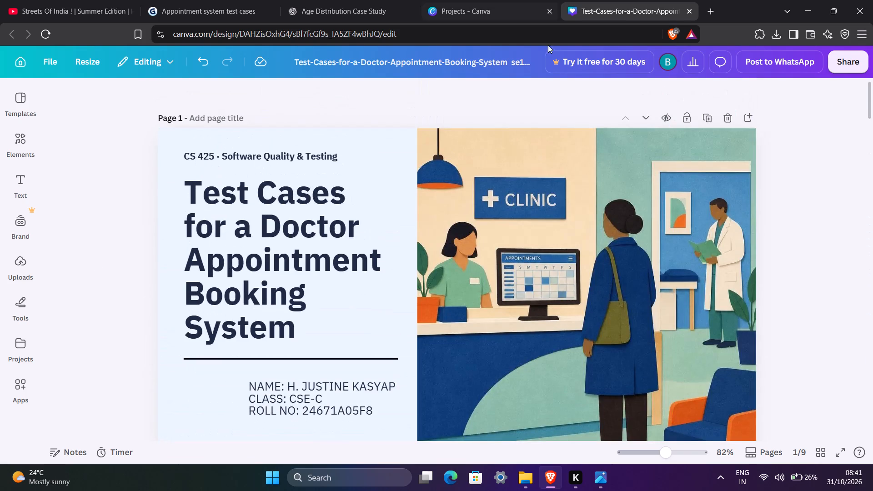
Check the save status of the design.
click(266, 62)
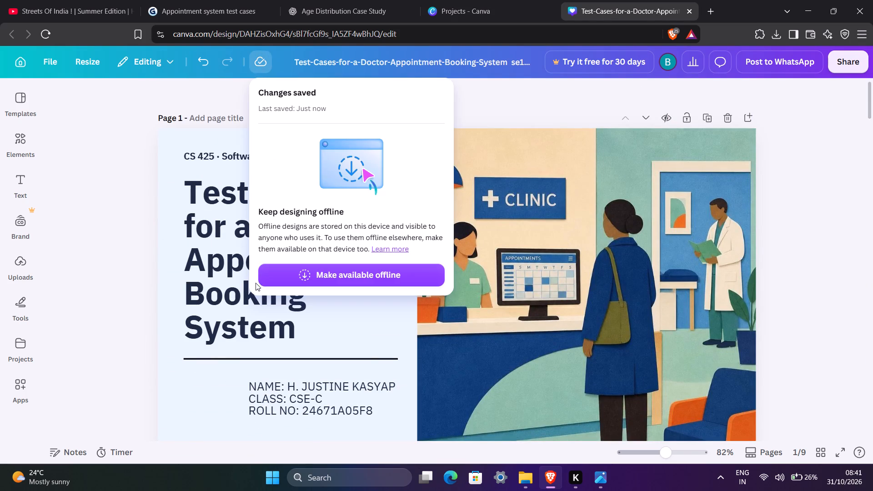
click(100, 158)
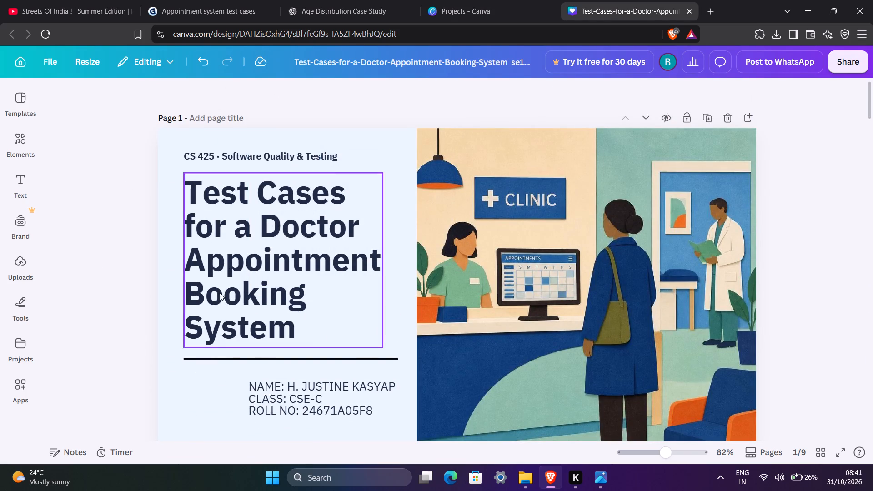
Review the whole deck once more from the cover through the Results and coverage targets page.
scroll(182, 351, down, 4)
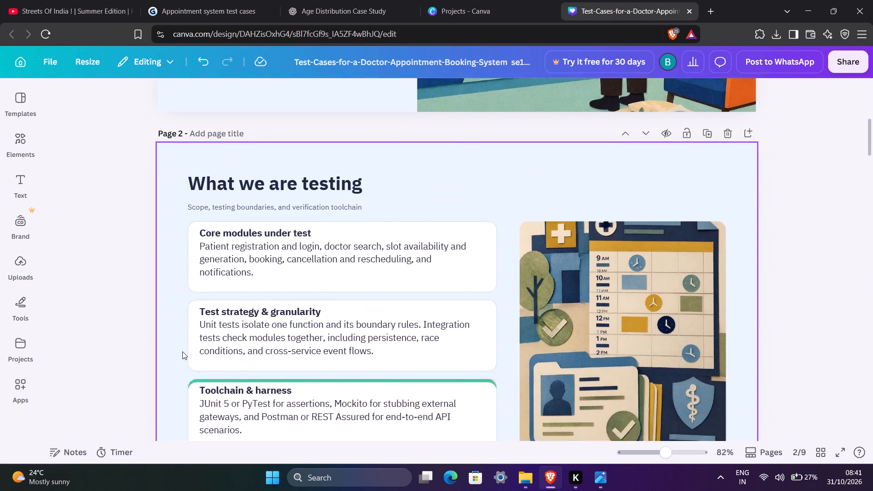
scroll(182, 351, down, 3)
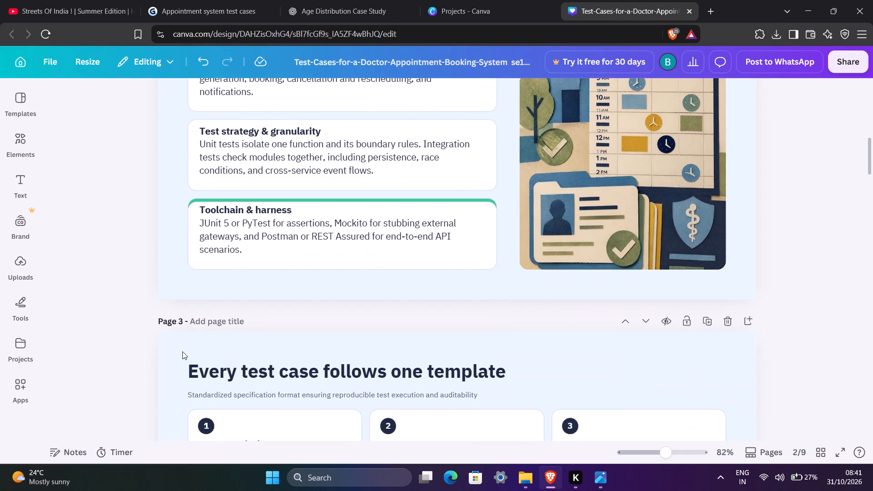
scroll(182, 351, down, 1)
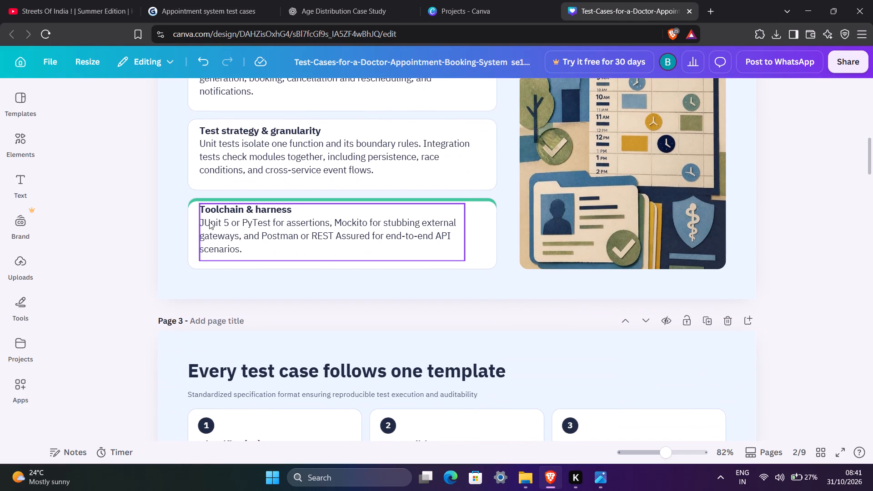
click(204, 221)
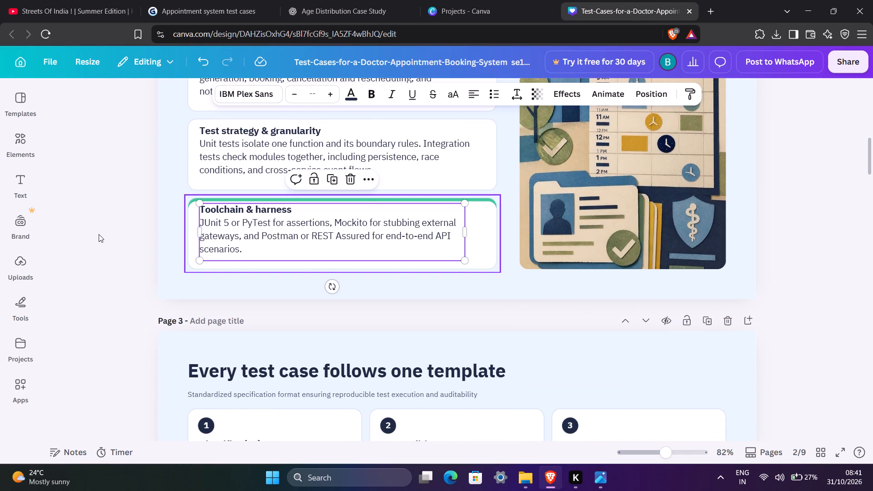
click(99, 234)
scroll(99, 234, up, 4)
scroll(99, 234, down, 1)
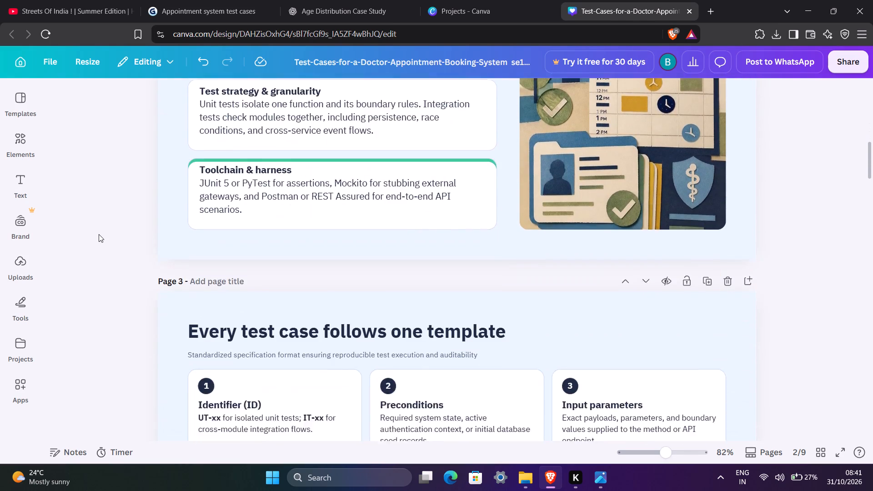
scroll(99, 234, down, 5)
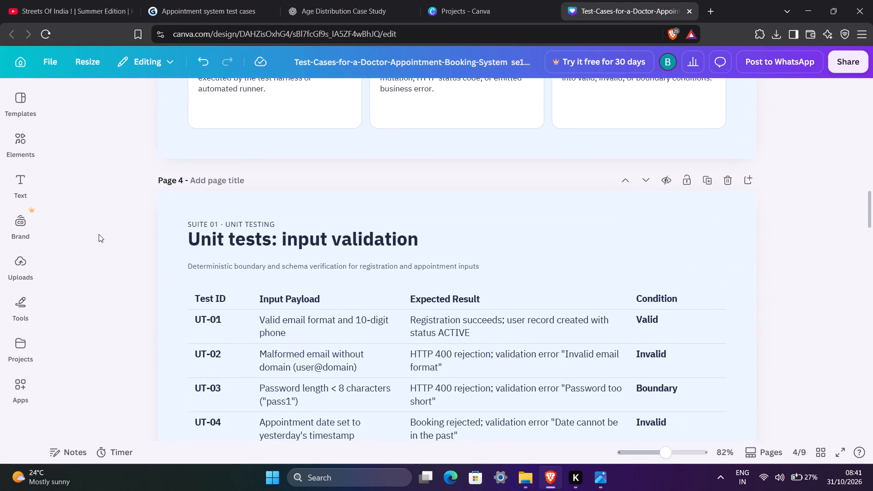
scroll(99, 234, down, 3)
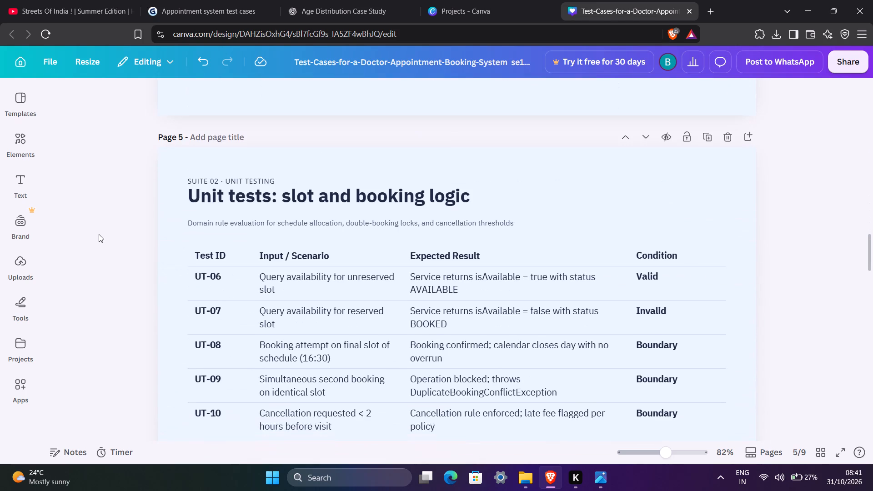
scroll(99, 234, down, 7)
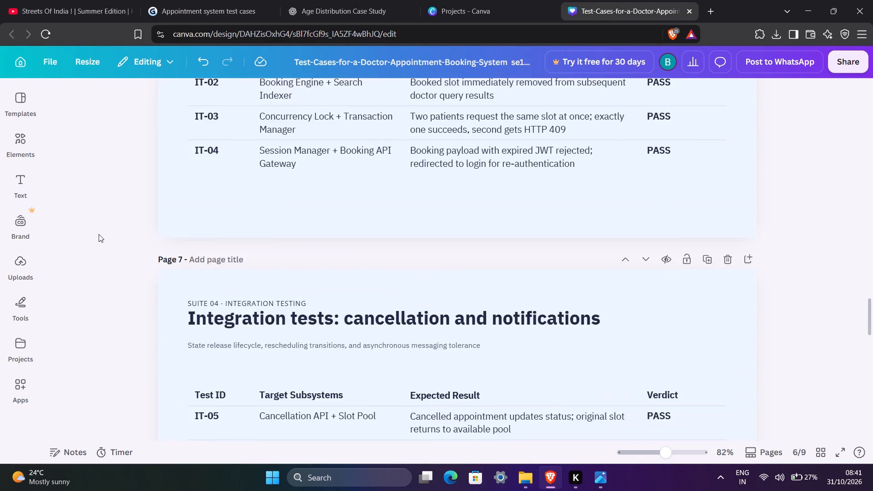
scroll(99, 234, down, 6)
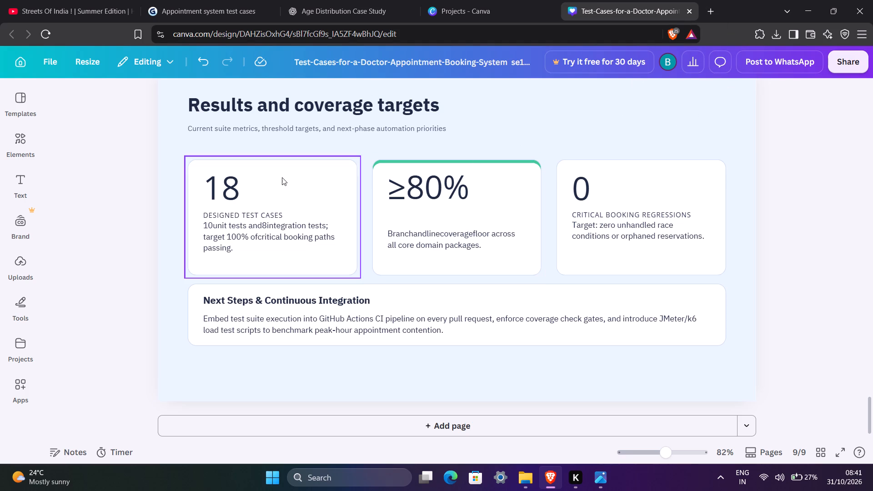
click(41, 51)
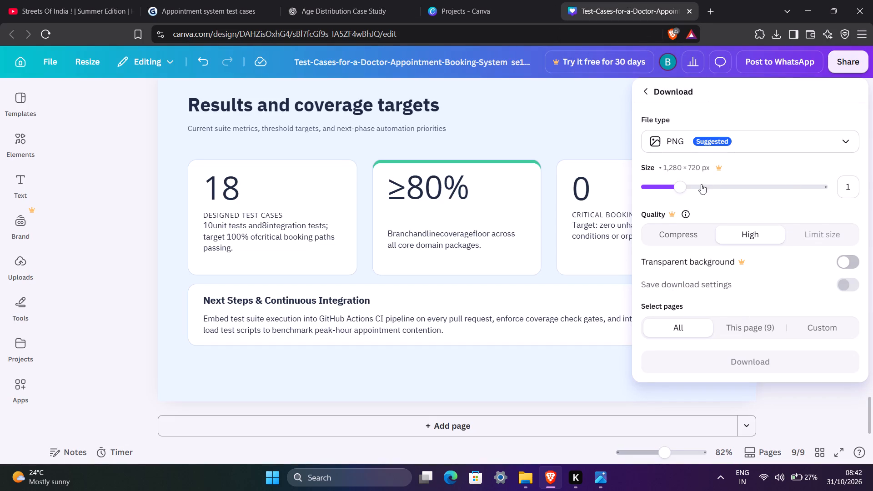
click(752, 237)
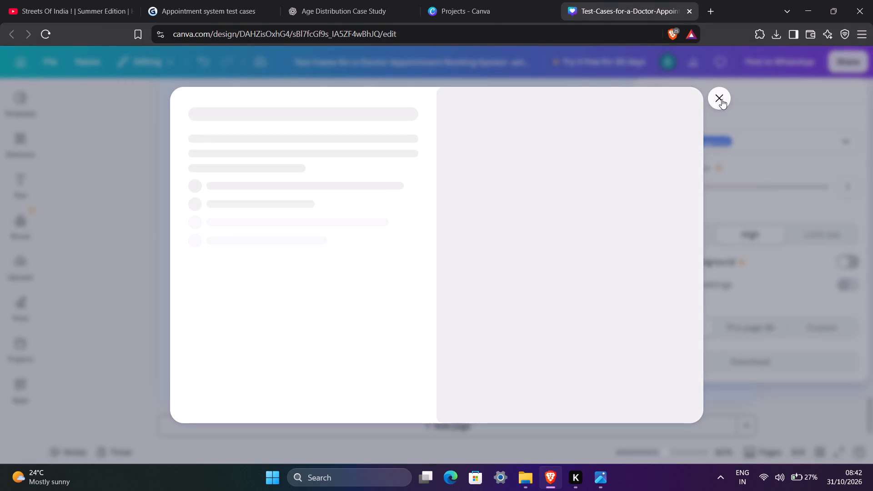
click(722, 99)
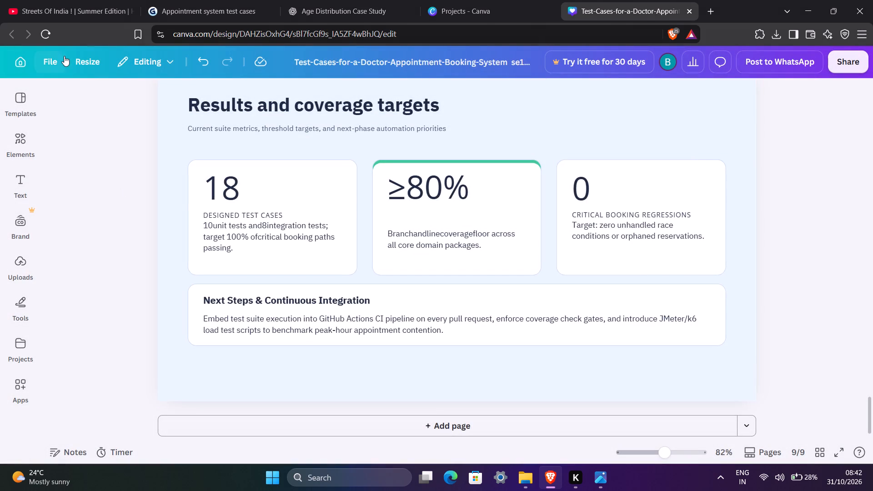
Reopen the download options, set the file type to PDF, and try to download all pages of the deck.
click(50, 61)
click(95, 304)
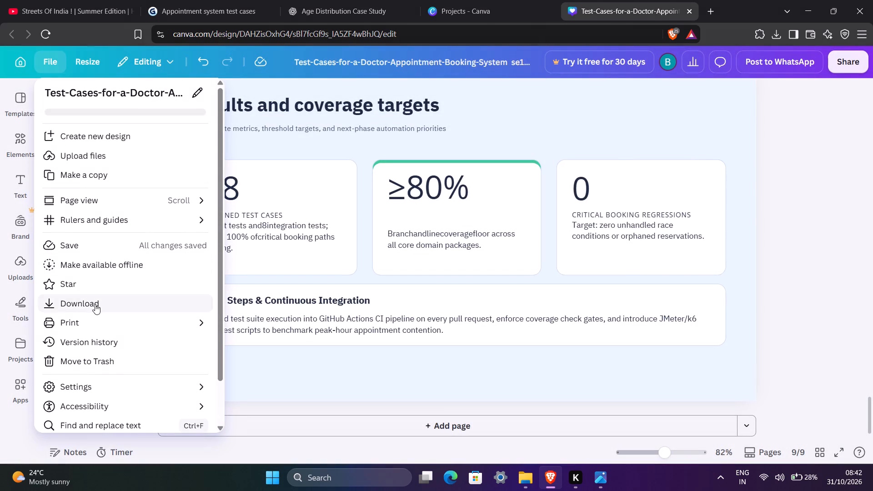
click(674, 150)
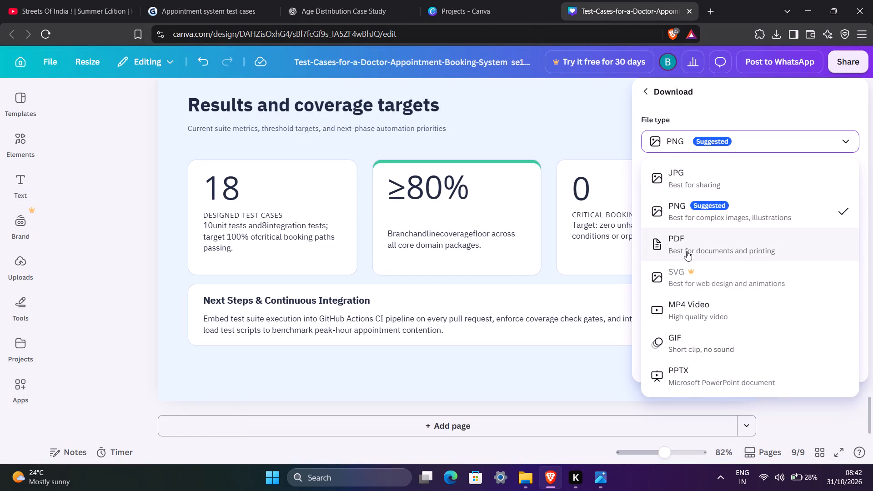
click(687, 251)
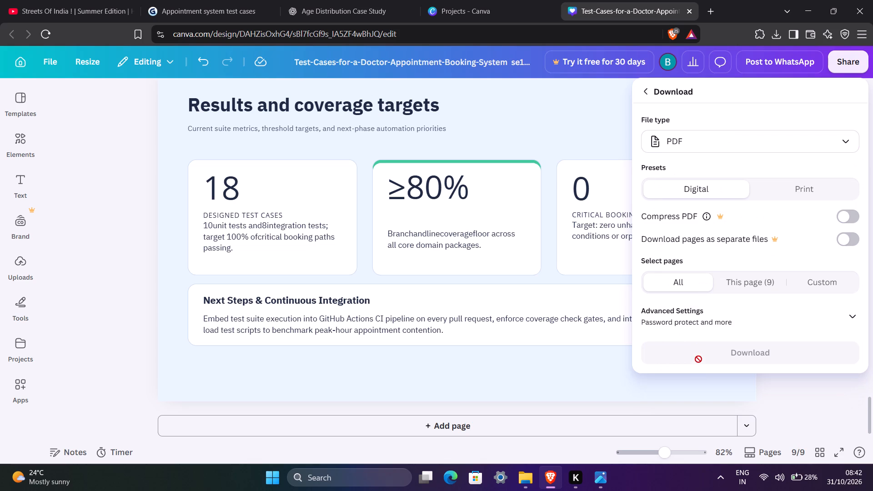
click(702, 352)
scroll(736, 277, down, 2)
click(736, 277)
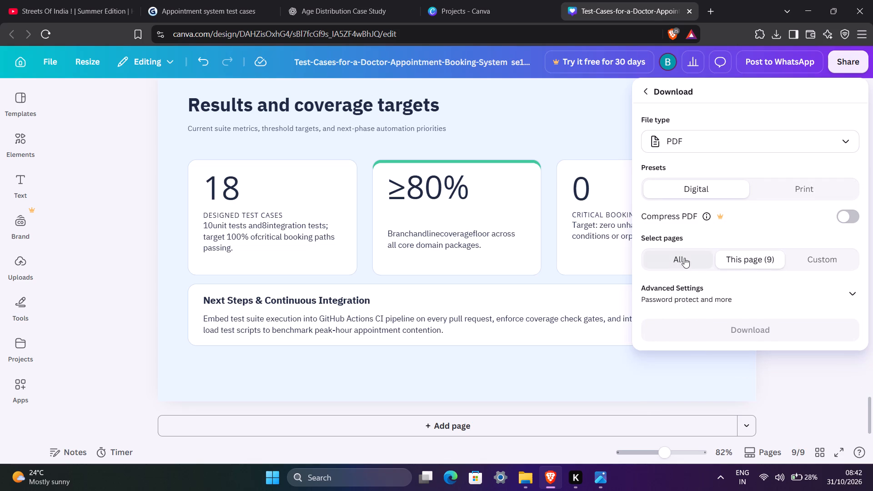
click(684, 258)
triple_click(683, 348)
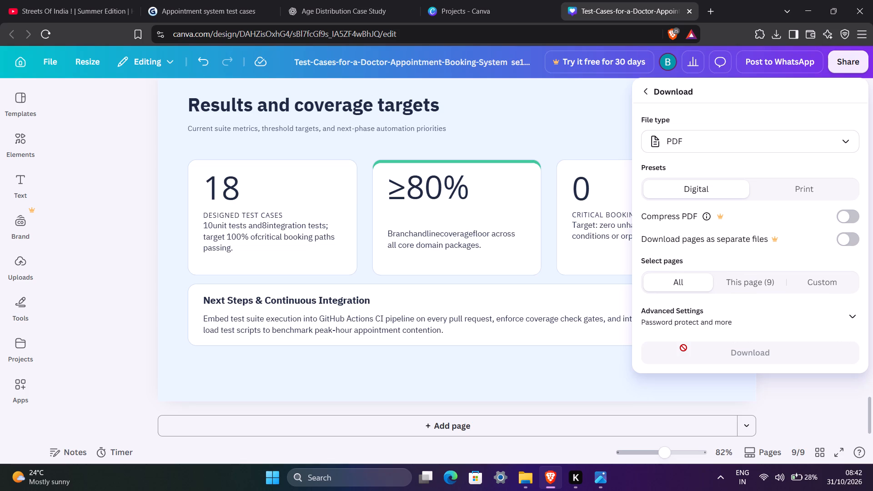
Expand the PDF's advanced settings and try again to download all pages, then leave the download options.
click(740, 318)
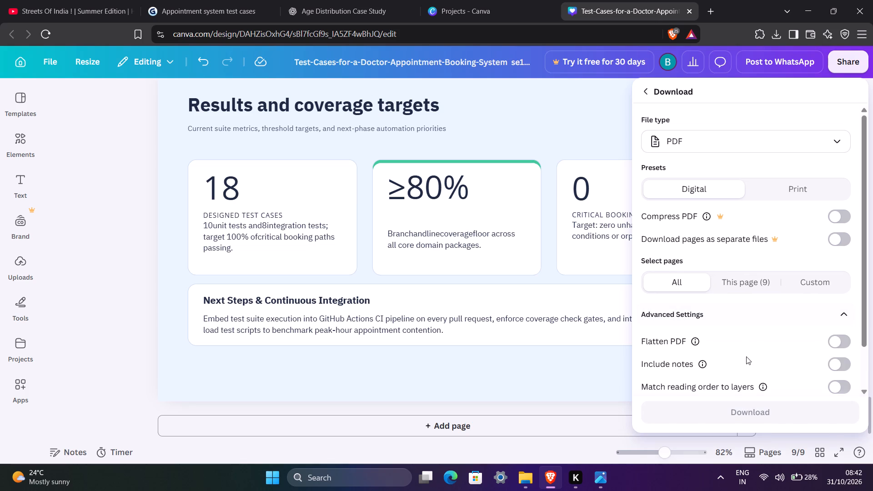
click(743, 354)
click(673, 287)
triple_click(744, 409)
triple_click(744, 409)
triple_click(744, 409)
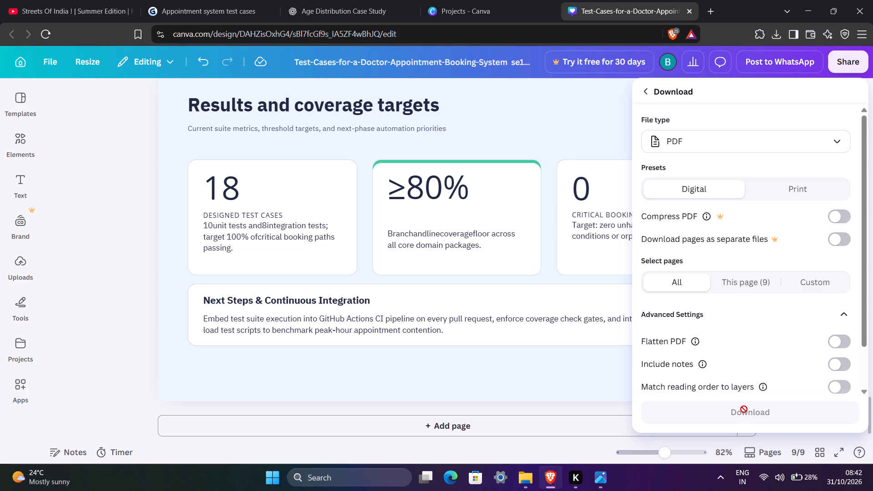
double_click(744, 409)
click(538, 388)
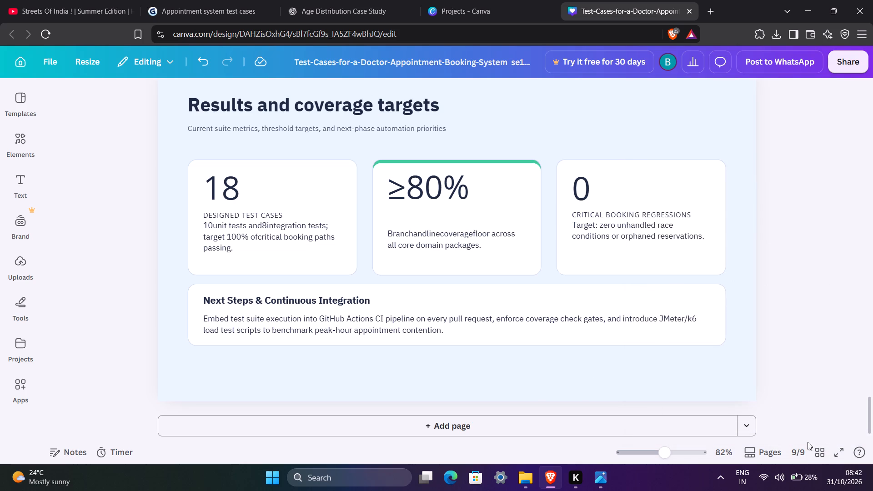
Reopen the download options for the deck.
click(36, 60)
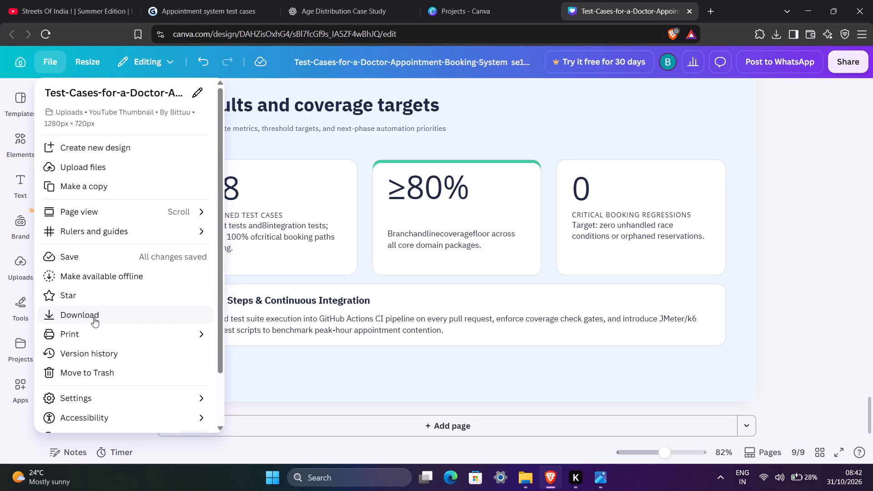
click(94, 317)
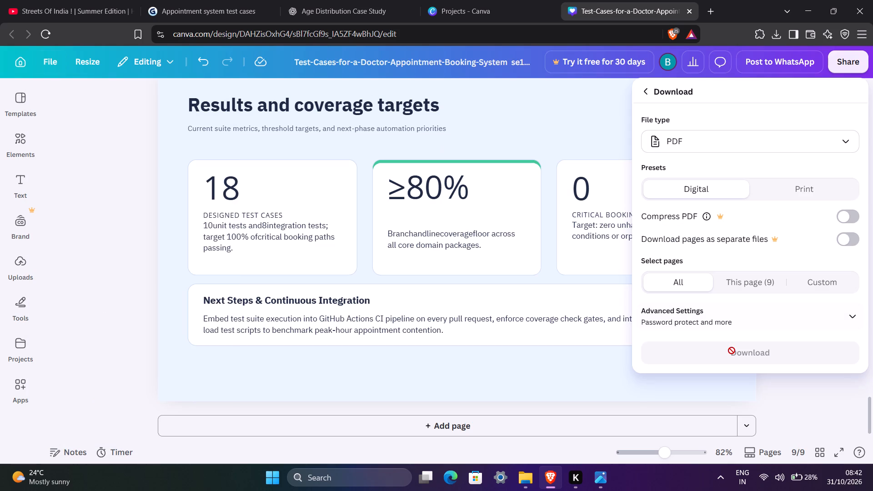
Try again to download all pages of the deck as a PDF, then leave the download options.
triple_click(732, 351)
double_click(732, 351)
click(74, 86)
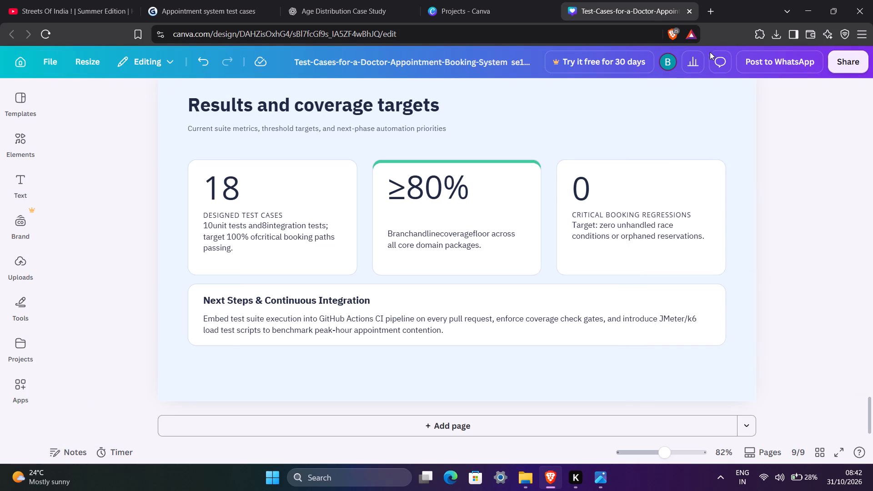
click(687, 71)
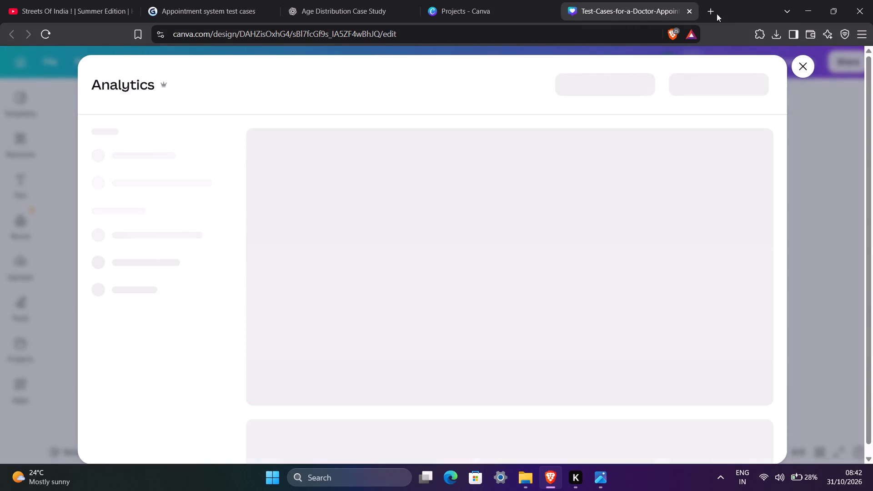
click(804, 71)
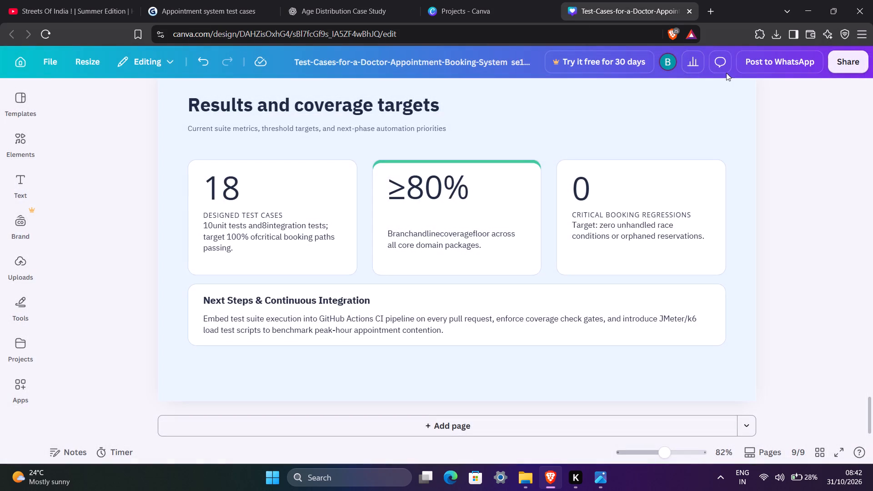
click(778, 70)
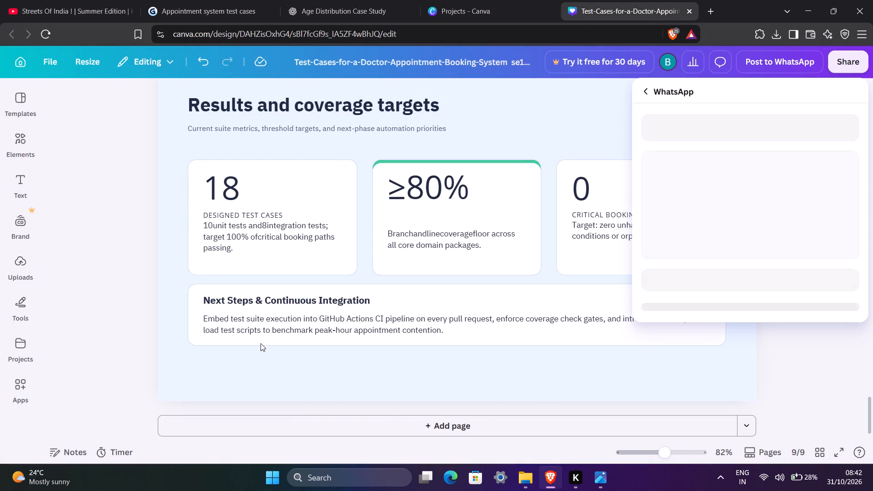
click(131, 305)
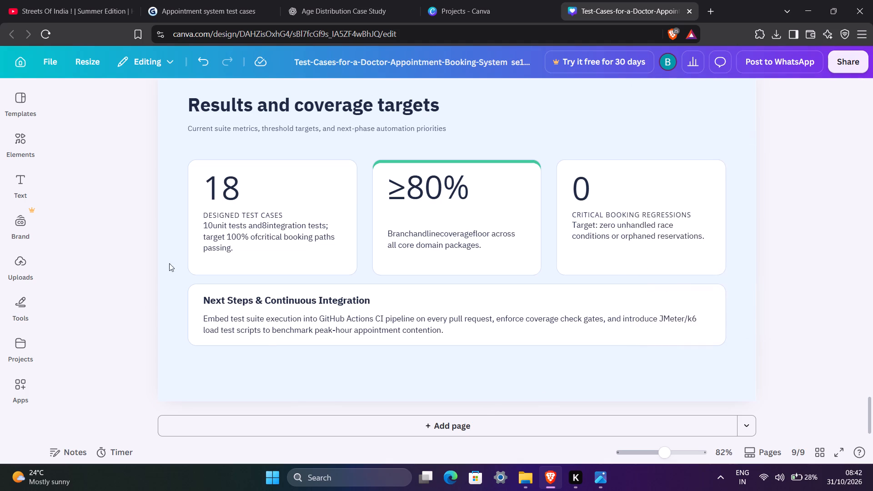
Separate "10" from "unit tests" with spaces in the Designed Test Cases card on the Results and coverage targets page.
click(260, 225)
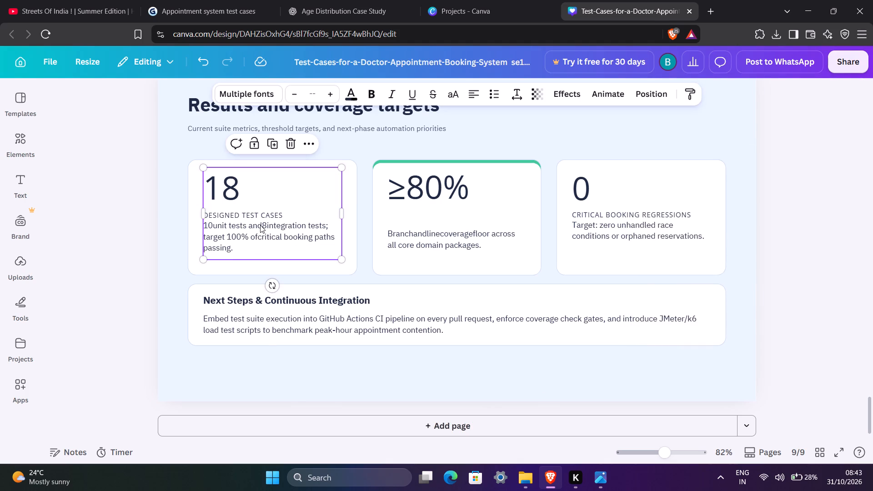
click(260, 225)
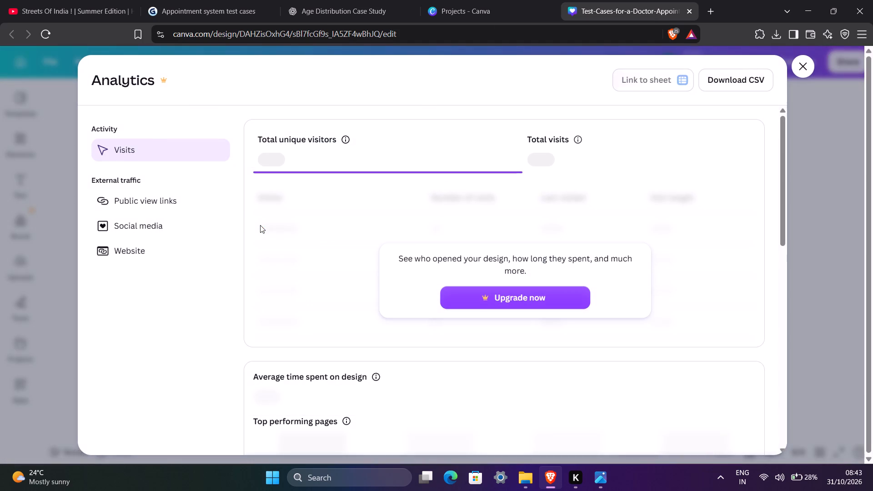
click(763, 70)
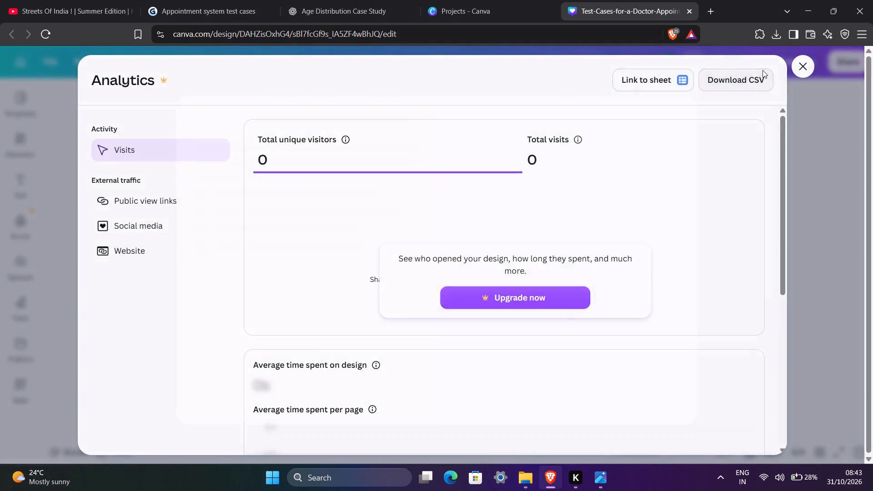
click(724, 97)
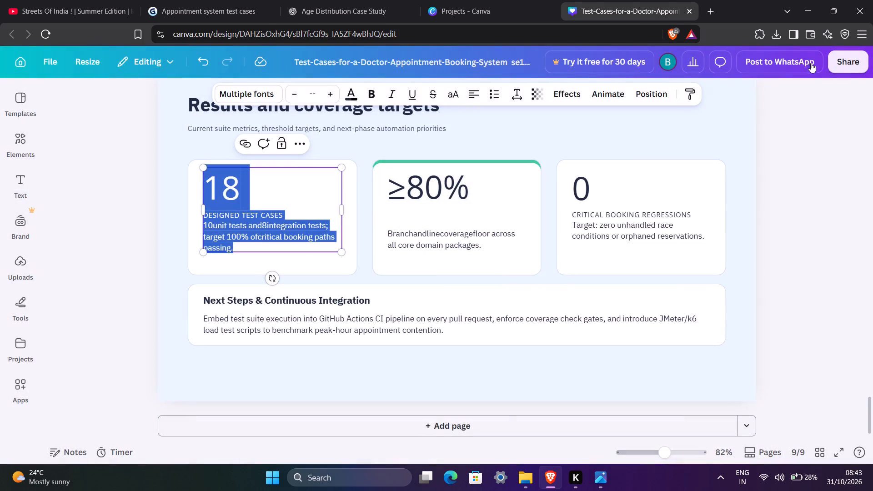
click(218, 229)
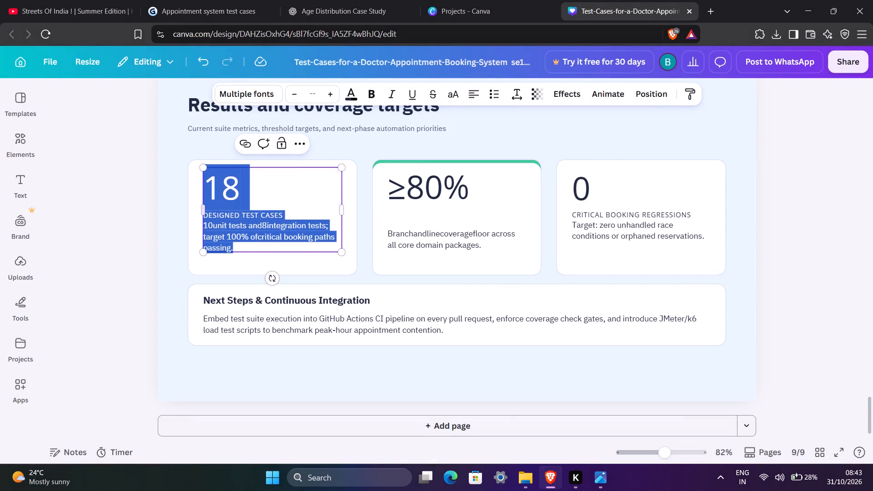
click(211, 228)
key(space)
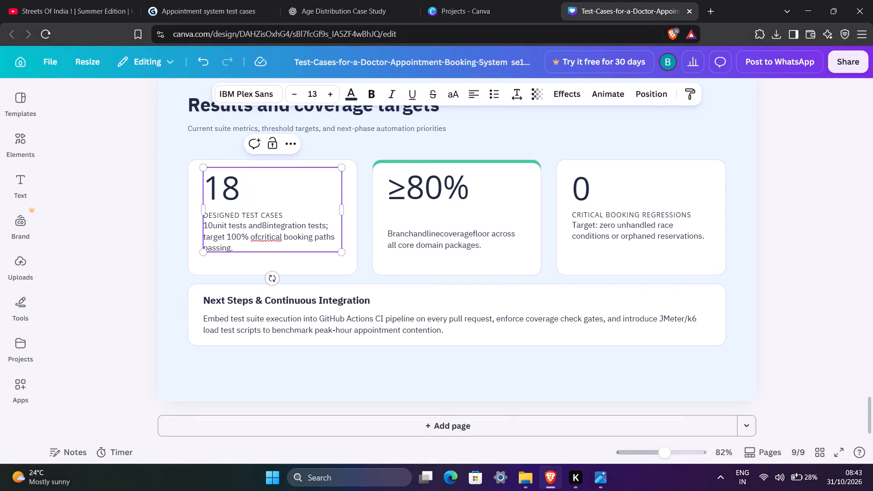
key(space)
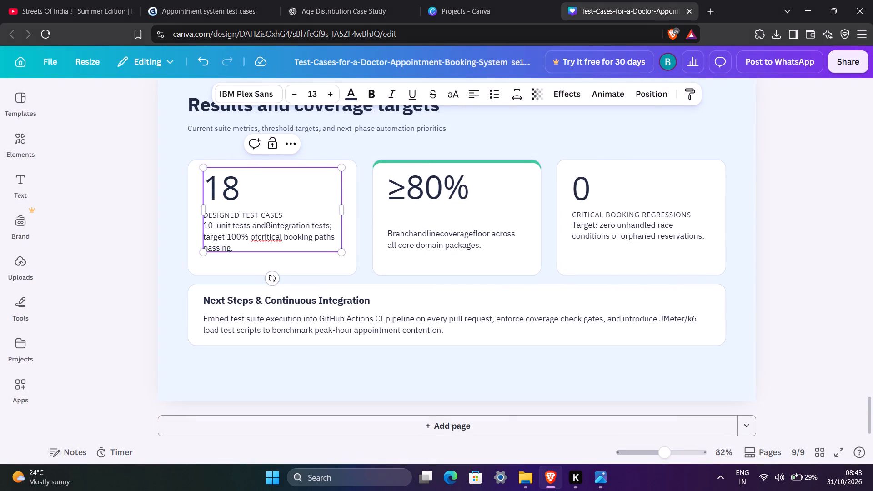
Add the missing spaces in the Designed Test Cases card on page 9 so the text reads "and 8 integration tests".
key(Right)
key(Right)
key(Right)
key(Right)
key(Right)
key(Right)
key(Right)
key(Right)
key(Right)
key(Right)
key(Right)
key(Right)
key(Right)
key(Right)
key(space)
key(Right)
key(Right)
key(Up)
key(Down)
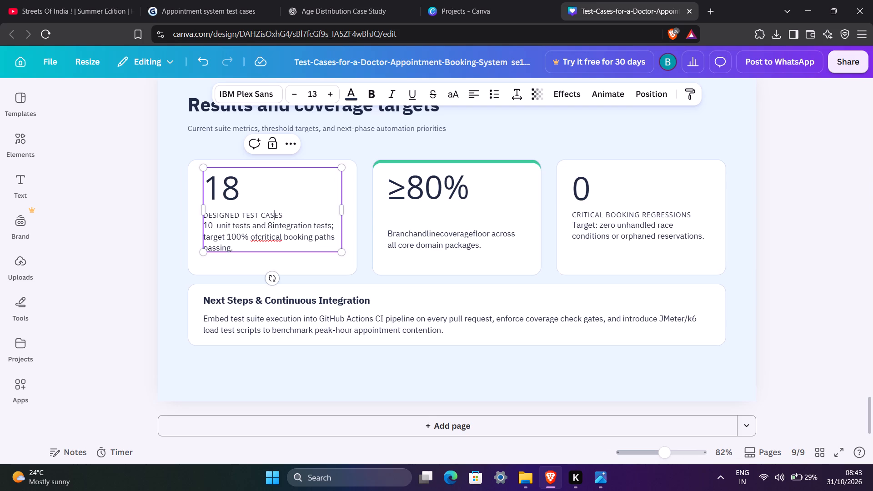
key(Left)
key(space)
Add the missing space in the same card's target line so it reads "of critical booking paths".
key(Down)
key(Down)
key(Up)
key(Left)
key(Left)
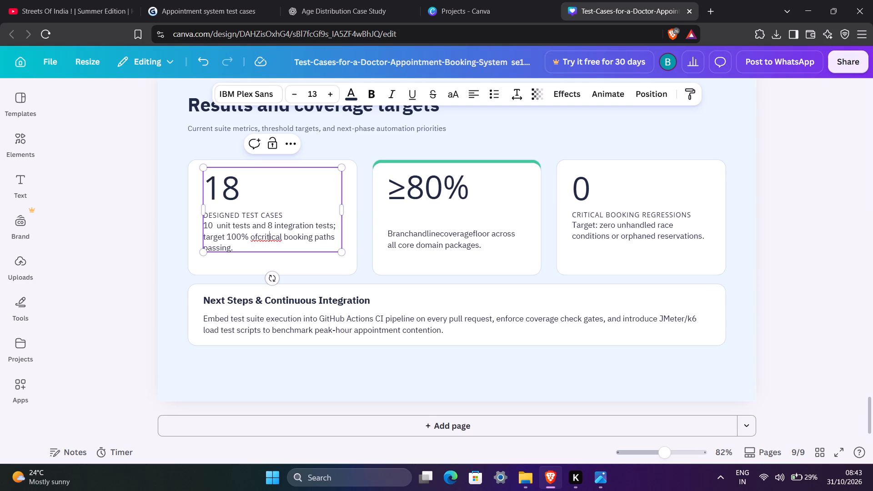
key(Left)
key(Left)
key(Left)
key(Left)
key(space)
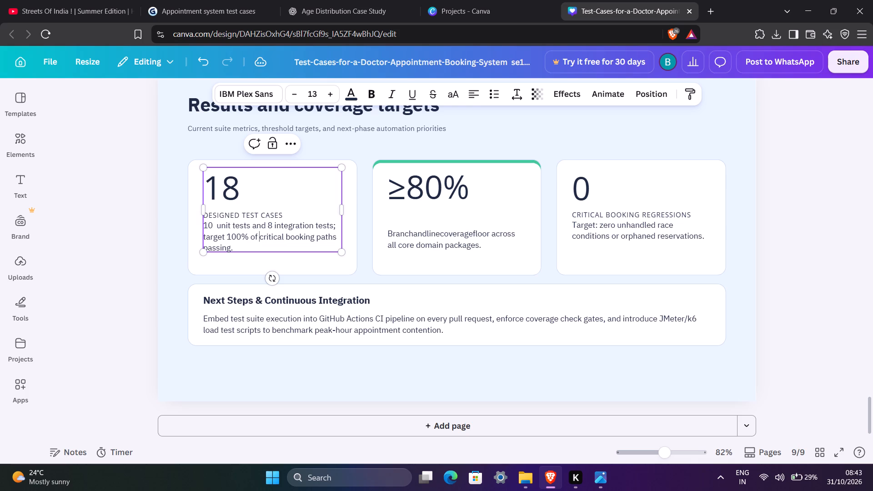
Separate the run-together words in the ≥80% card so the text starts "Branch and line coverage floor across".
double_click(405, 229)
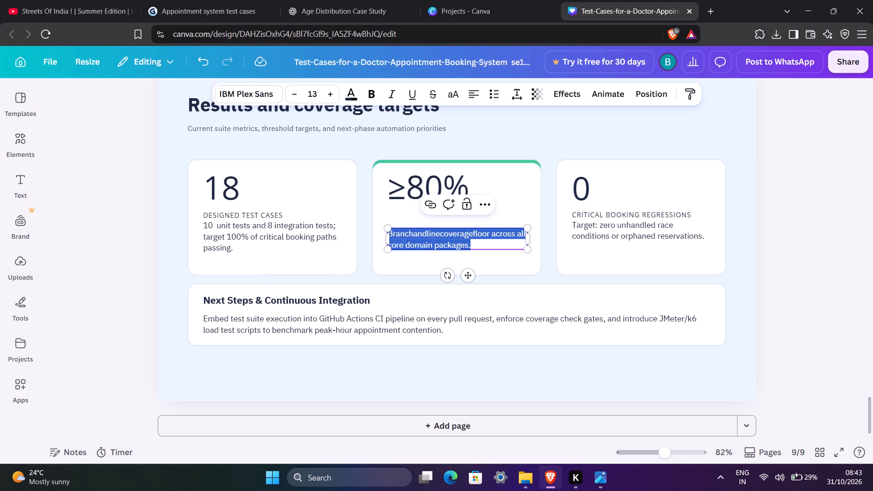
click(409, 232)
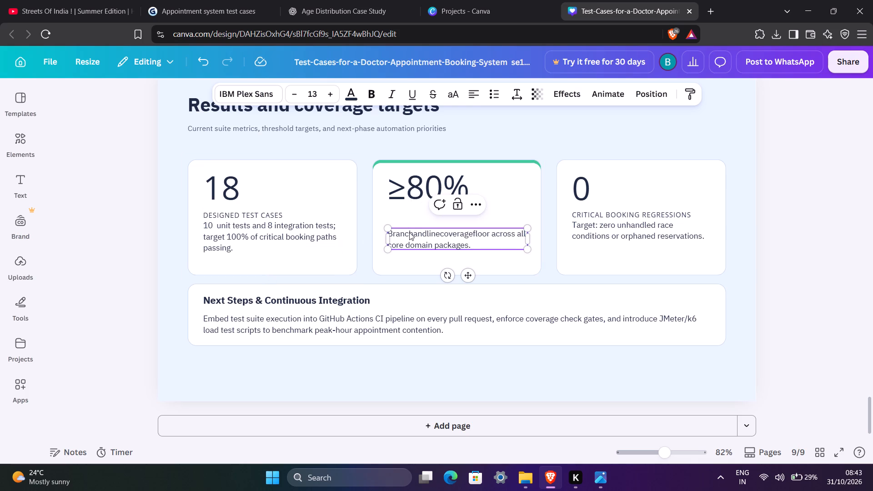
key(Right)
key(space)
key(Right)
key(Right)
key(Right)
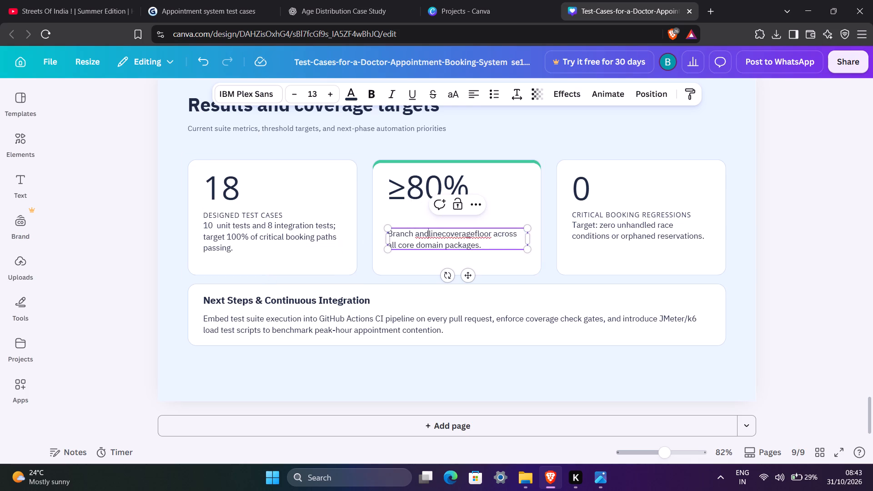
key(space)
key(Right)
key(Right)
key(Right)
key(Right)
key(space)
key(Right)
key(Right)
key(Right)
key(Right)
key(Right)
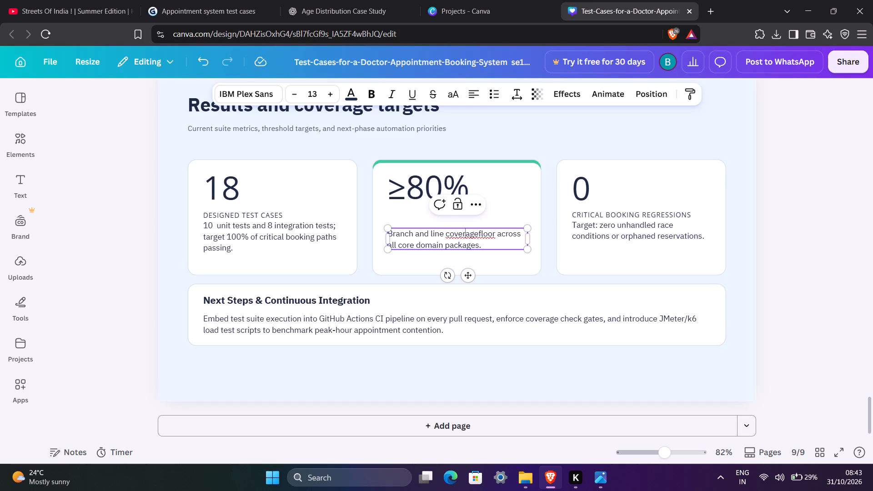
key(Right)
key(Right)
key(Right)
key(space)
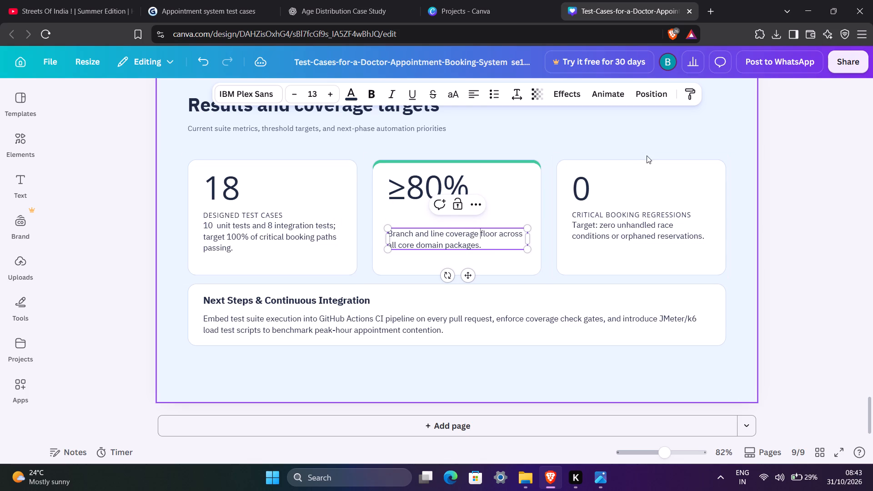
click(848, 165)
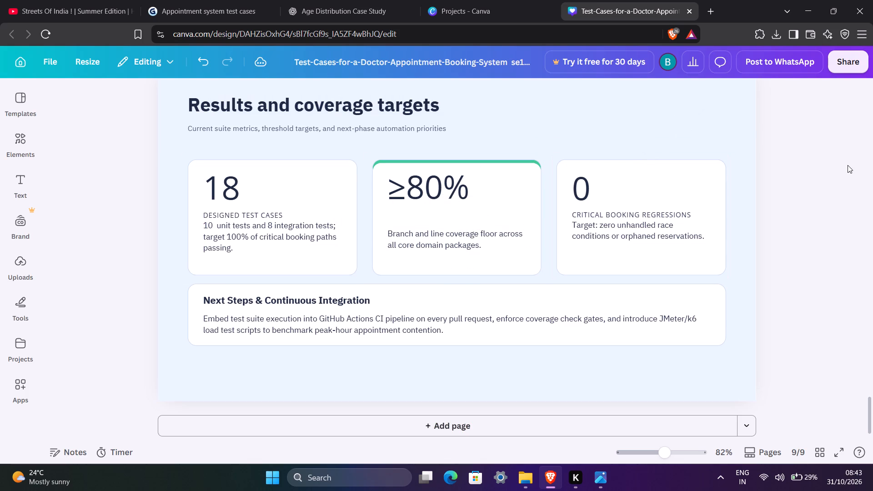
Review the deck backwards from page 9 to page 6, checking the text and spacing on each page.
scroll(848, 165, up, 5)
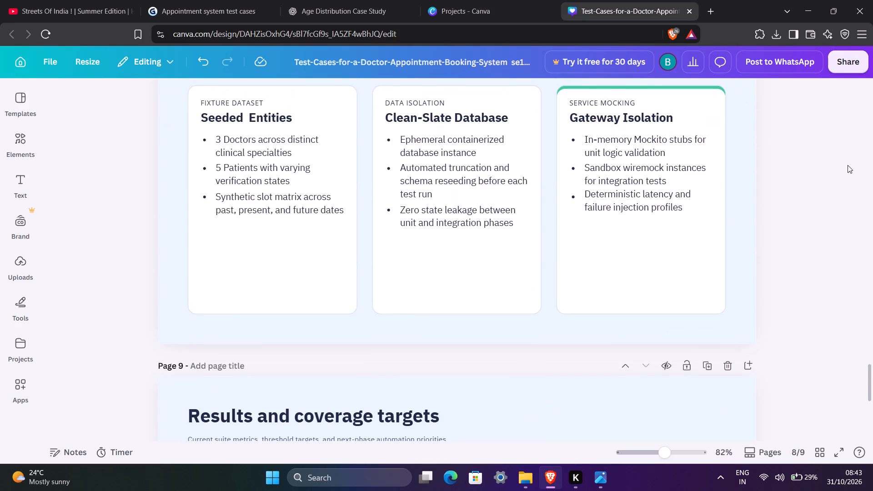
scroll(848, 165, up, 3)
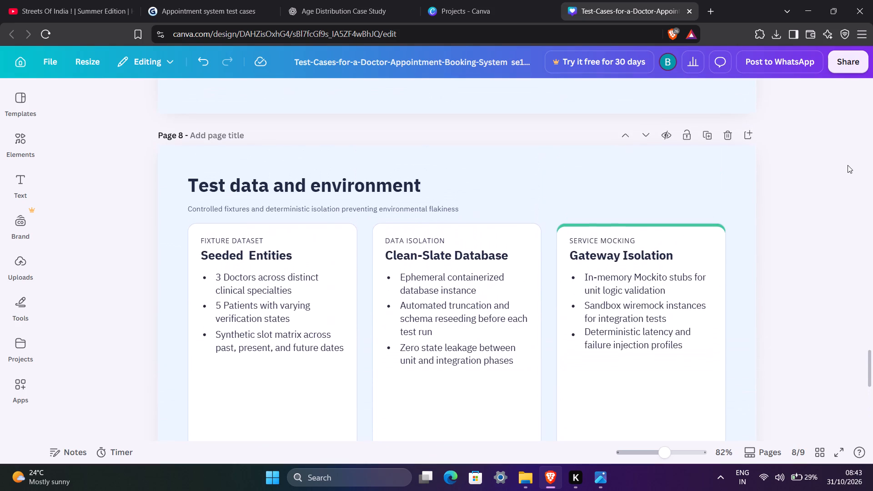
scroll(848, 165, up, 2)
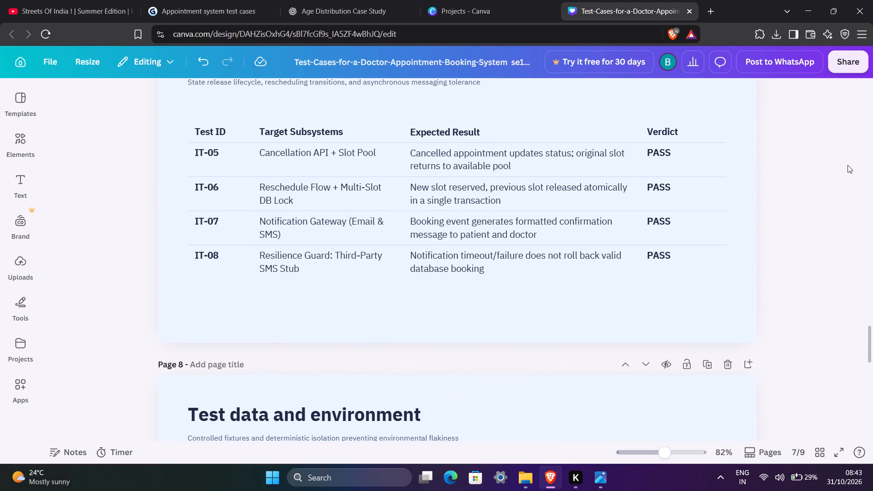
scroll(848, 165, up, 4)
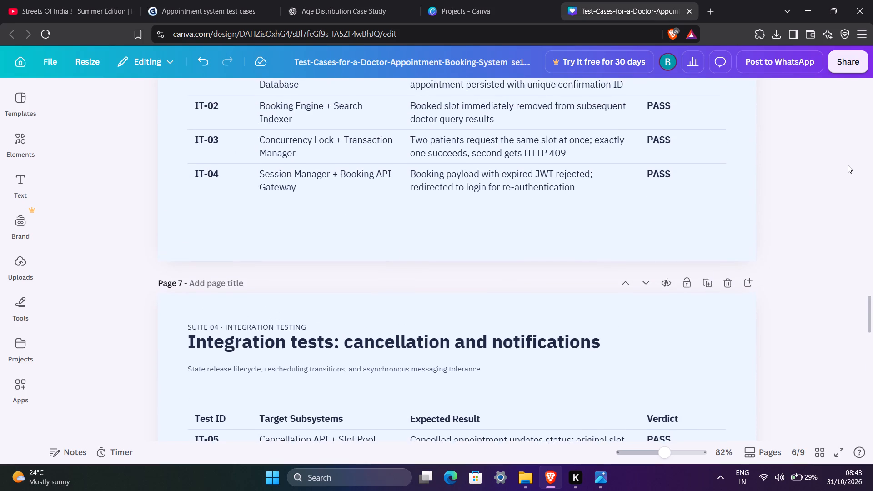
scroll(848, 165, up, 4)
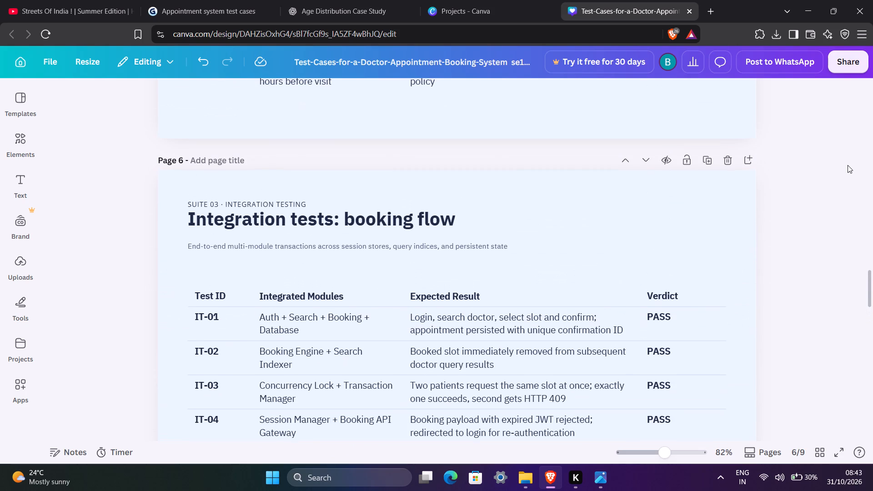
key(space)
scroll(848, 165, right, 20)
scroll(848, 165, right, 9)
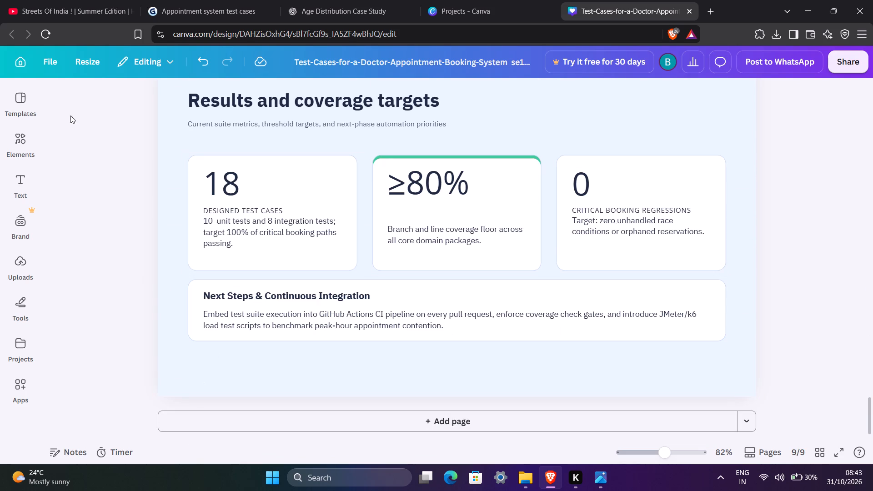
Leave the deck editor for the Canva home page.
click(15, 60)
click(20, 64)
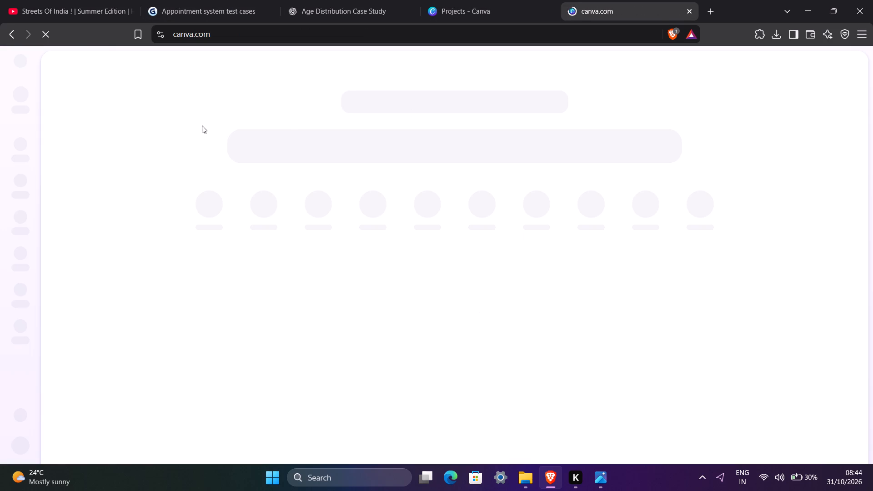
click(484, 0)
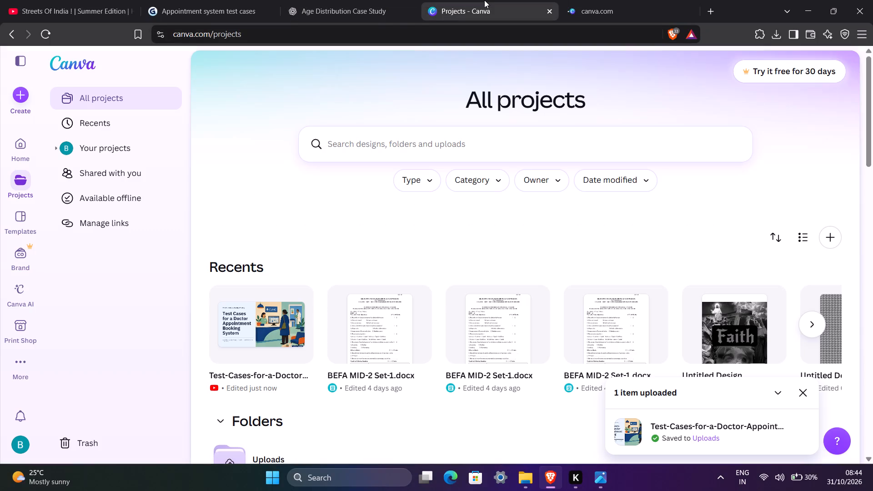
click(637, 0)
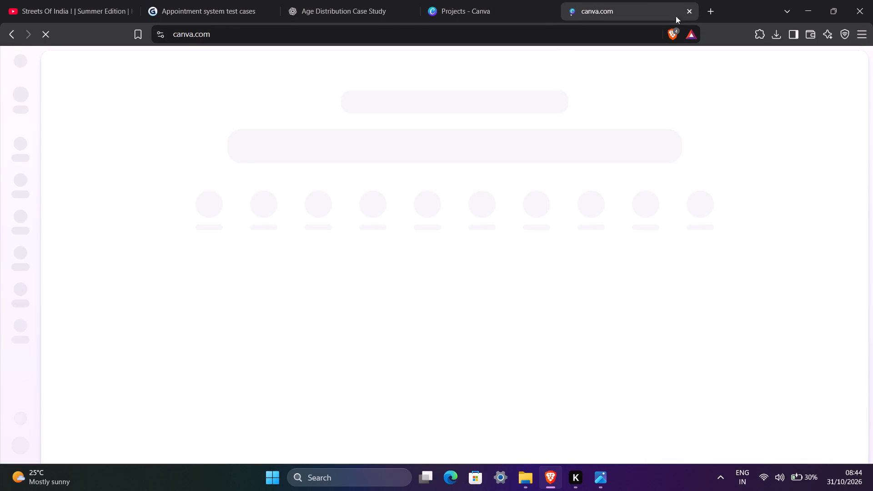
Switch the computer's Wi-Fi connection to the Ashish_4G network.
click(775, 485)
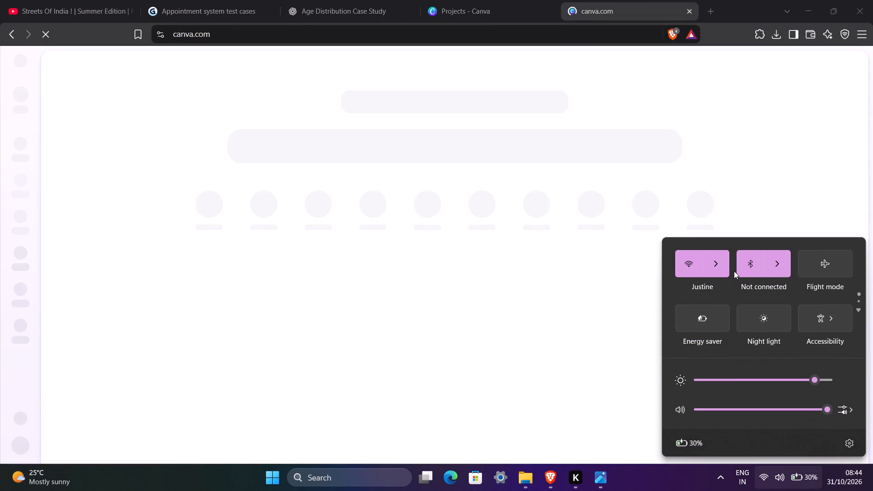
click(711, 271)
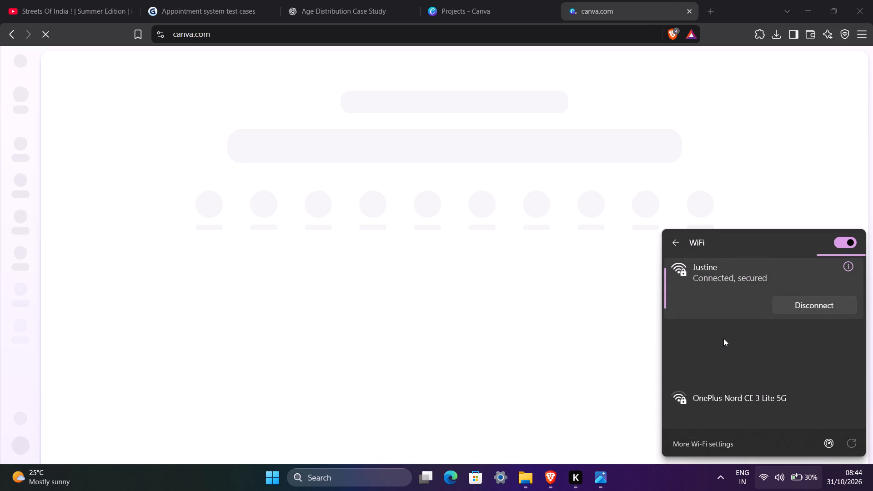
click(723, 326)
click(792, 353)
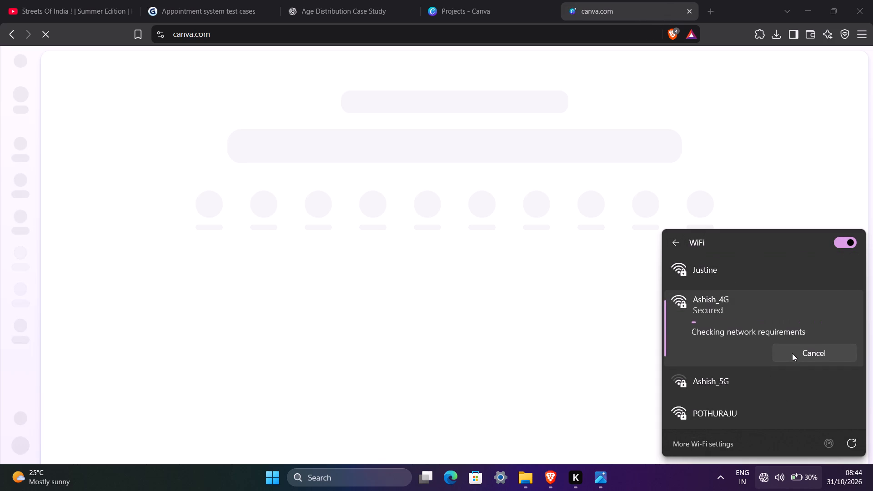
click(722, 198)
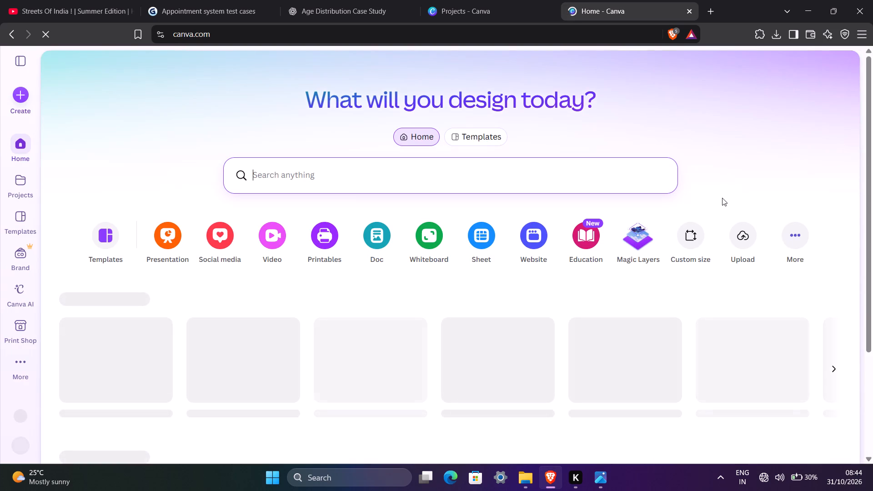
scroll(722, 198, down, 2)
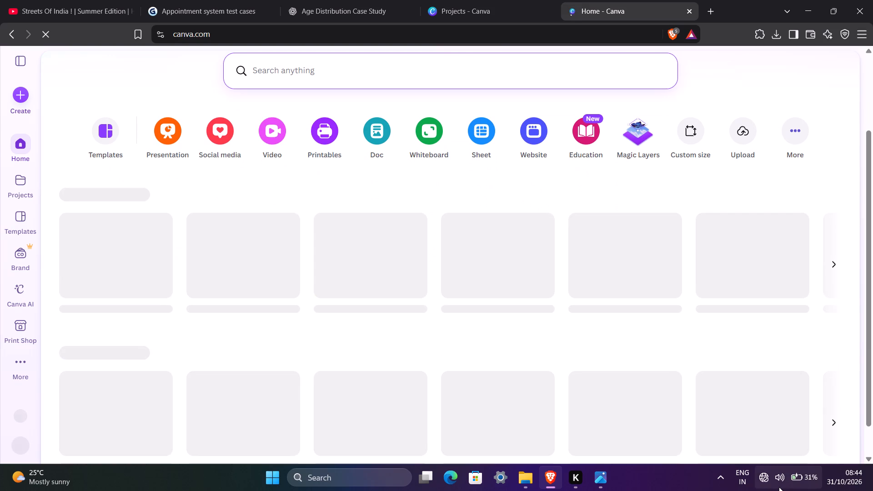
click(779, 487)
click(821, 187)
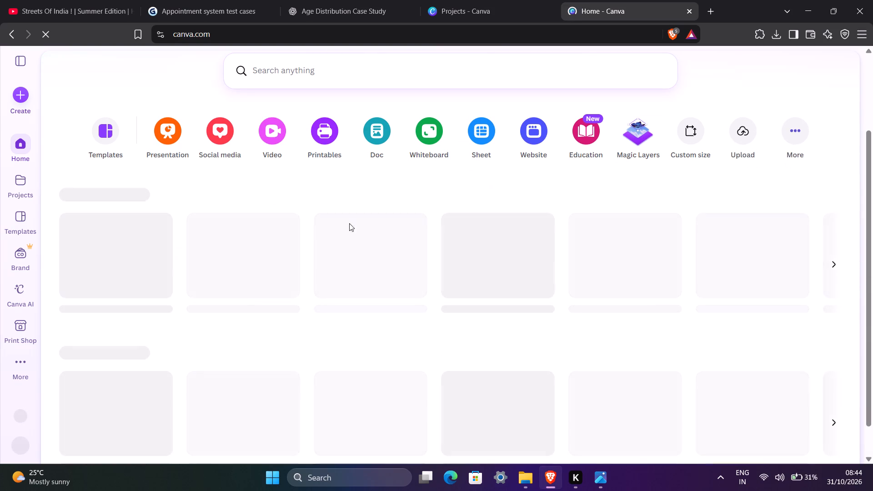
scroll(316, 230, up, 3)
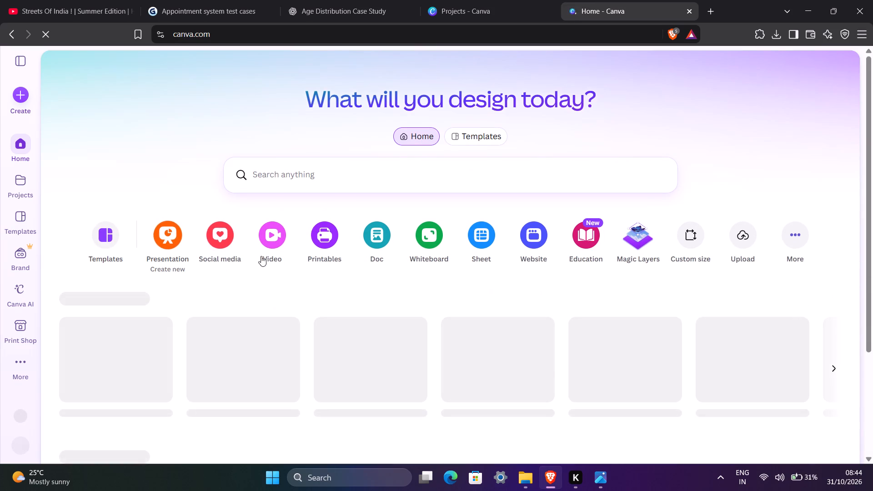
Reopen the doctor appointment test cases deck from the recent projects and close the spare Projects page.
click(3, 190)
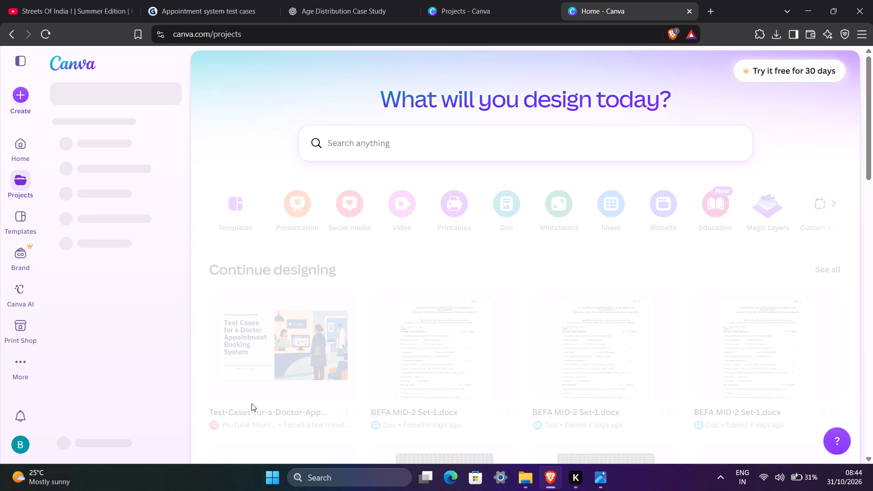
click(310, 356)
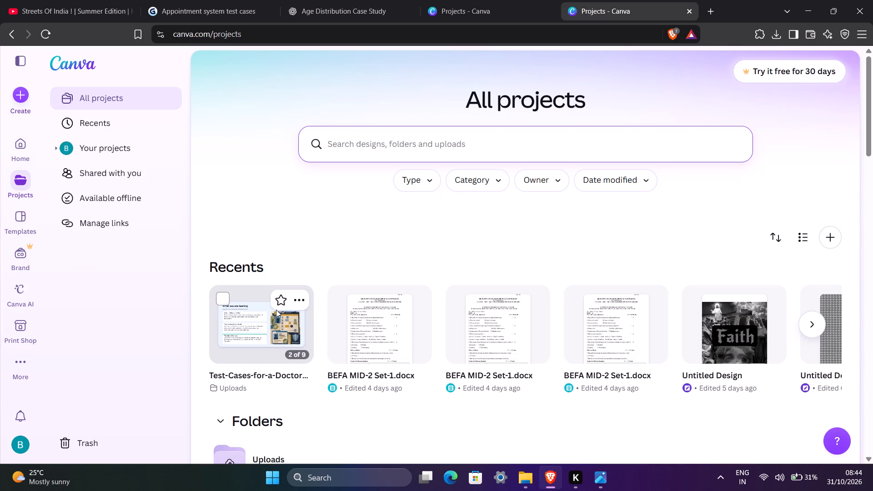
click(240, 349)
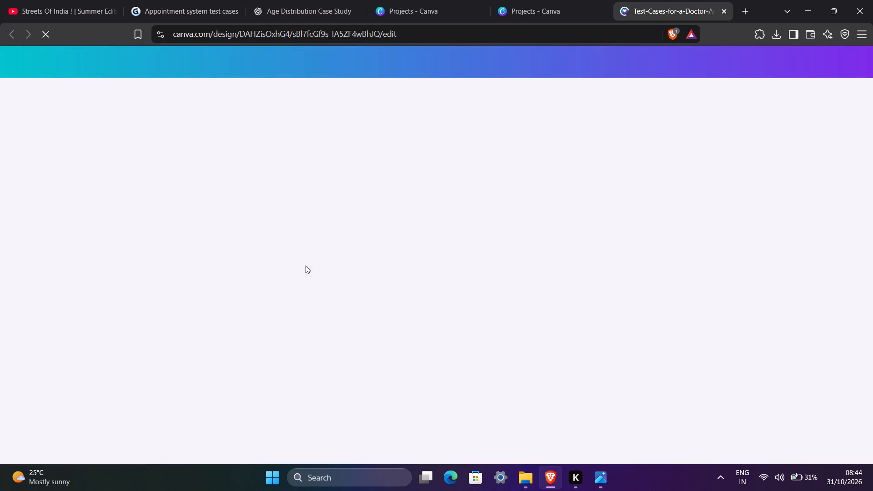
click(600, 9)
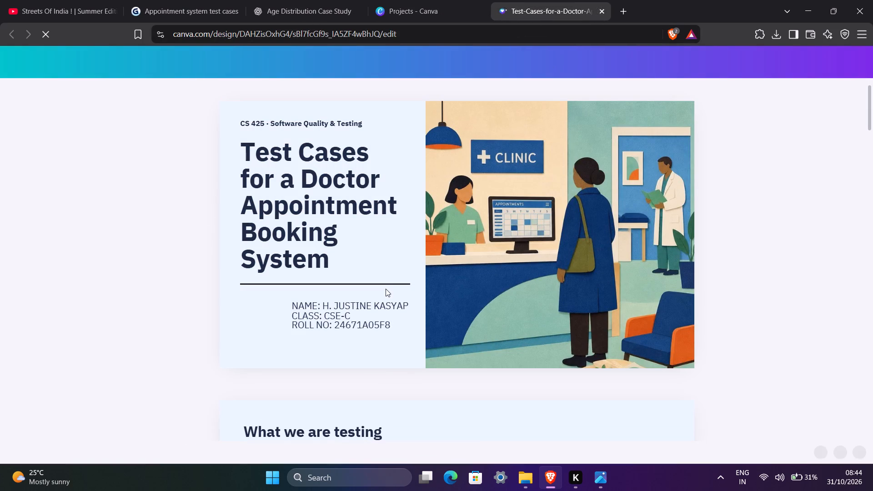
Read through the reopened deck from the cover to page 9, checking the corrected text on every page.
scroll(390, 323, down, 2)
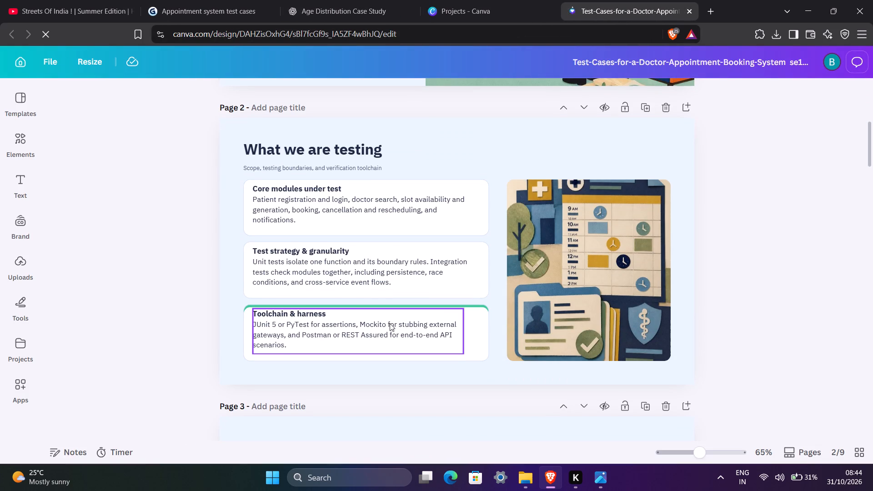
scroll(390, 323, down, 3)
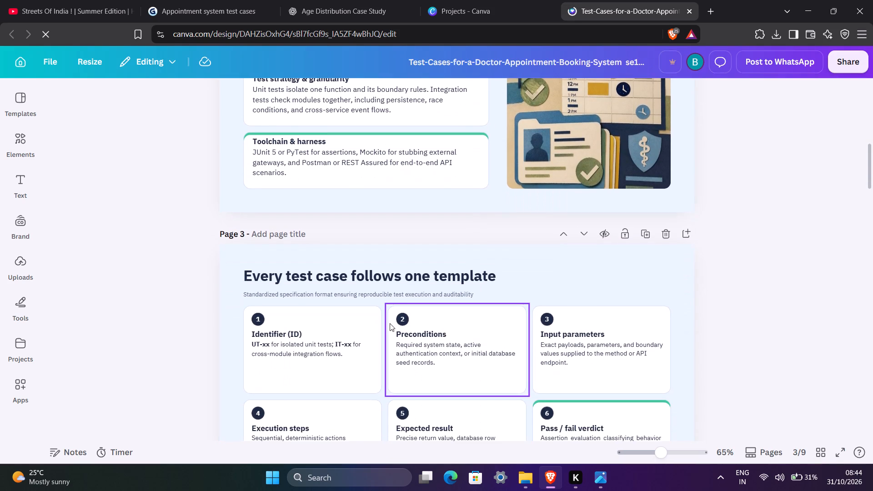
scroll(390, 323, down, 1)
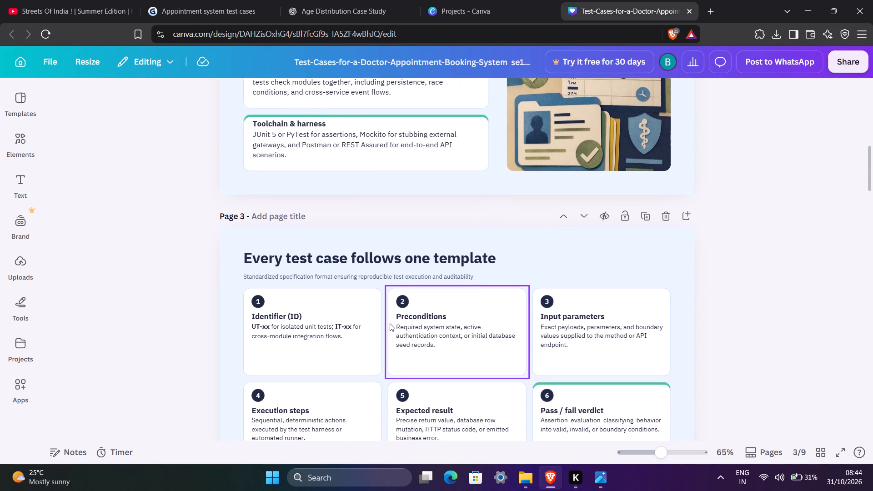
scroll(390, 323, down, 2)
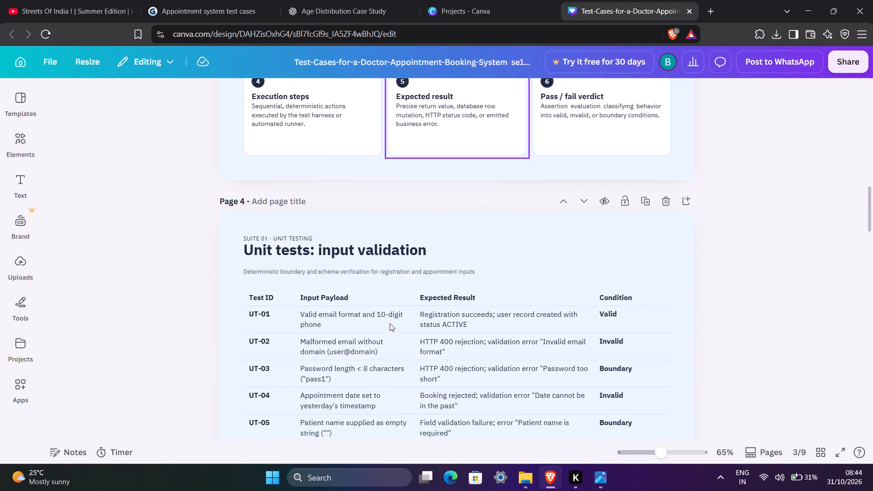
scroll(390, 323, down, 3)
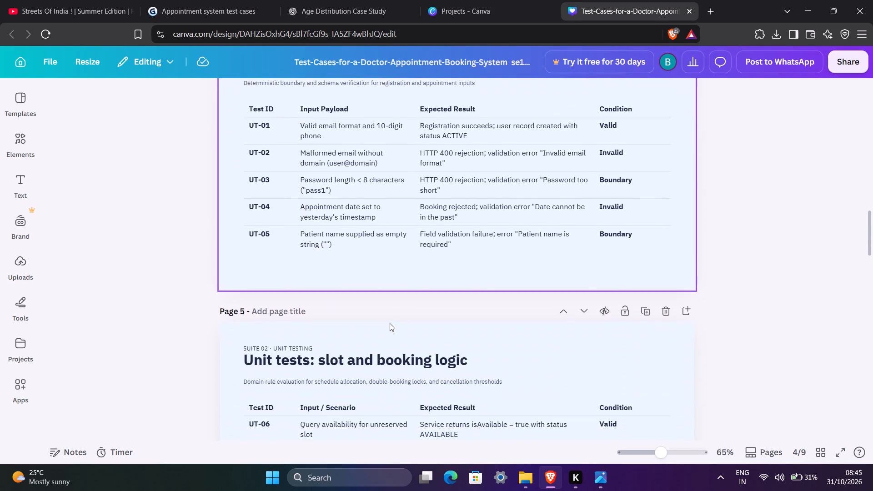
scroll(390, 323, down, 4)
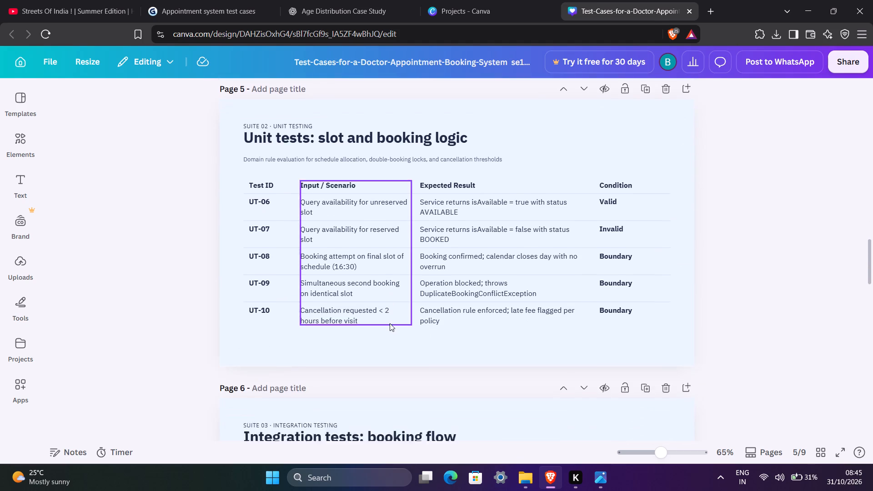
scroll(390, 323, down, 3)
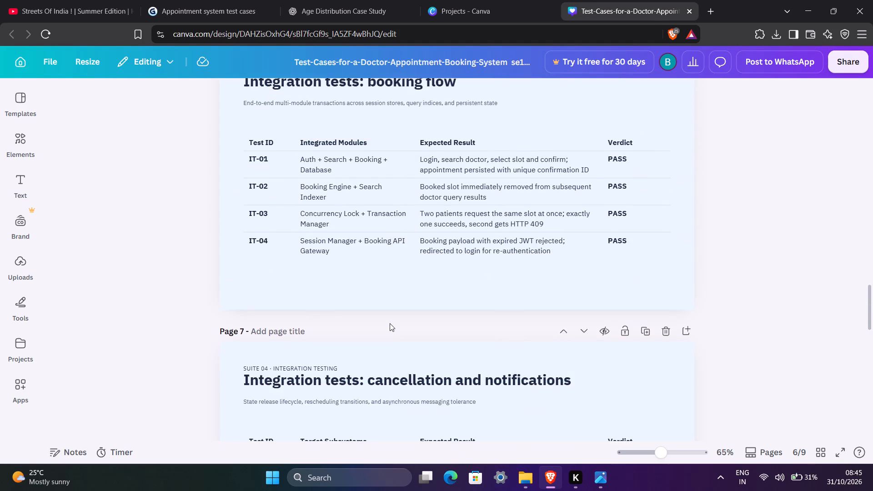
scroll(390, 323, down, 3)
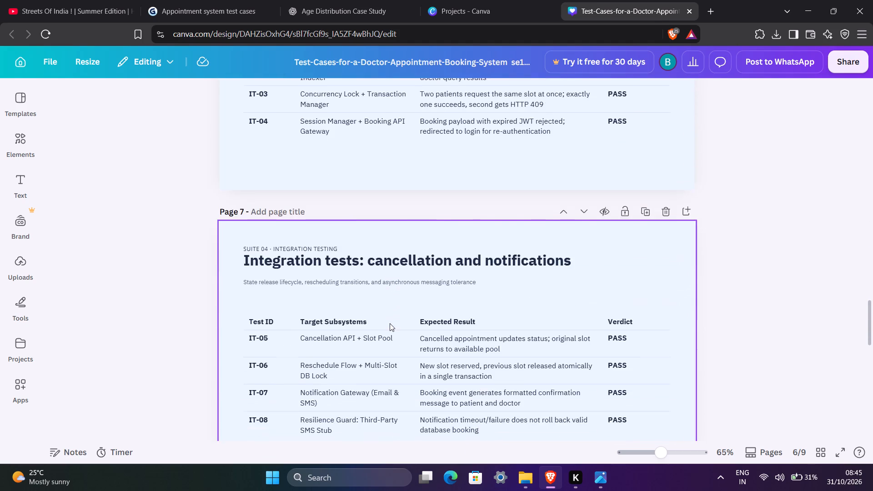
scroll(390, 323, down, 4)
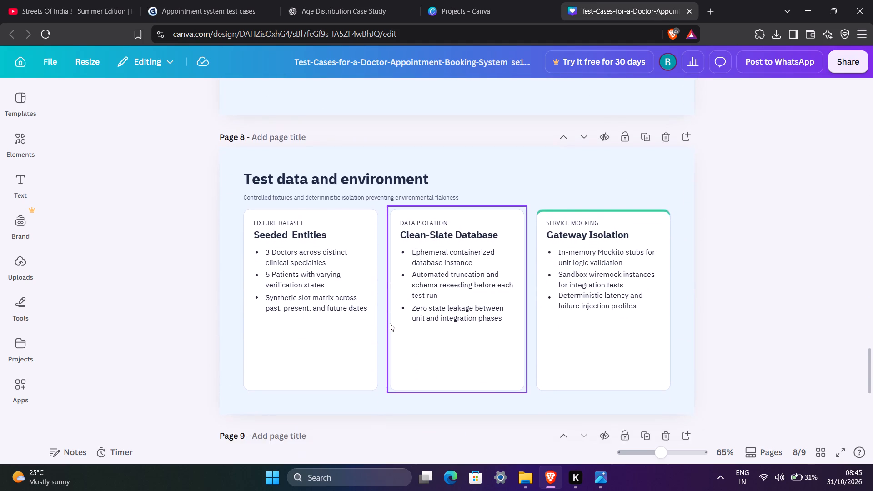
scroll(390, 323, down, 3)
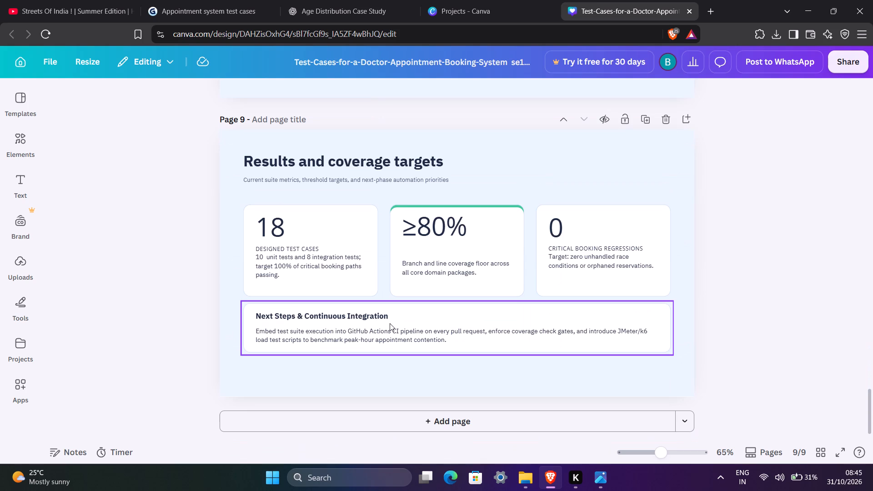
scroll(390, 323, down, 1)
Download all pages of the deck as a PDF and save it in the ppts folder on the desktop.
click(56, 56)
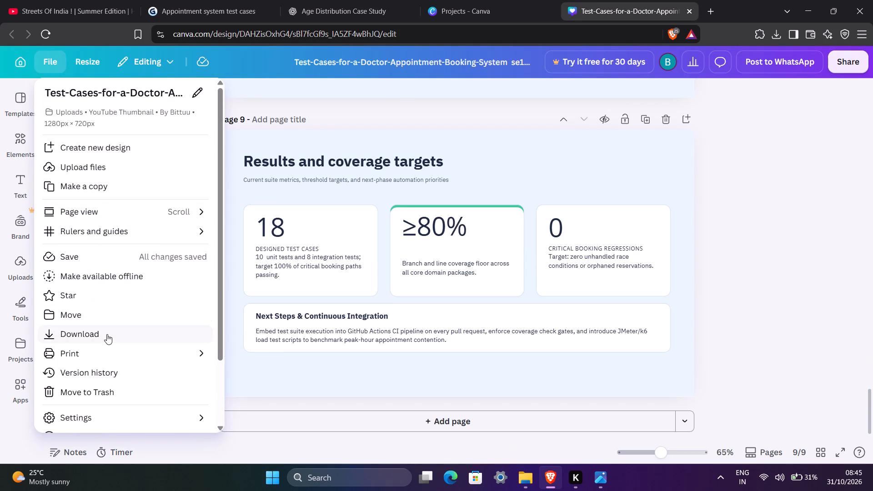
click(107, 334)
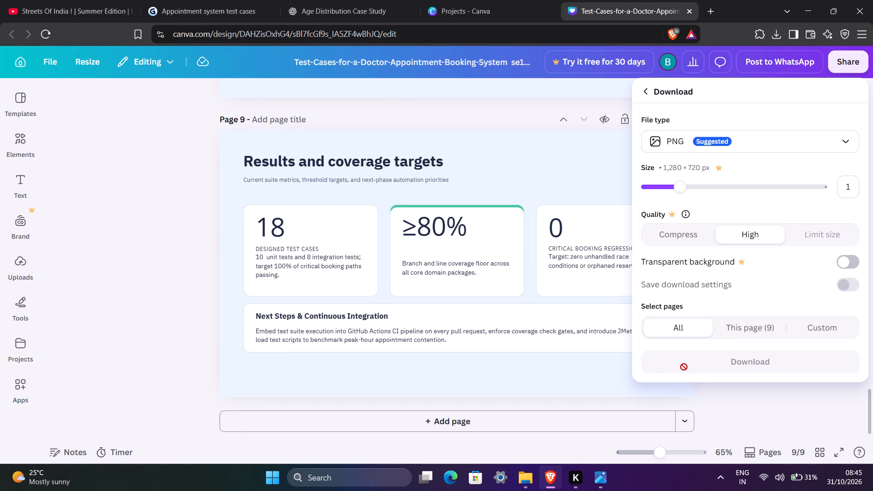
click(745, 149)
click(727, 233)
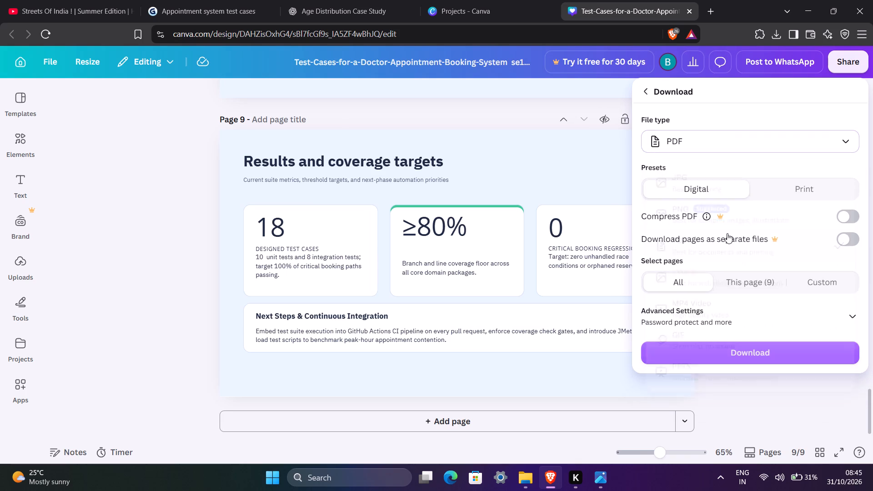
click(702, 356)
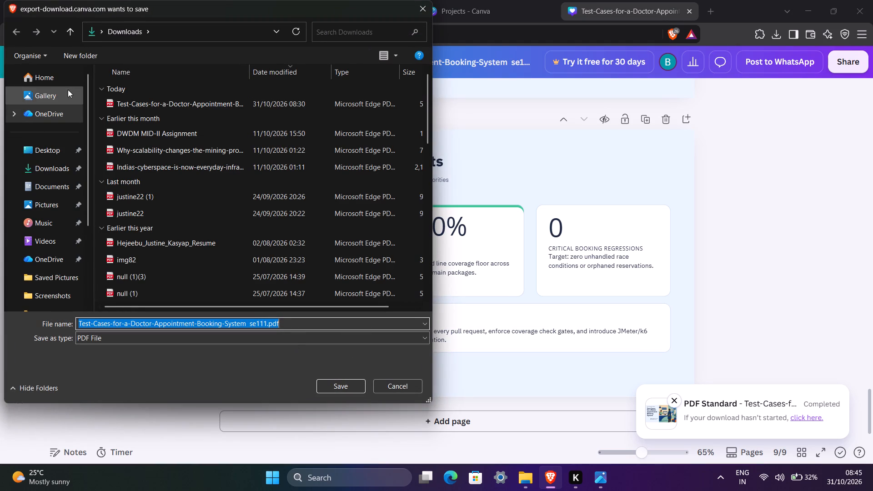
scroll(60, 231, down, 3)
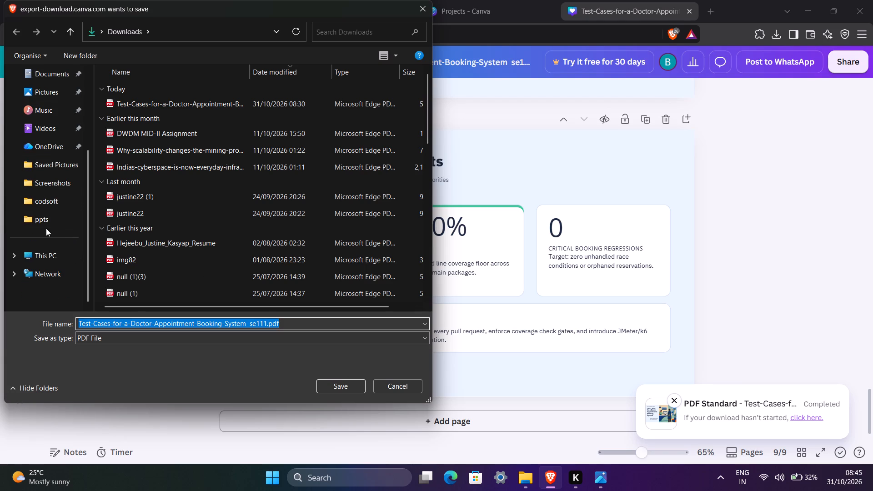
drag(46, 228, 55, 215)
click(55, 215)
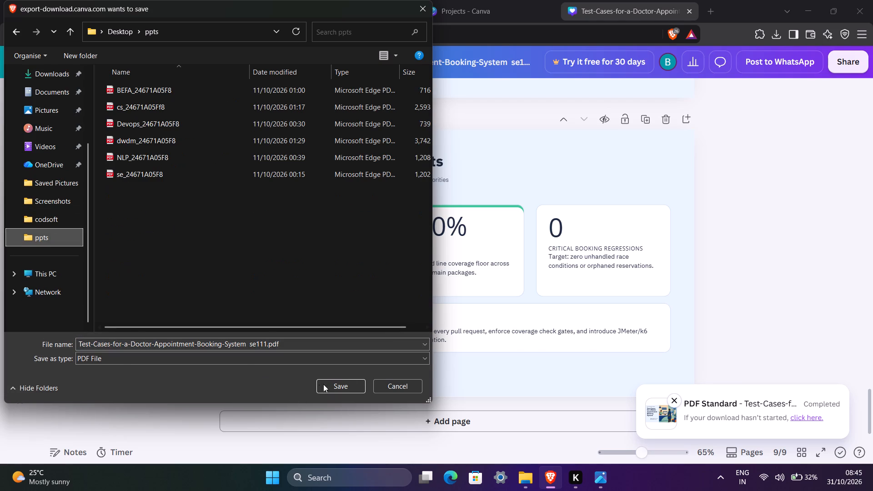
click(330, 384)
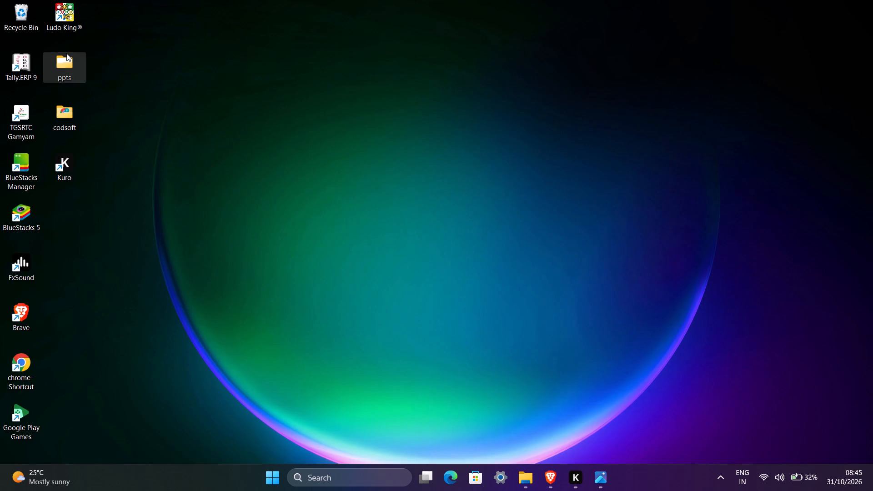
Open the saved doctor appointment booking system PDF from the ppts desktop folder, check every page through page 9, and close it.
double_click(66, 53)
double_click(266, 304)
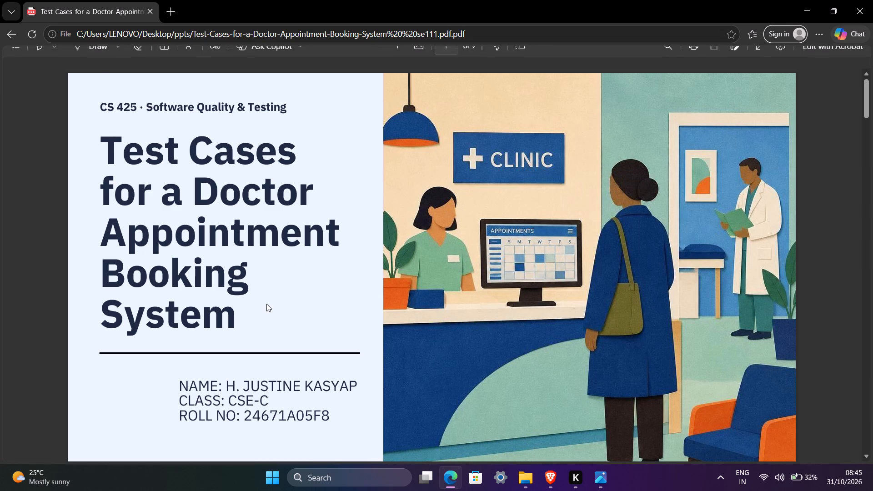
scroll(266, 304, down, 2)
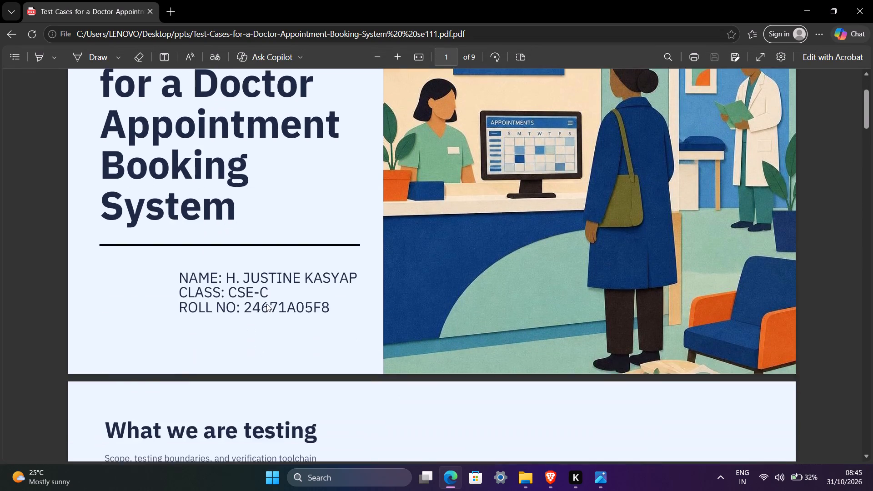
scroll(266, 304, down, 2)
scroll(266, 304, up, 2)
scroll(266, 304, down, 2)
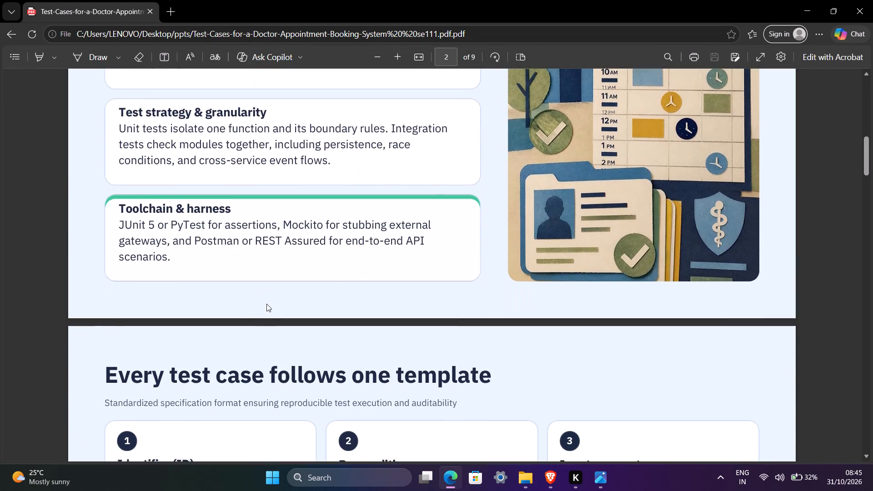
scroll(266, 304, down, 7)
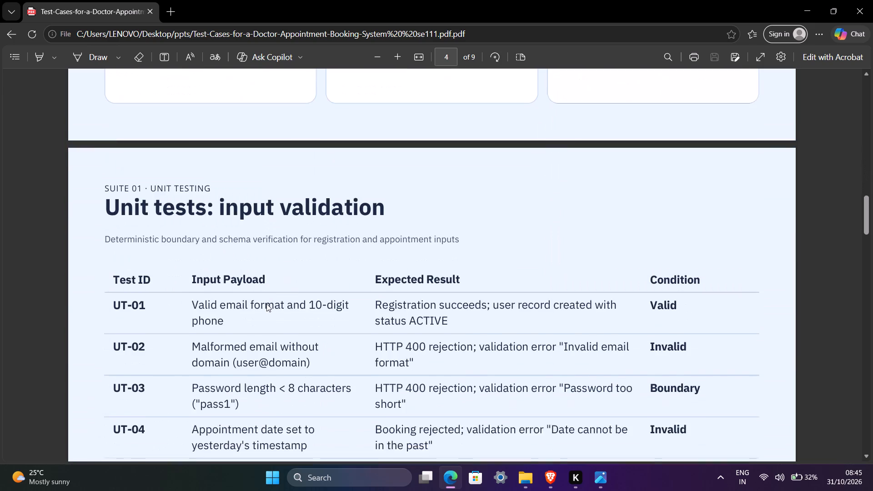
scroll(266, 304, down, 6)
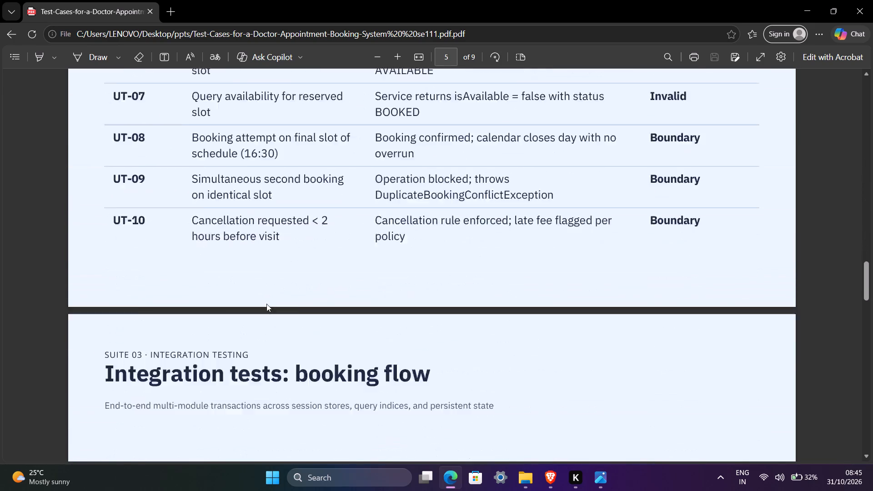
scroll(266, 304, down, 4)
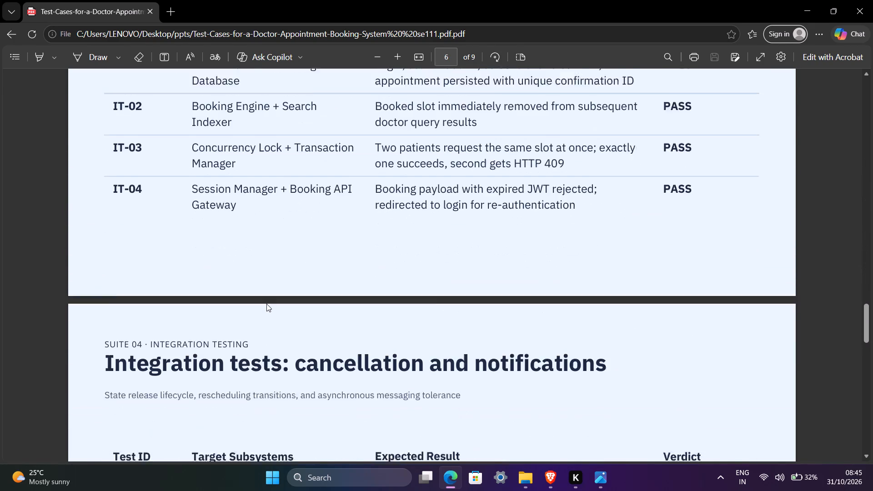
scroll(266, 304, down, 10)
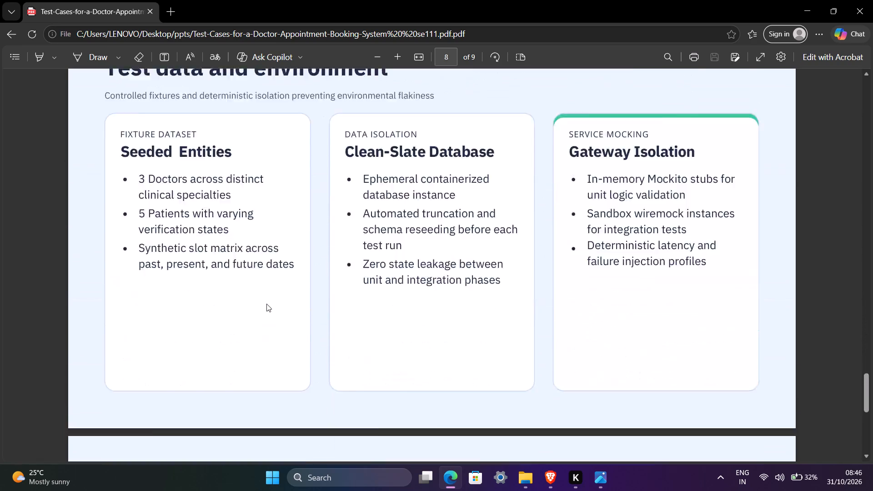
scroll(266, 304, down, 3)
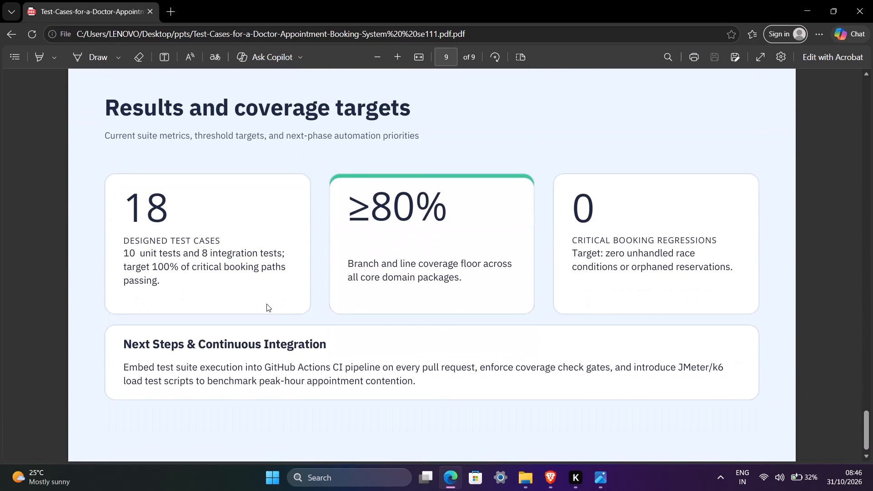
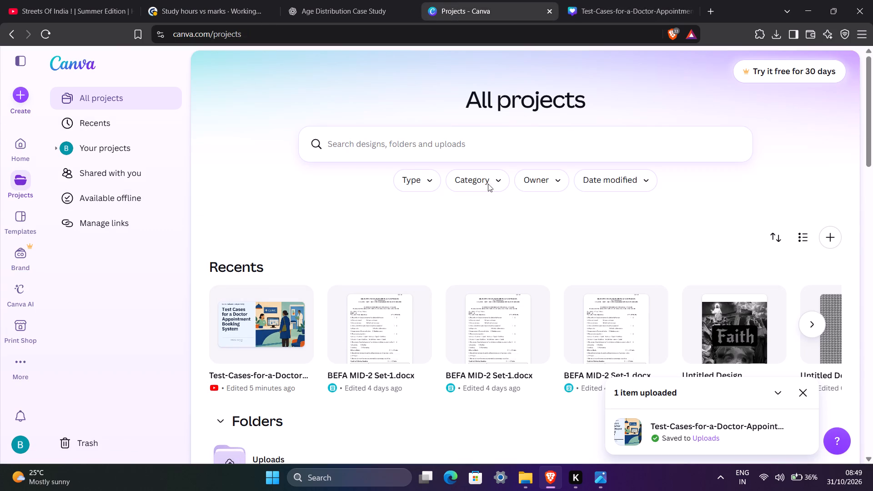
scroll(360, 375, right, 8)
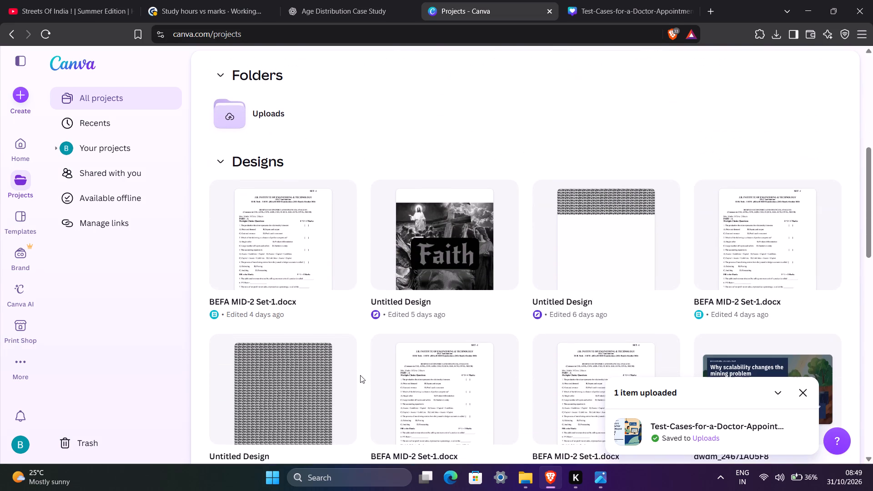
scroll(360, 375, right, 2)
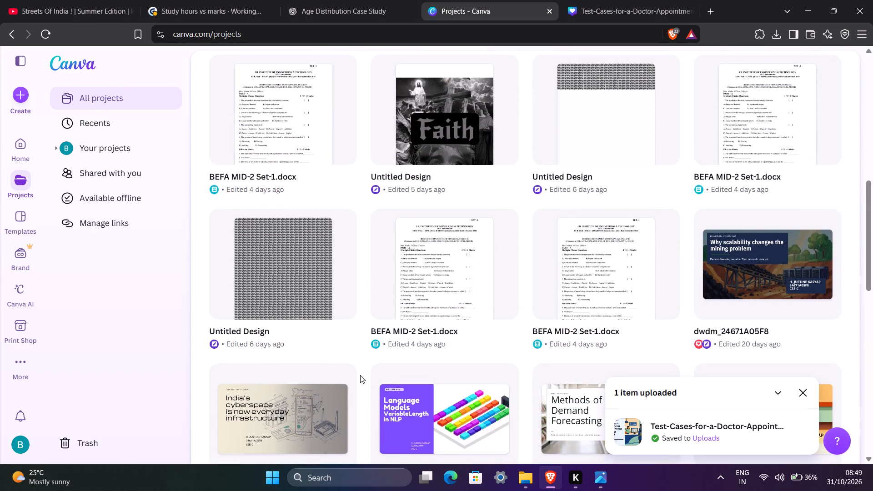
scroll(360, 375, right, 3)
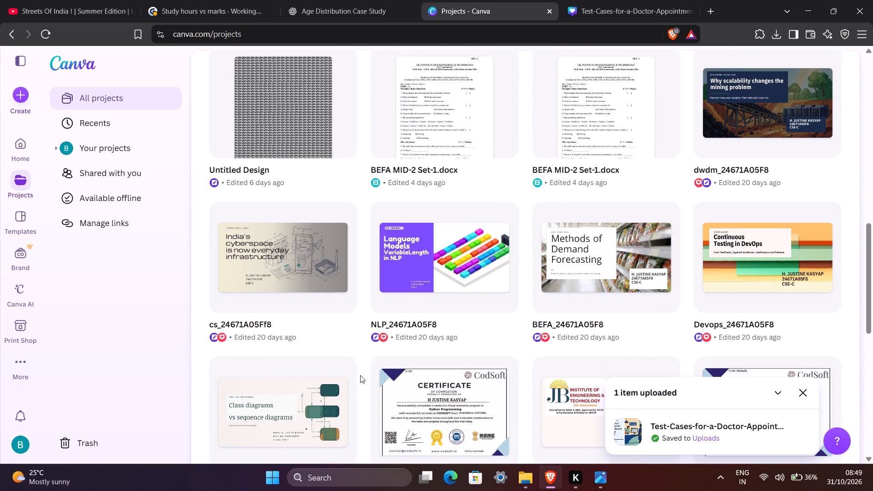
scroll(360, 375, up, 5)
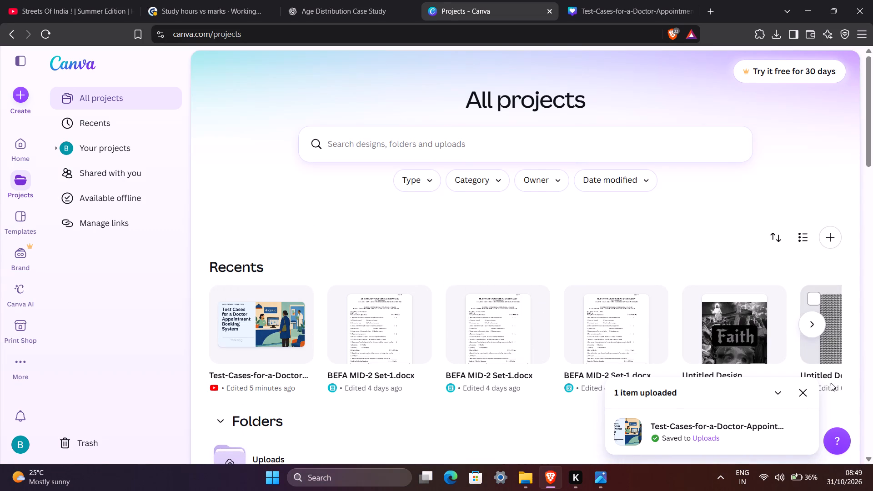
click(807, 393)
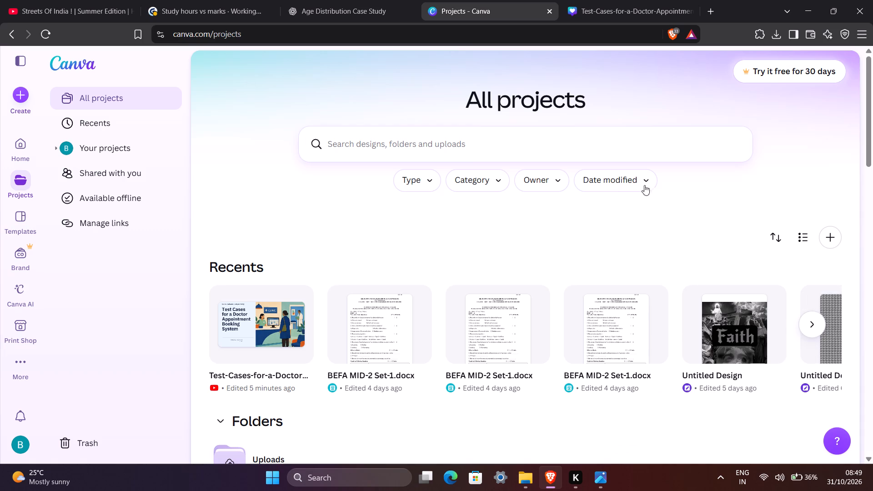
Create a new blank Presentation (16:9) design from the Canva projects page.
click(13, 94)
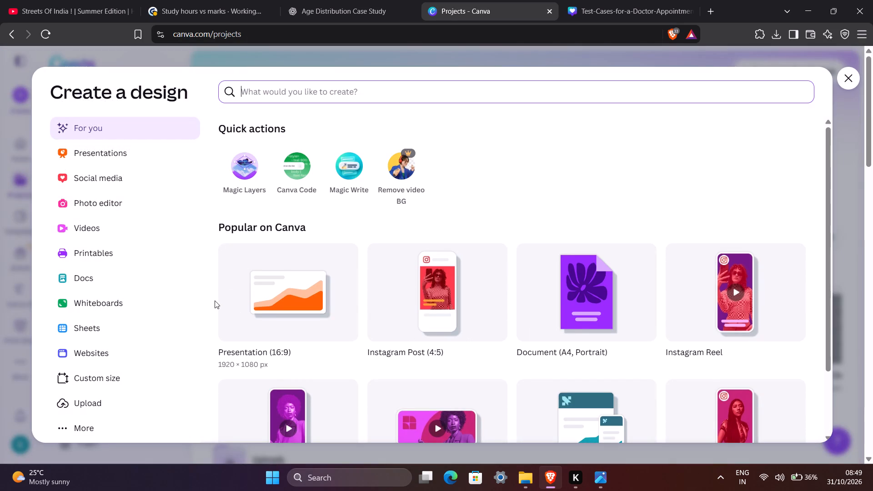
click(261, 312)
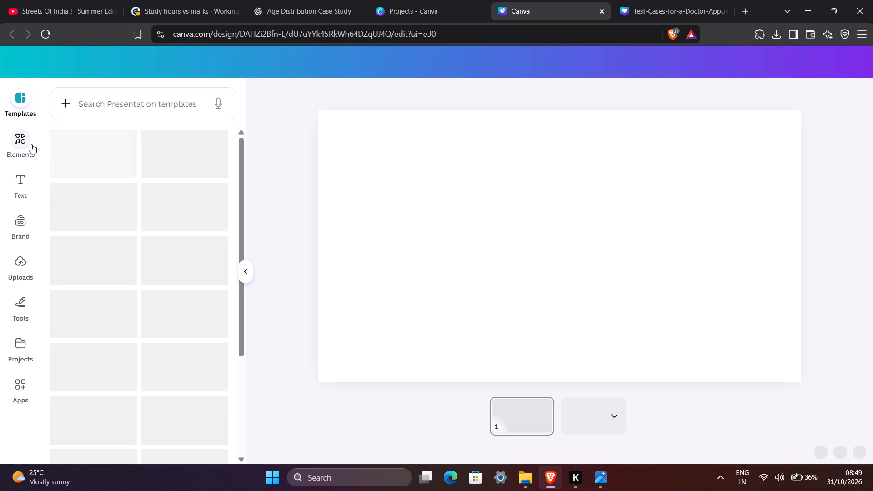
Search the presentation templates for "thank you card".
click(30, 143)
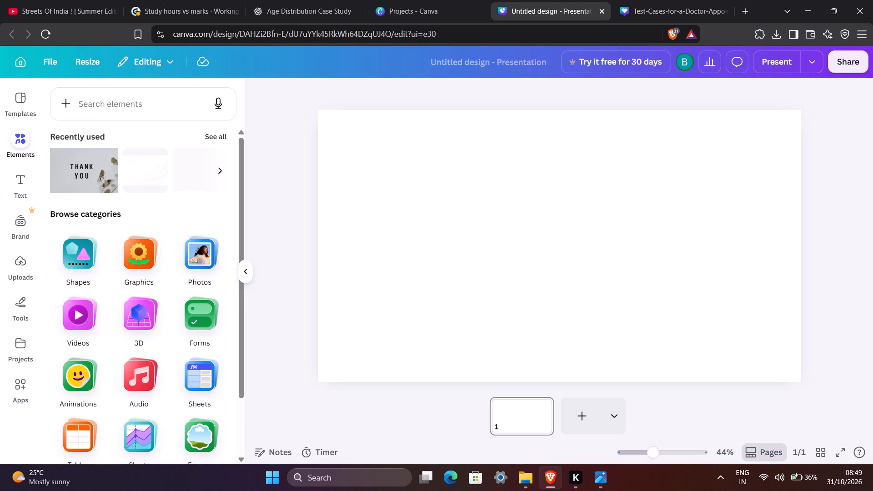
click(104, 107)
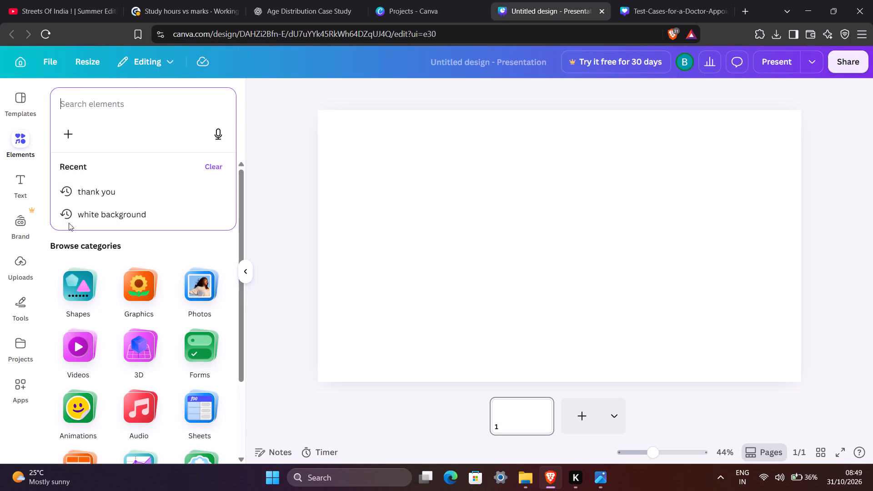
click(18, 85)
click(113, 111)
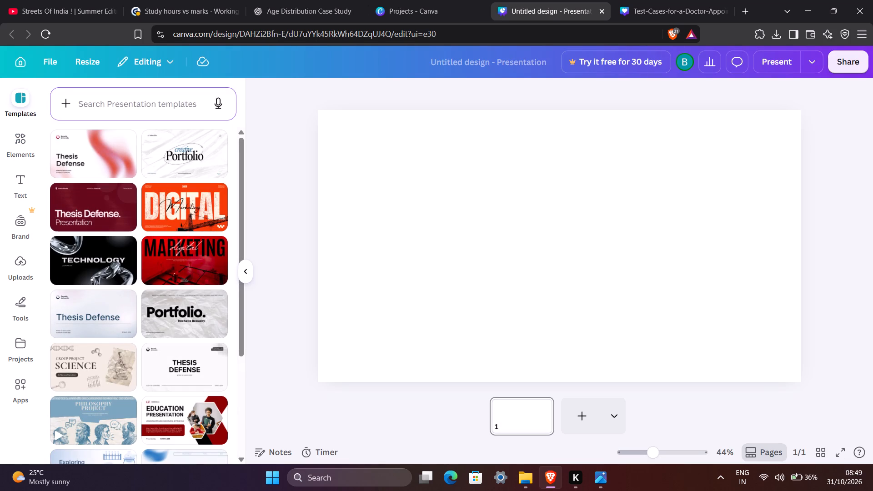
click(118, 110)
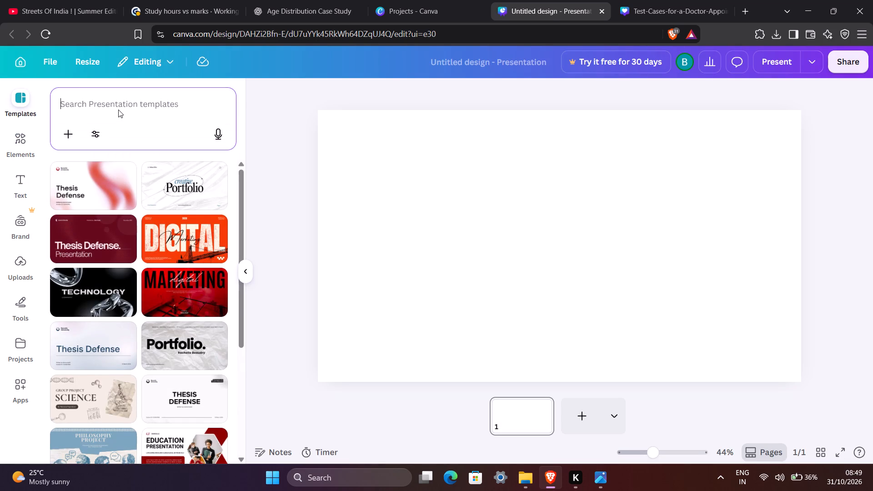
text(th)
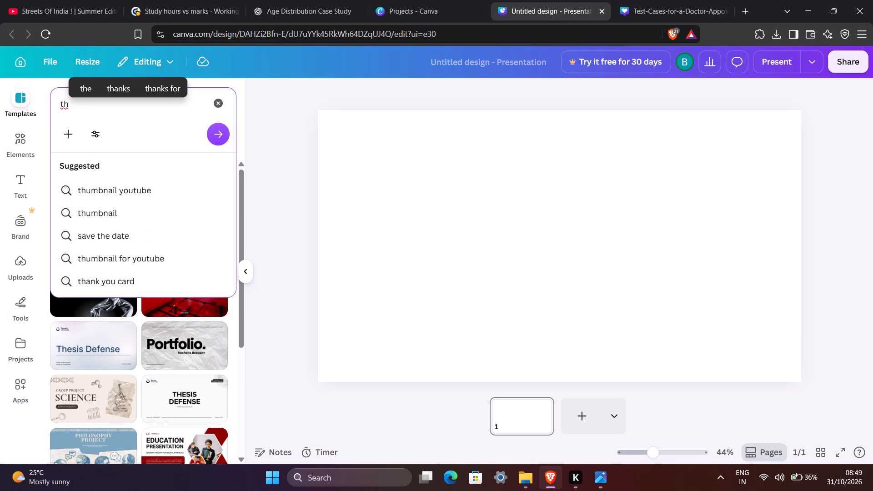
key(a)
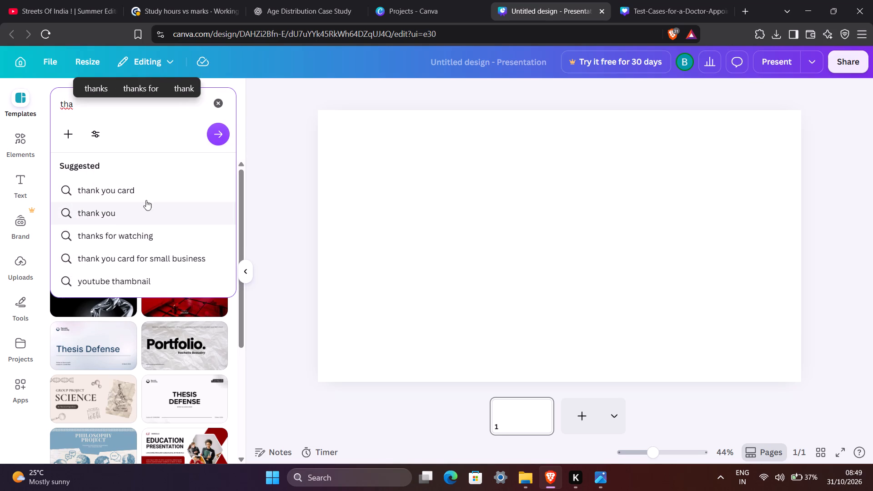
click(162, 185)
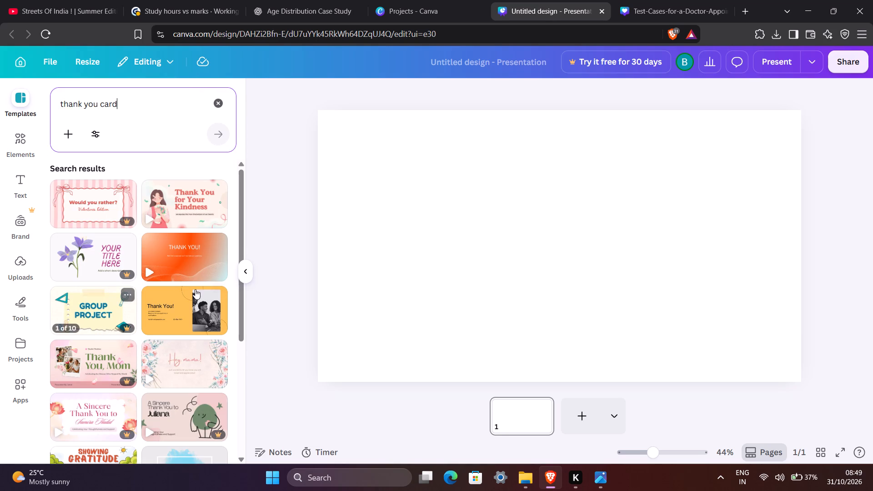
Look through the "thank you card" template results for a suitable closing slide design, and return to the start of the results.
scroll(107, 340, down, 3)
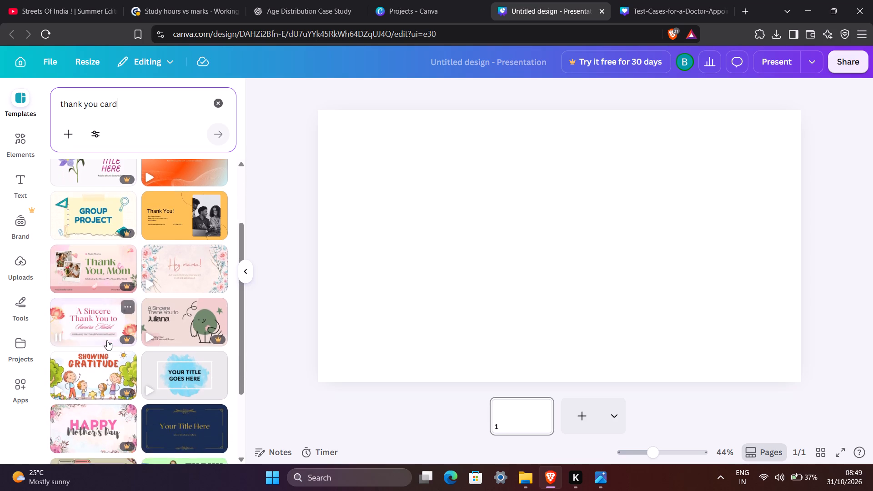
scroll(107, 340, down, 4)
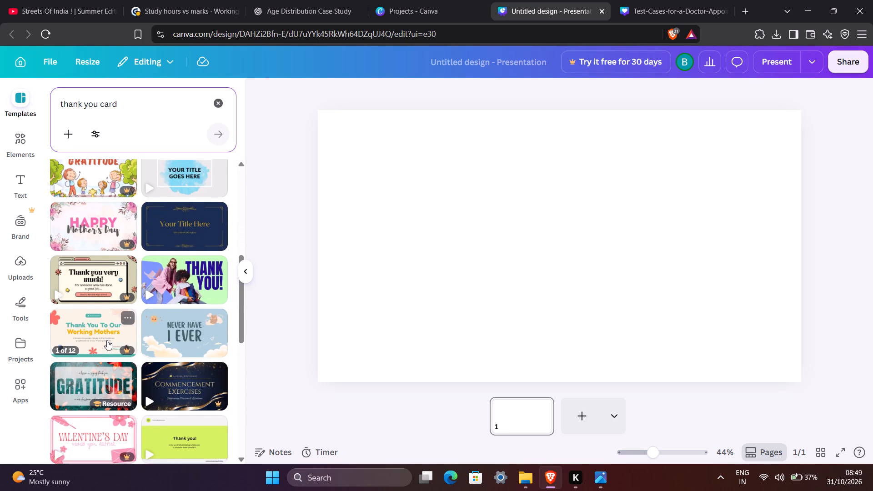
scroll(107, 340, down, 1)
scroll(107, 340, right, 1)
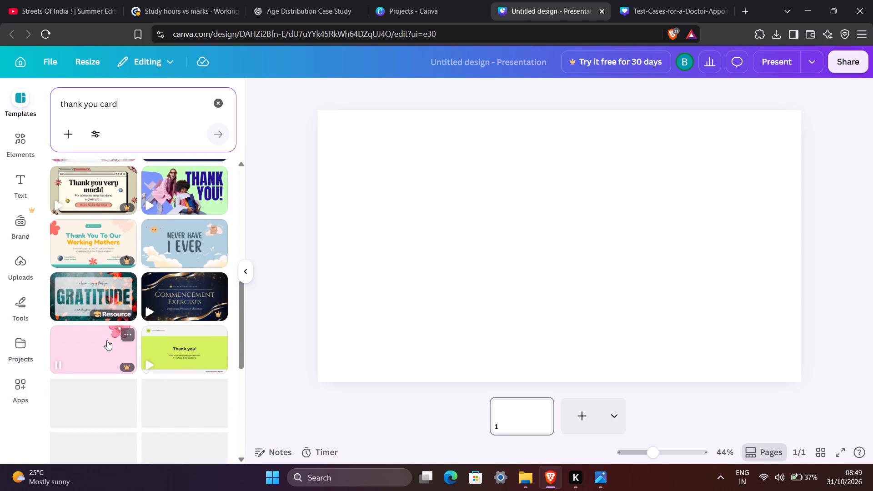
scroll(107, 340, right, 1)
scroll(107, 340, down, 1)
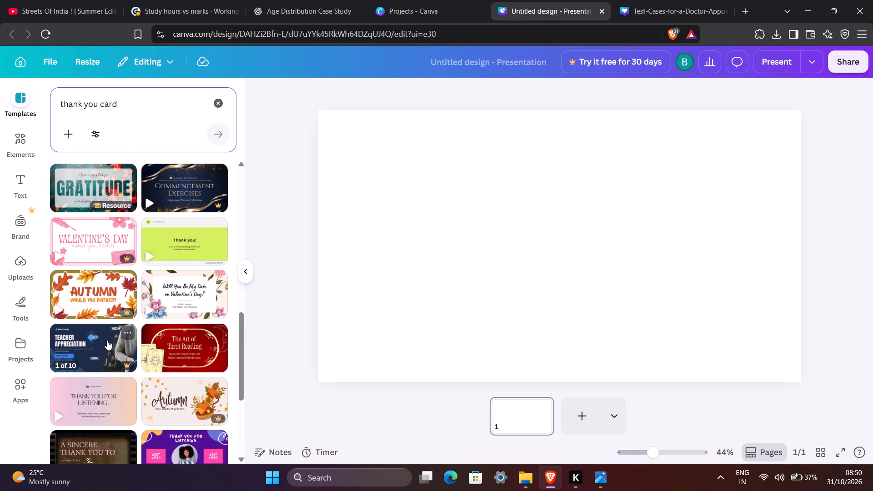
scroll(107, 340, down, 3)
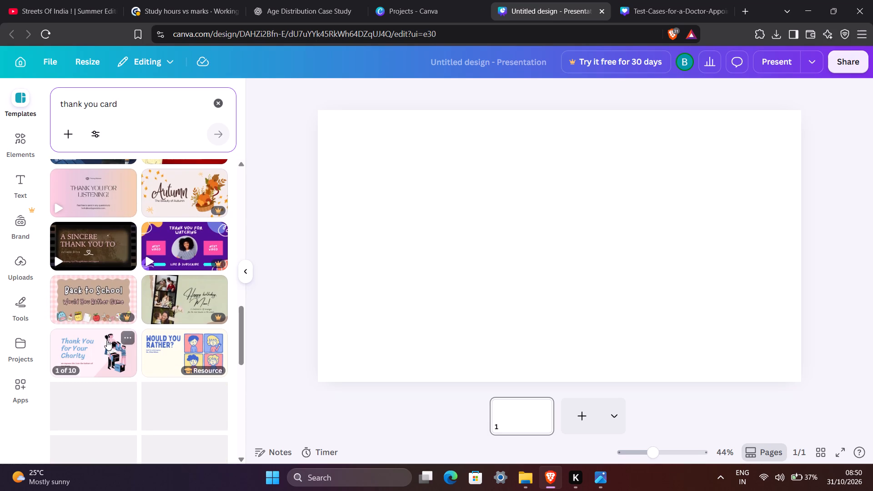
scroll(107, 340, right, 1)
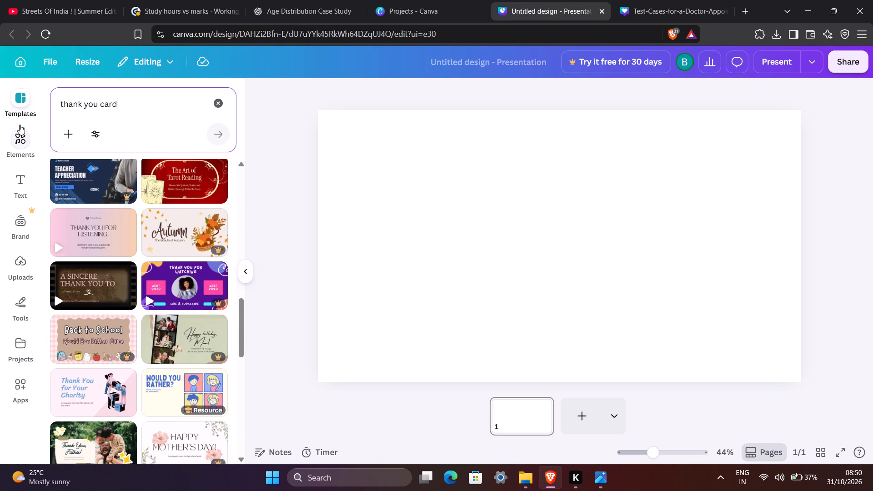
scroll(153, 243, down, 1)
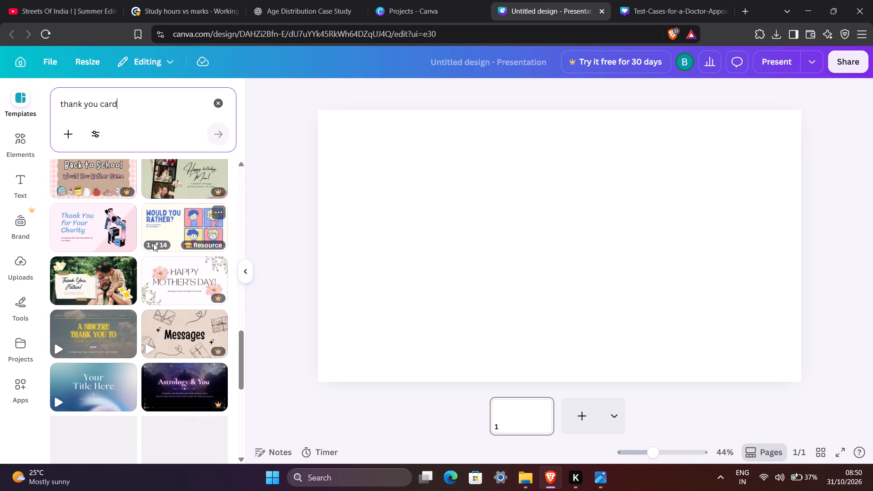
scroll(153, 243, down, 1)
scroll(153, 243, right, 1)
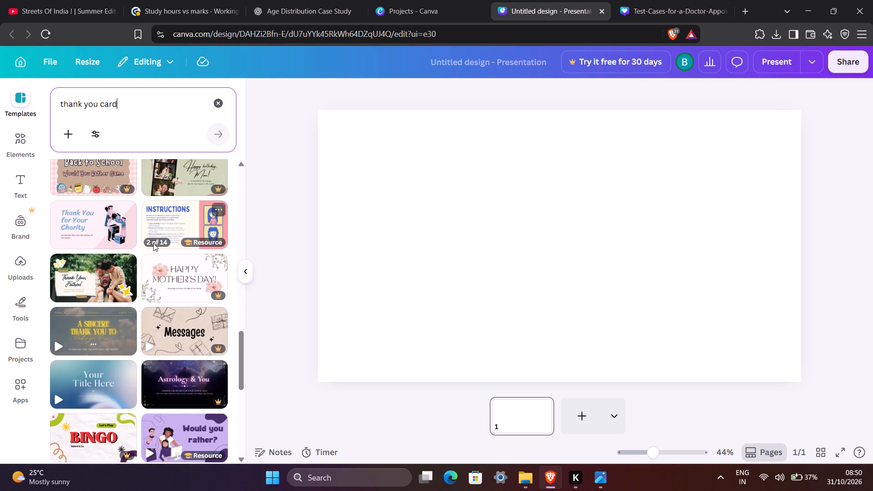
scroll(153, 243, right, 1)
scroll(153, 243, down, 1)
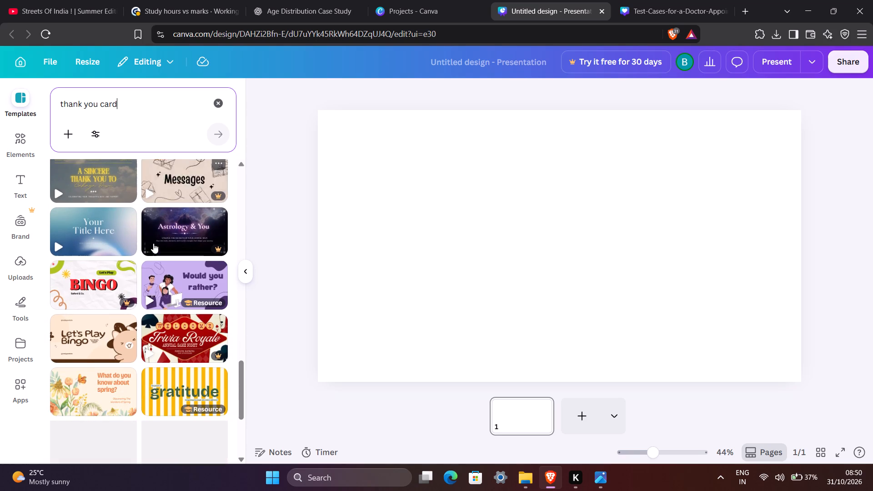
scroll(153, 243, down, 4)
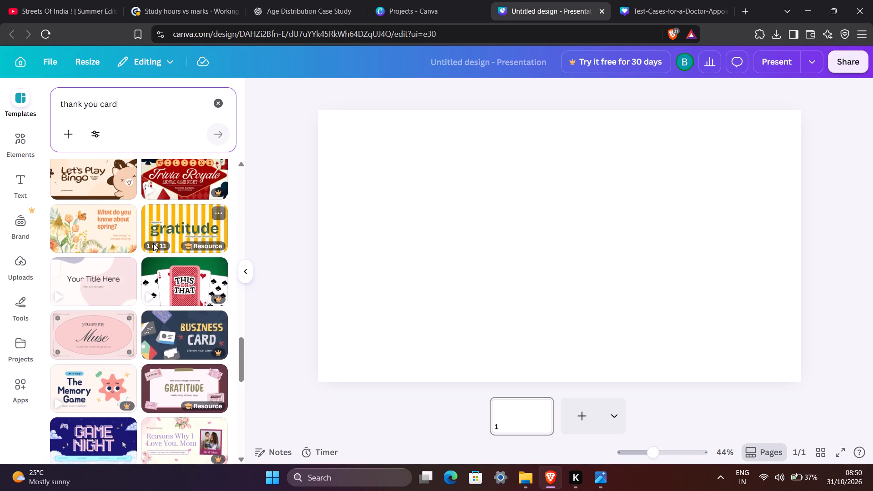
scroll(153, 243, down, 1)
scroll(153, 243, right, 1)
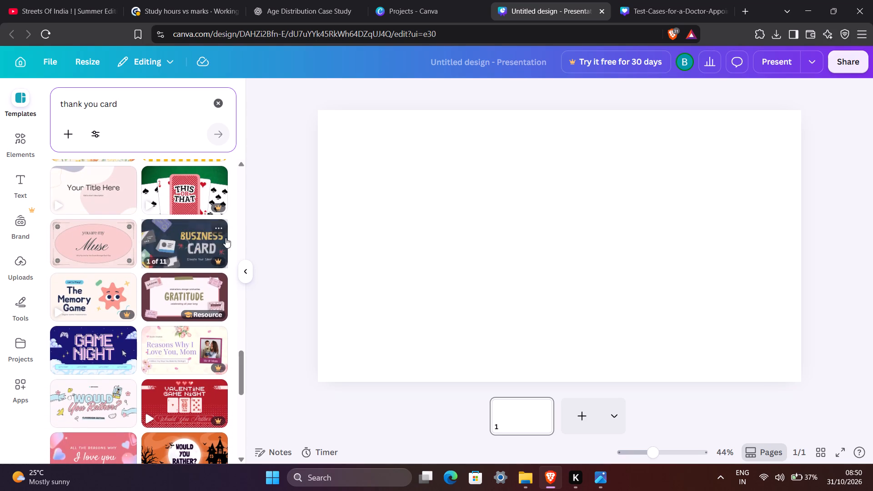
click(241, 329)
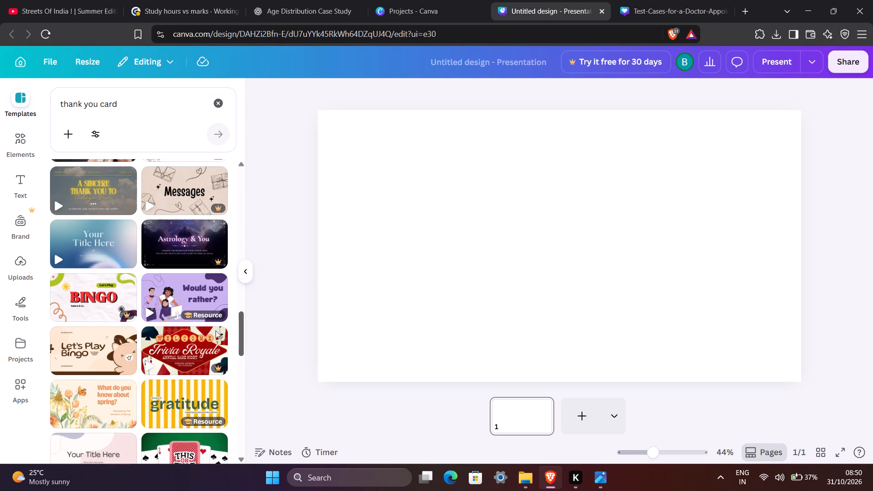
scroll(117, 375, down, 4)
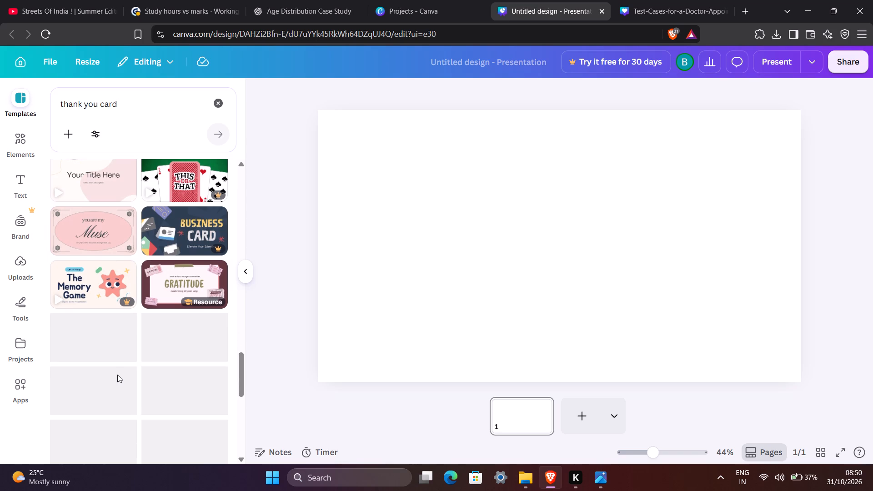
scroll(117, 375, up, 2)
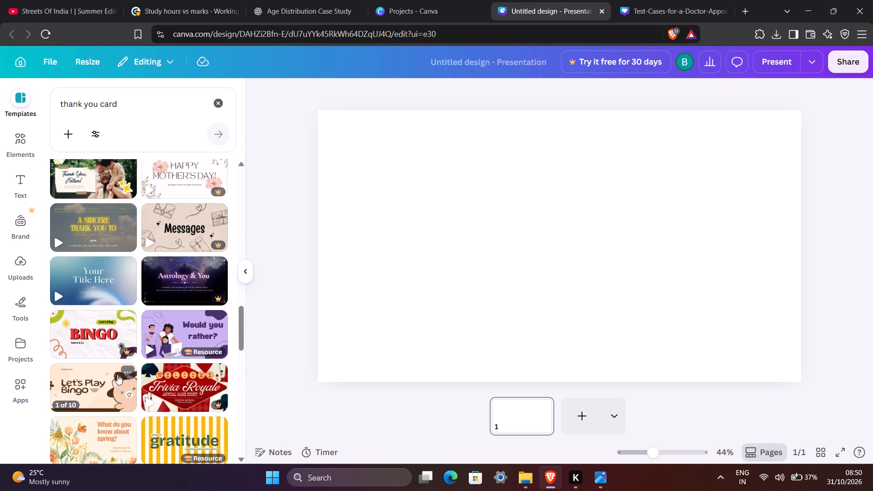
scroll(117, 375, up, 1)
scroll(117, 375, right, 2)
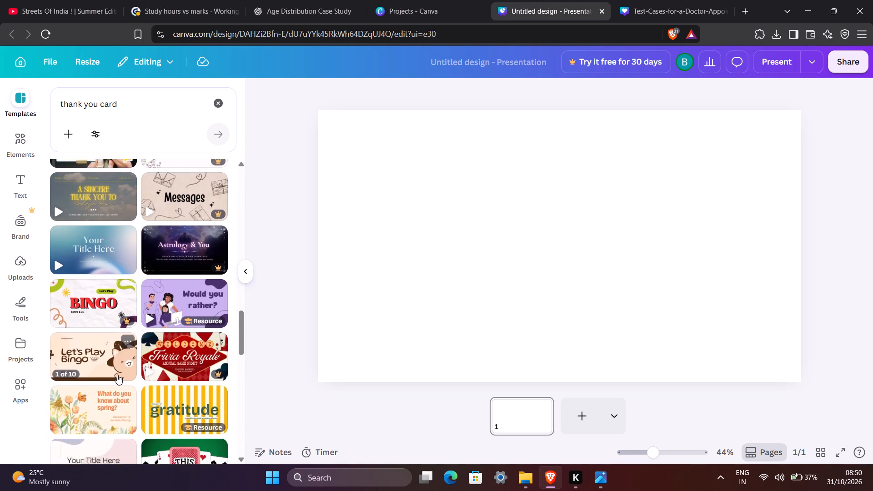
scroll(117, 375, right, 4)
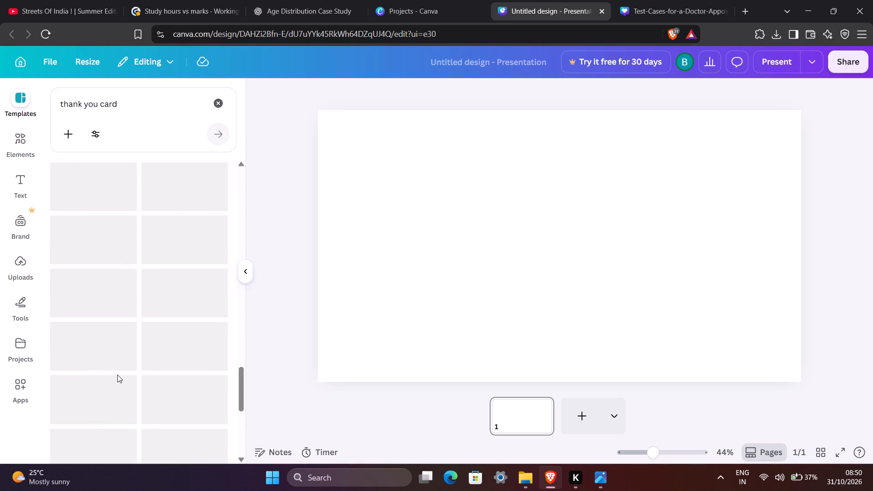
scroll(117, 375, right, 1)
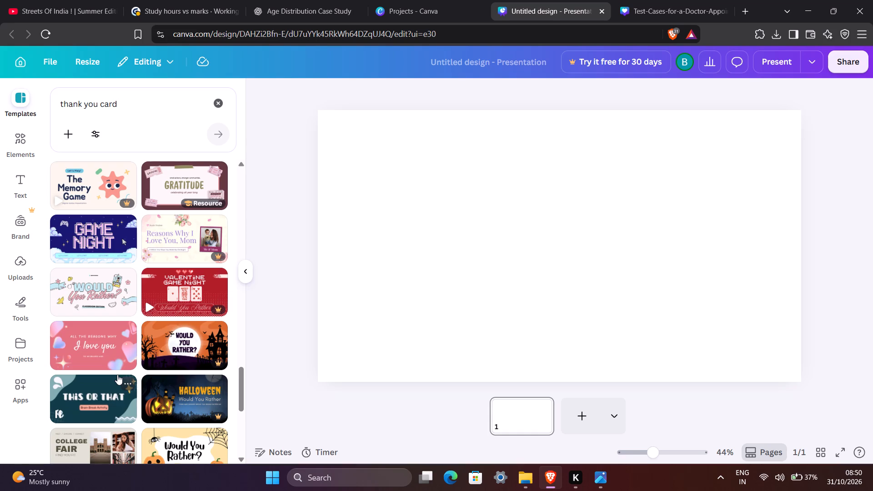
scroll(117, 375, down, 3)
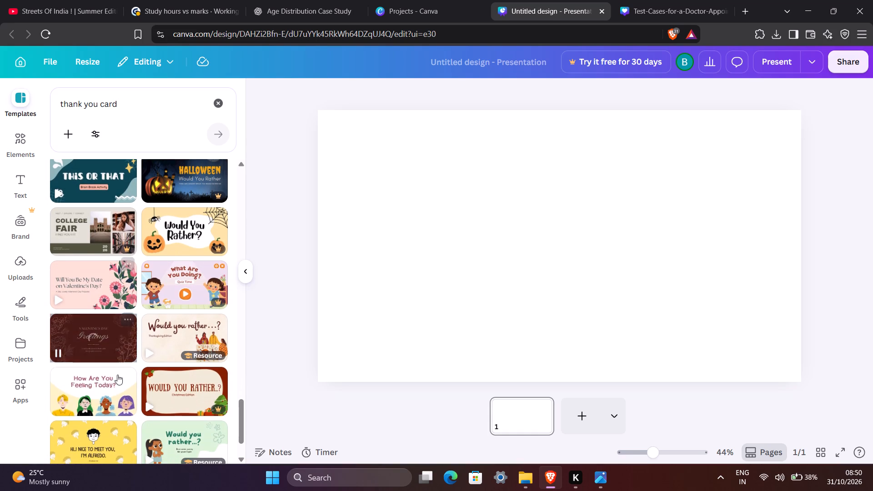
scroll(117, 375, down, 1)
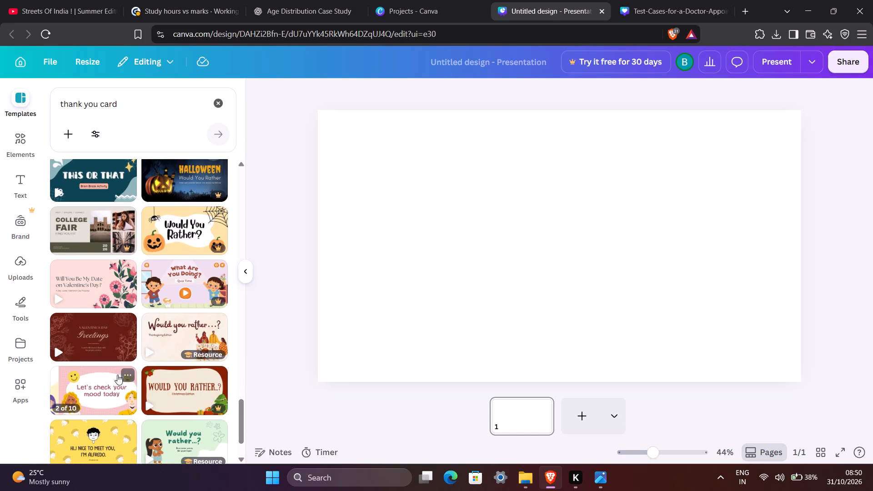
scroll(117, 375, down, 1)
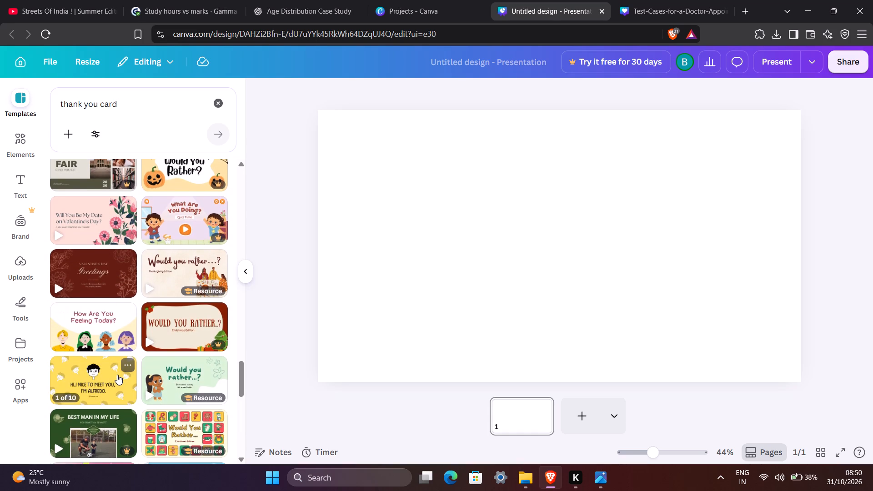
scroll(110, 291, down, 1)
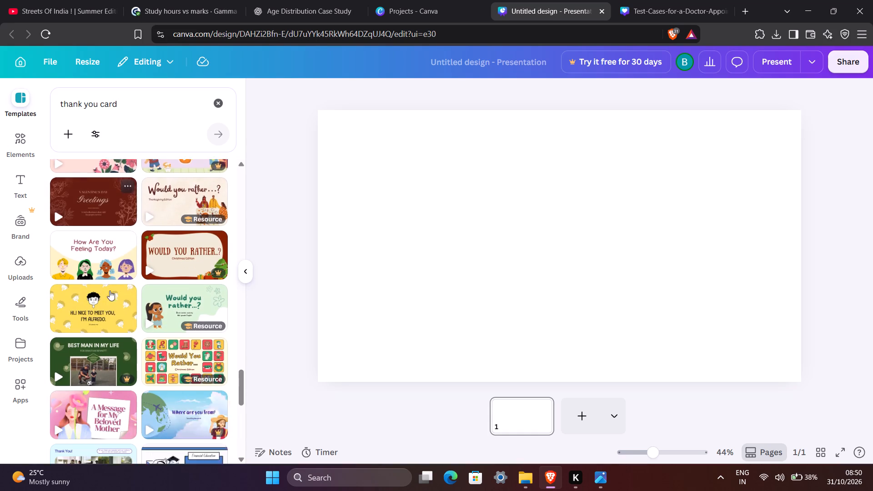
scroll(110, 291, down, 1)
scroll(110, 291, up, 17)
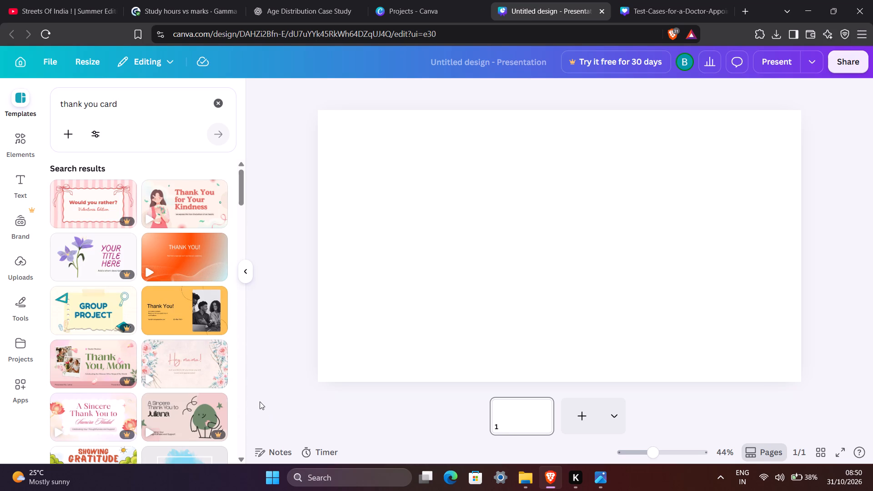
Look through the first results again and open the light blue "Never Have I Ever" template to view its pages.
scroll(253, 393, down, 1)
scroll(215, 387, down, 2)
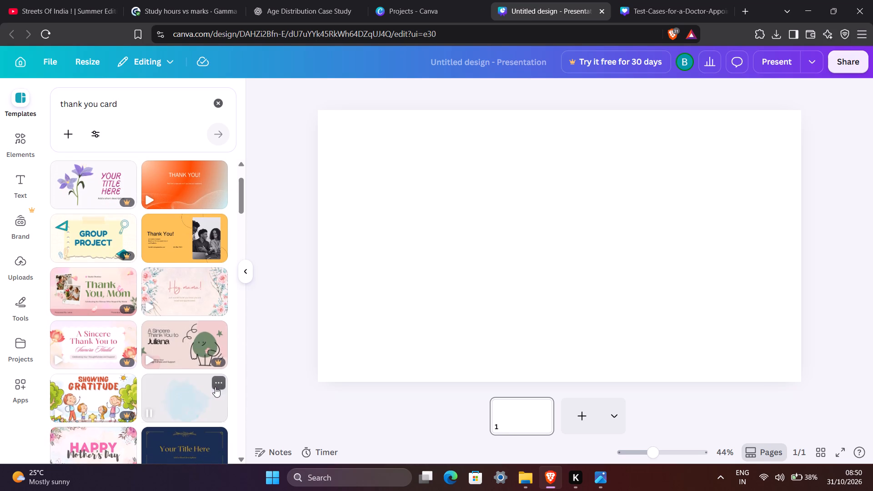
scroll(215, 387, down, 2)
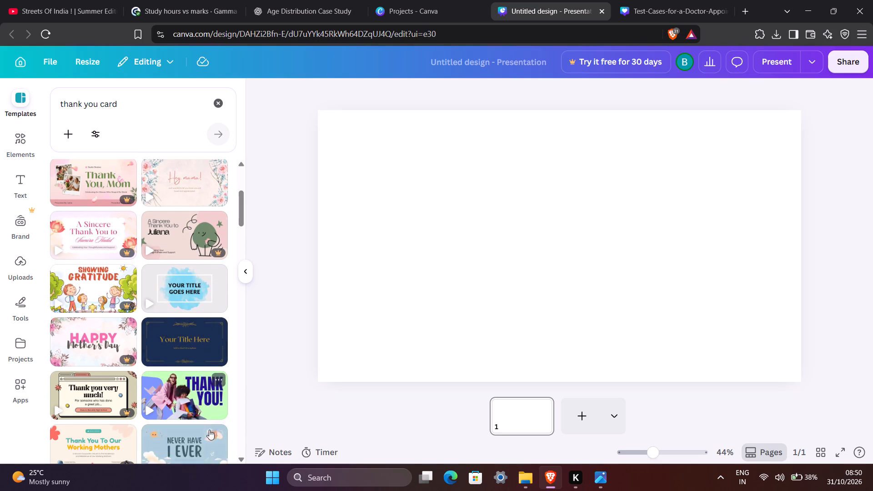
scroll(180, 398, down, 1)
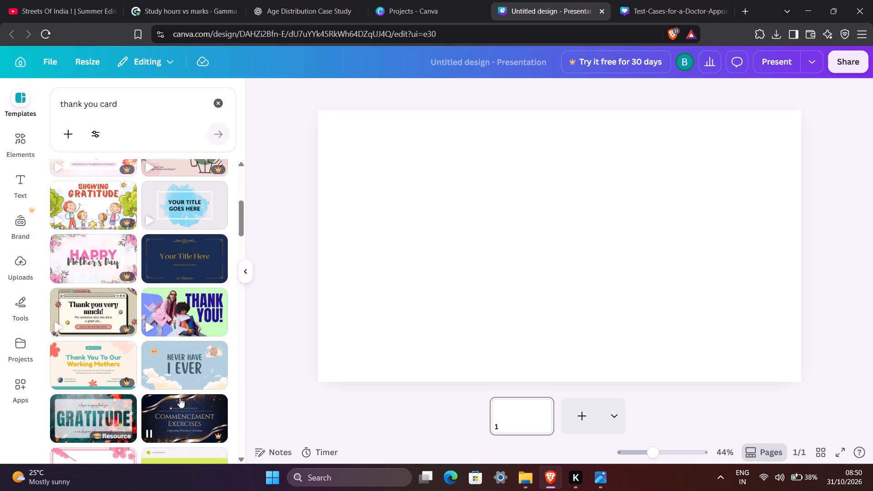
click(207, 346)
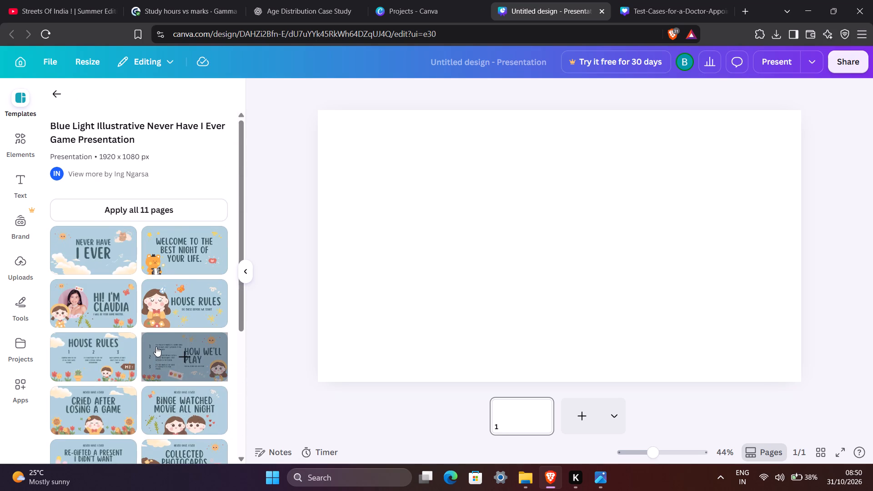
Check the remaining pages of the "Never Have I Ever" template, including its thank-you page, and return to the template results.
scroll(156, 346, down, 2)
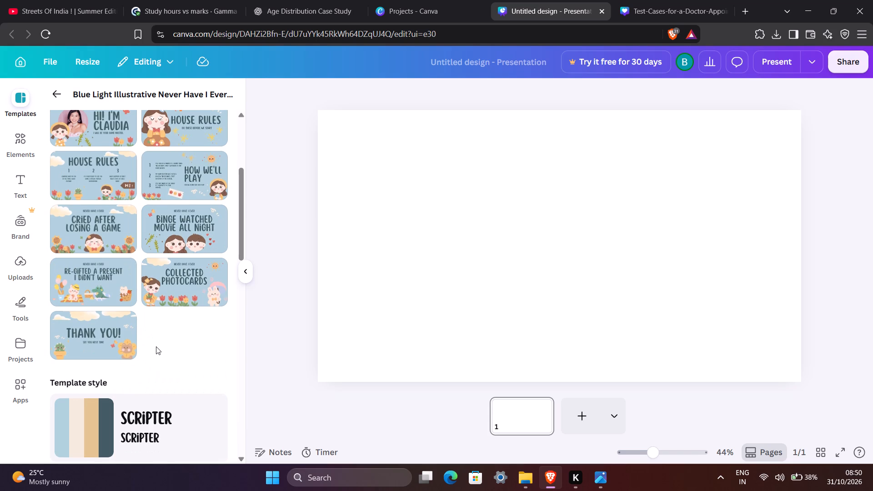
scroll(150, 335, up, 5)
click(60, 95)
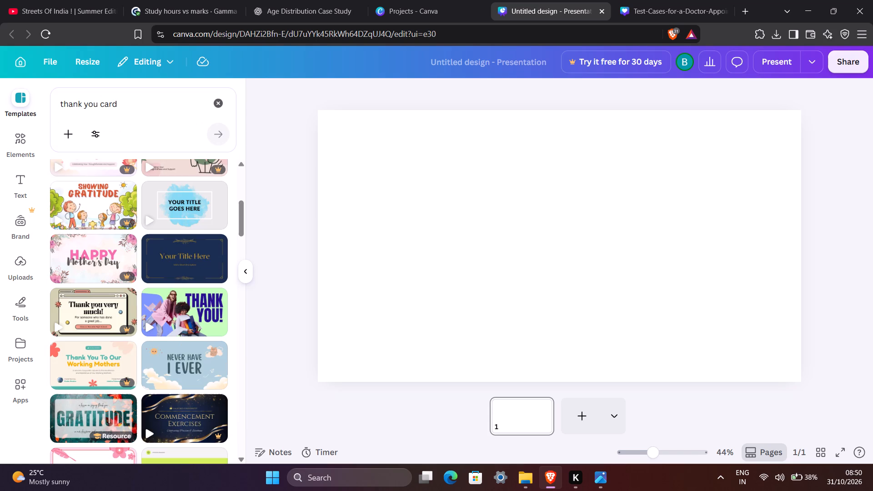
Look through the "thank you card" template results again, from the start and further down, for a suitable closing slide.
scroll(109, 211, up, 4)
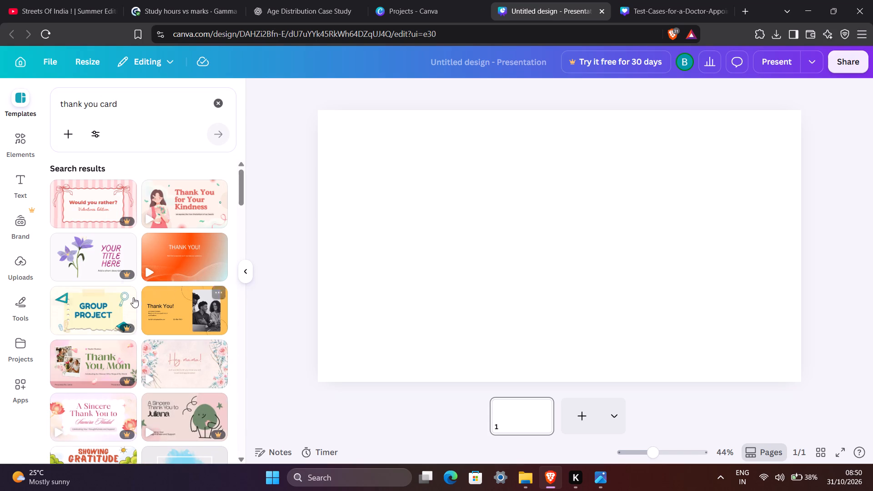
scroll(182, 320, down, 1)
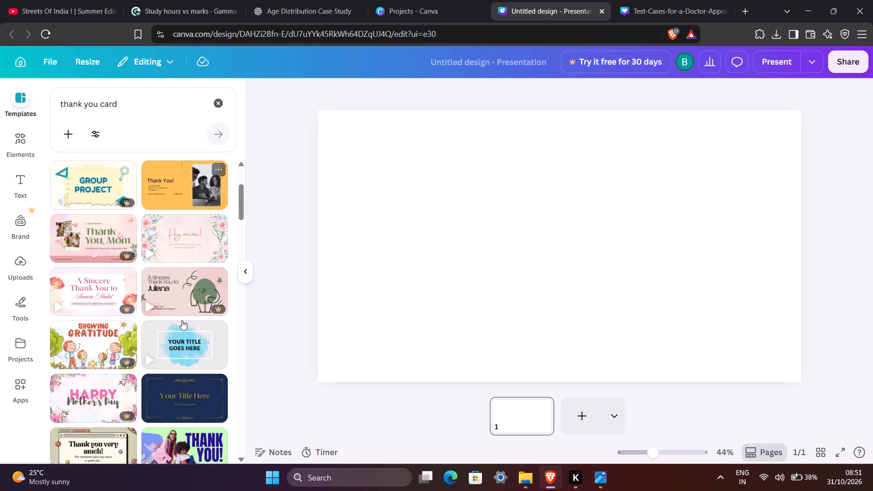
scroll(182, 320, down, 2)
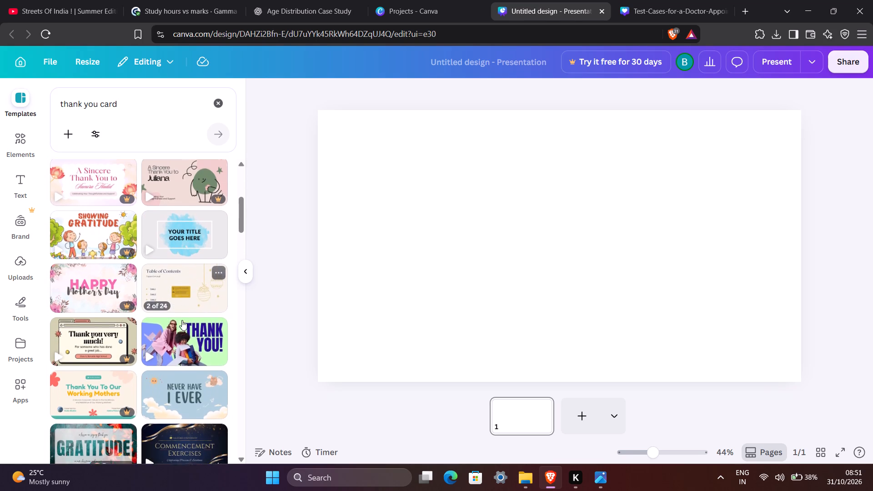
scroll(182, 320, down, 6)
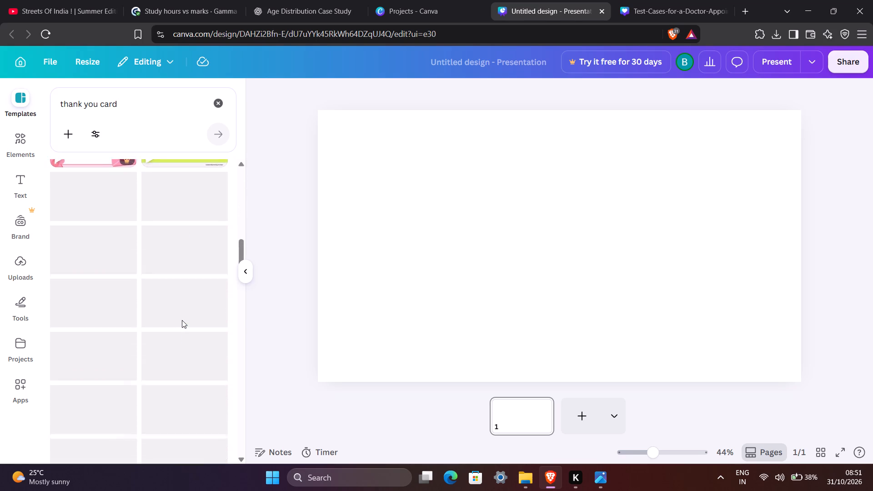
scroll(182, 320, down, 1)
scroll(182, 320, up, 1)
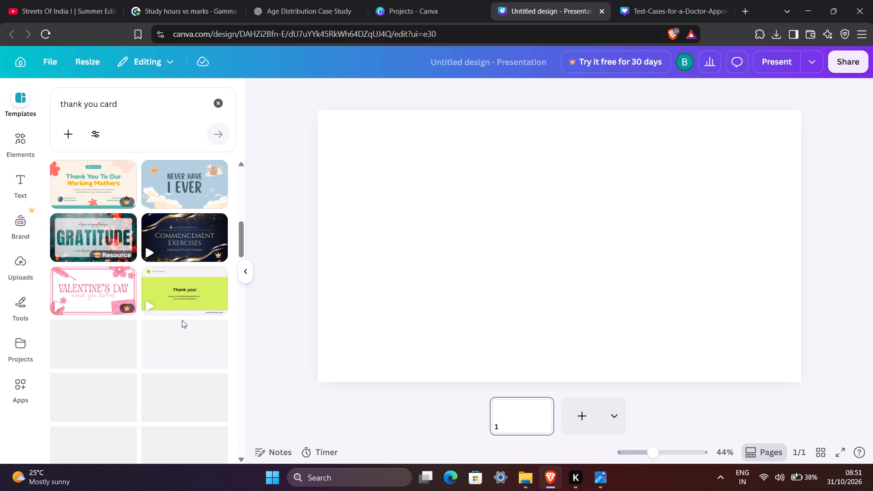
scroll(182, 320, up, 2)
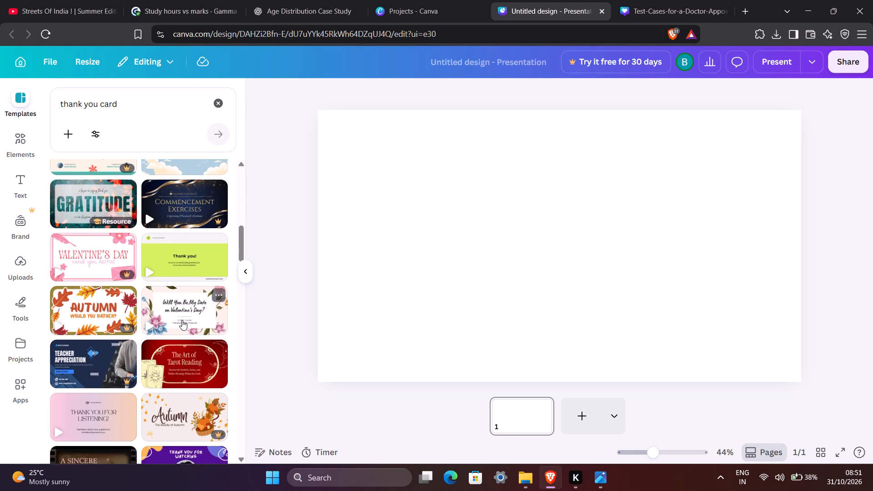
scroll(182, 320, down, 3)
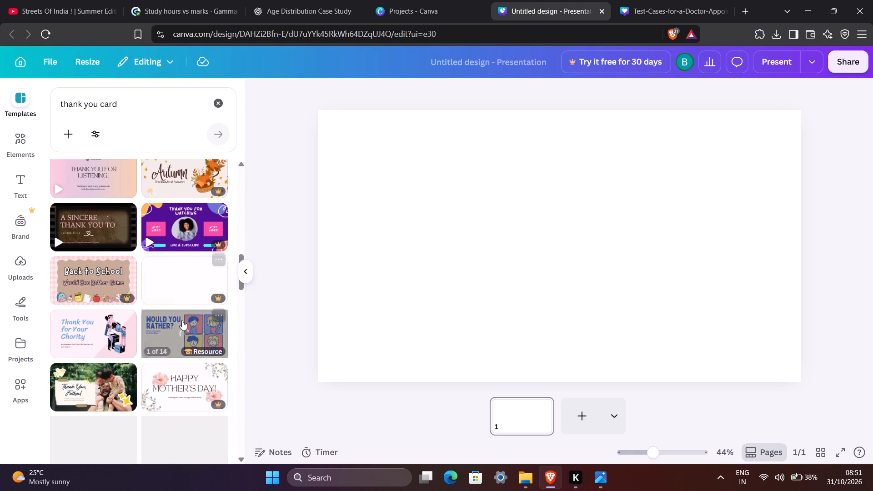
scroll(182, 320, down, 6)
click(193, 0)
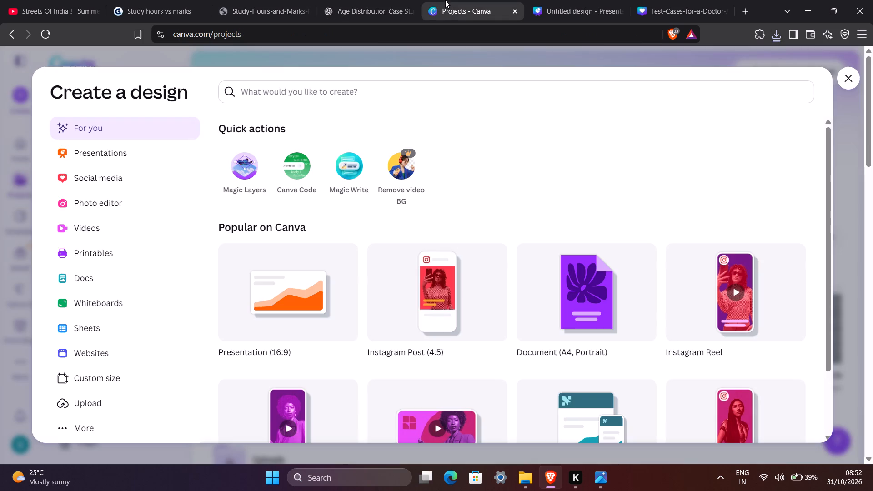
click(849, 84)
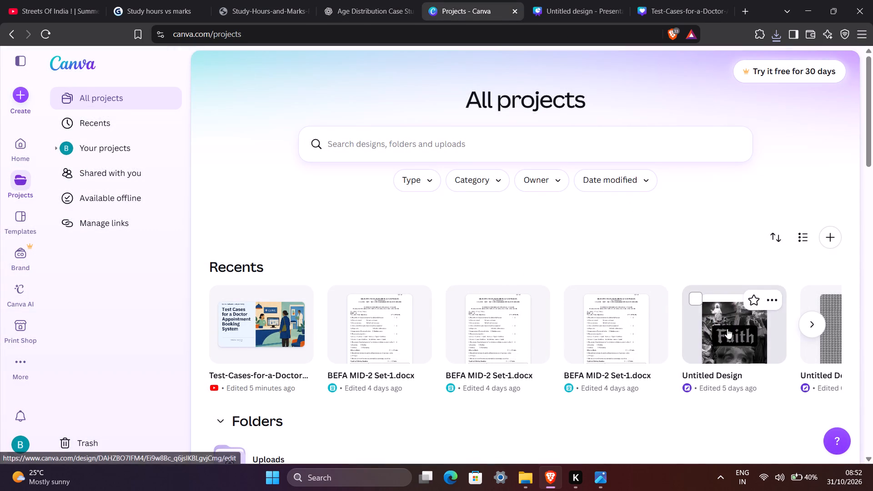
click(830, 234)
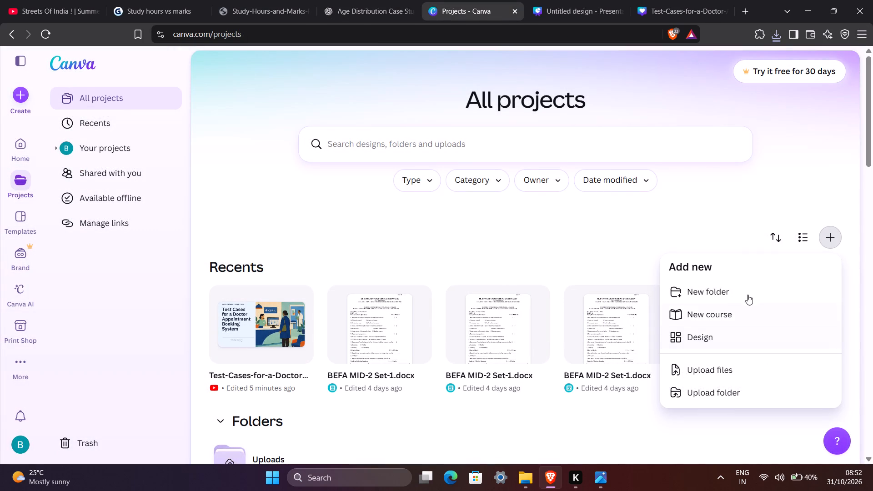
click(723, 375)
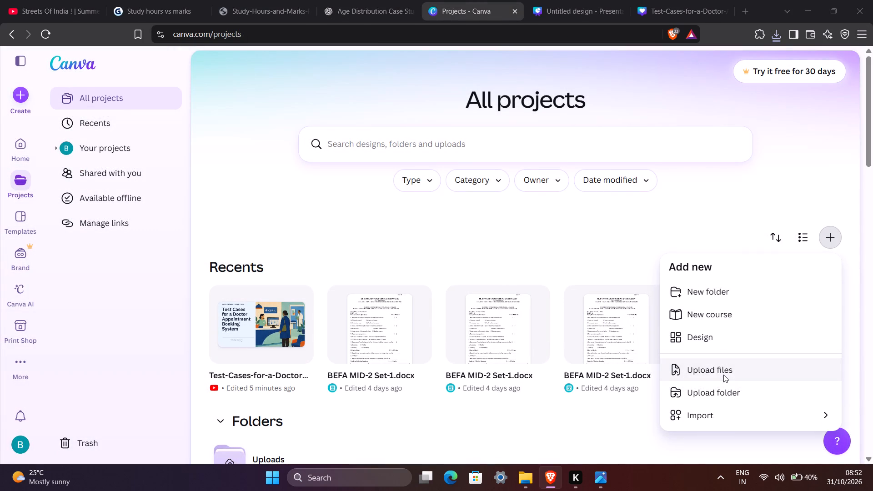
double_click(251, 101)
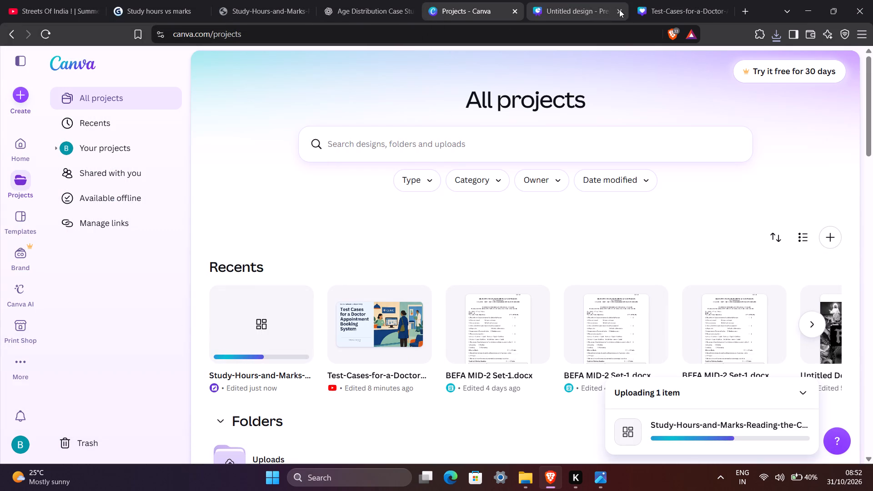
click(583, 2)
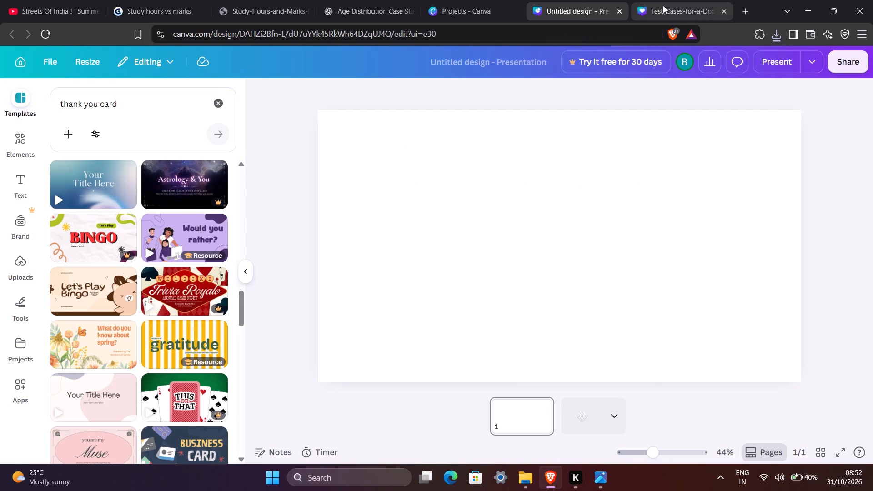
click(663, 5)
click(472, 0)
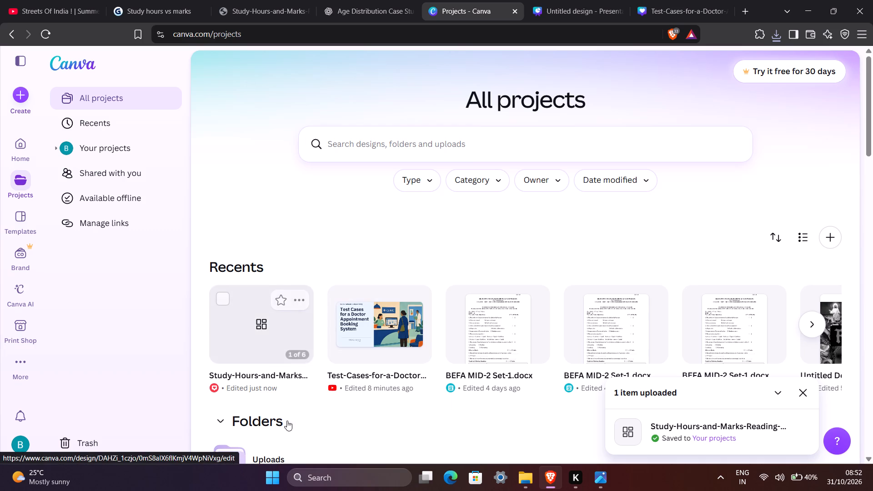
Open the uploaded Study-Hours-and-Marks design from the recent Canva projects.
click(261, 346)
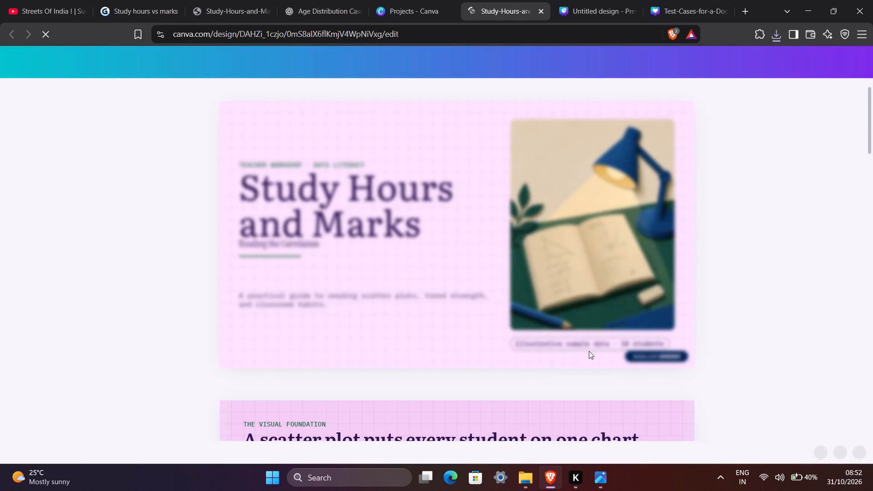
Delete the "Made with Gamma" badge from page 1, including its frame.
click(681, 358)
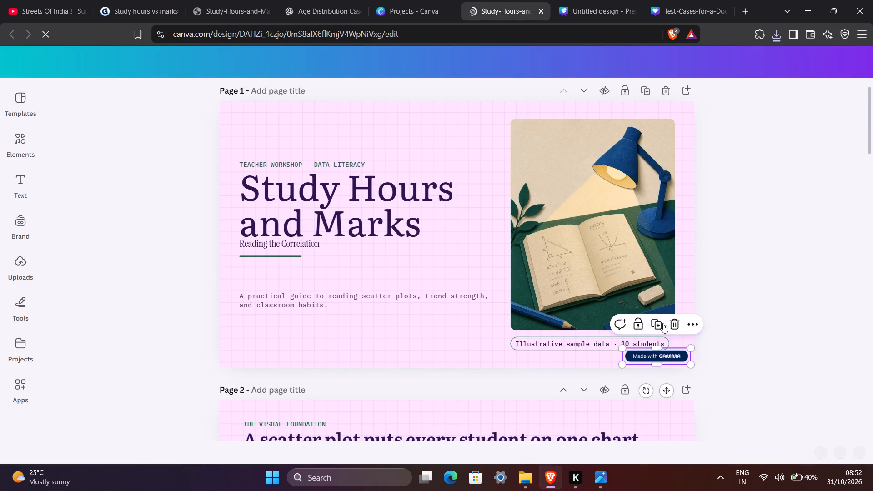
click(682, 324)
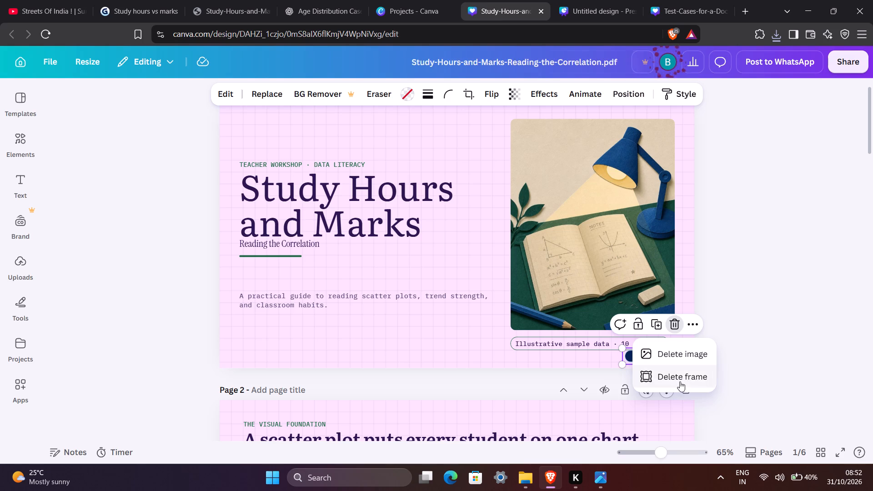
click(680, 381)
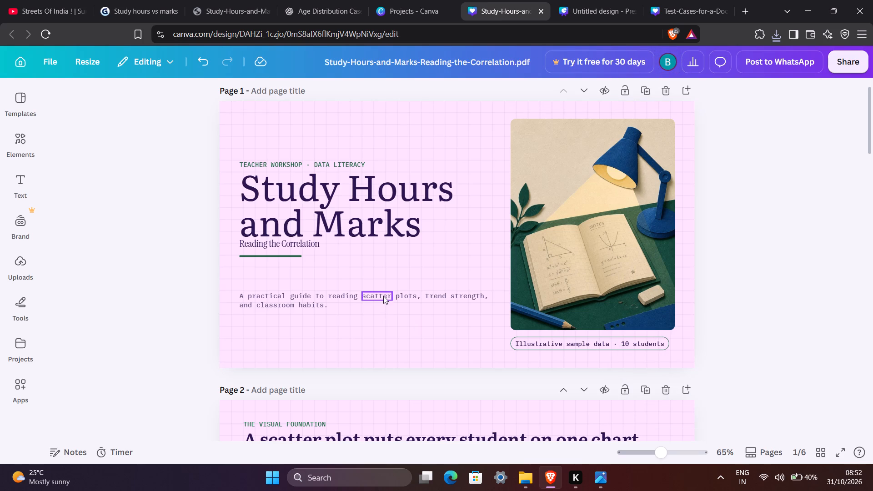
Move the "Study Hours and Marks" title text box upward on page 1, keeping its horizontal alignment with the text below.
click(315, 250)
click(421, 223)
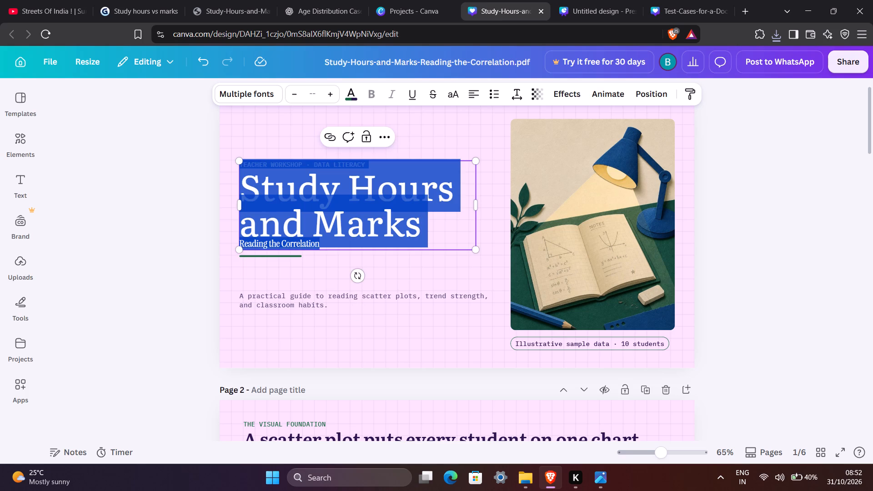
click(421, 223)
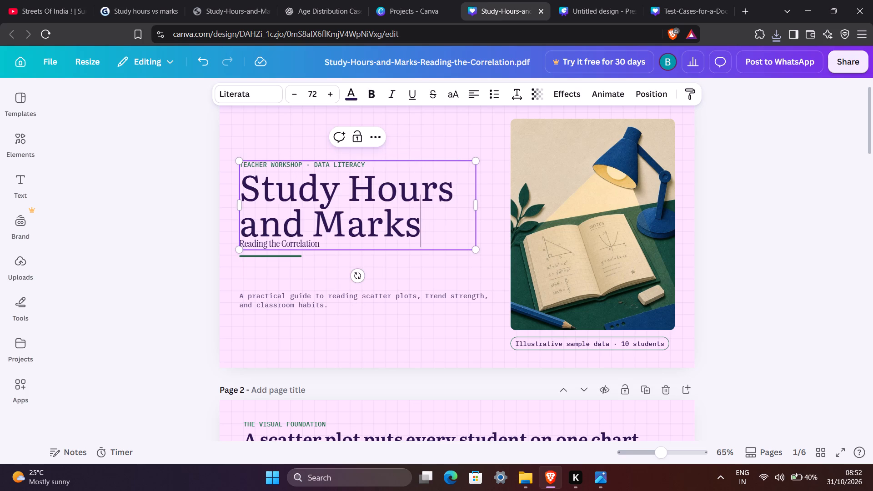
click(356, 204)
drag(351, 251, 350, 234)
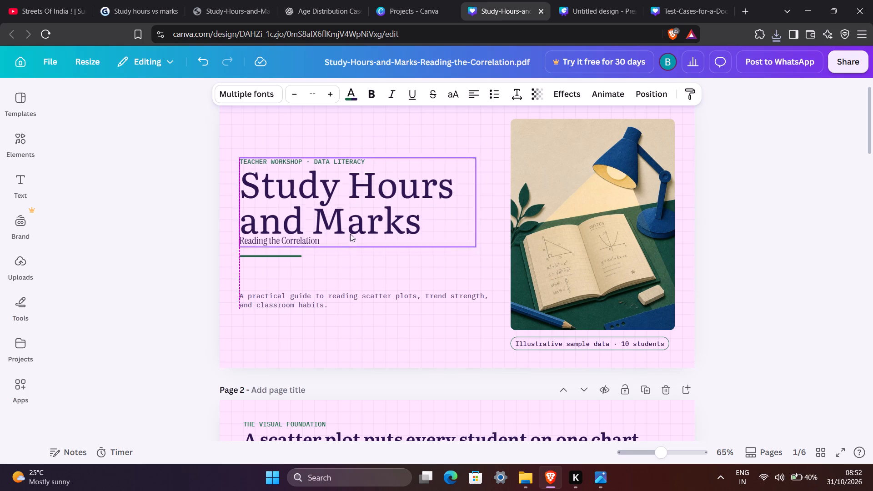
drag(350, 234, 348, 216)
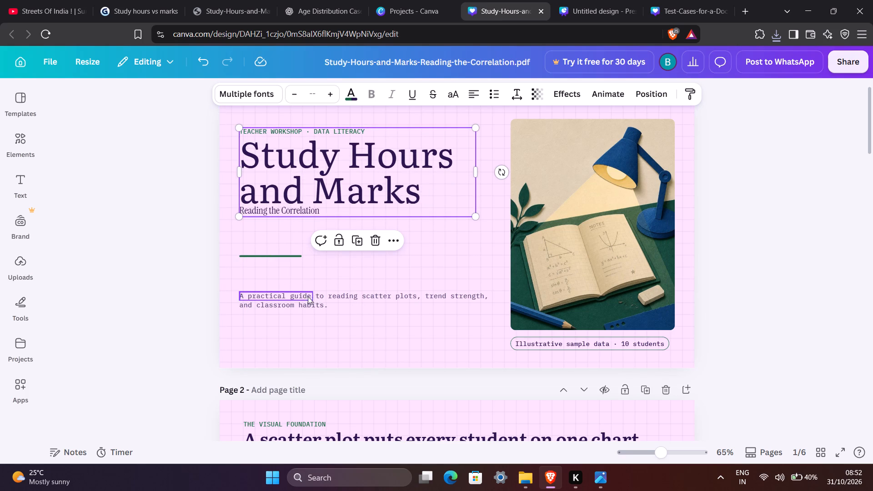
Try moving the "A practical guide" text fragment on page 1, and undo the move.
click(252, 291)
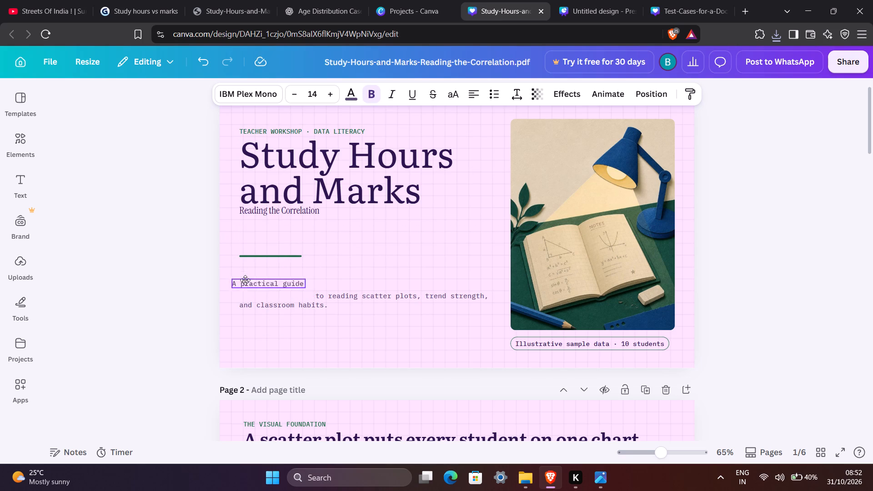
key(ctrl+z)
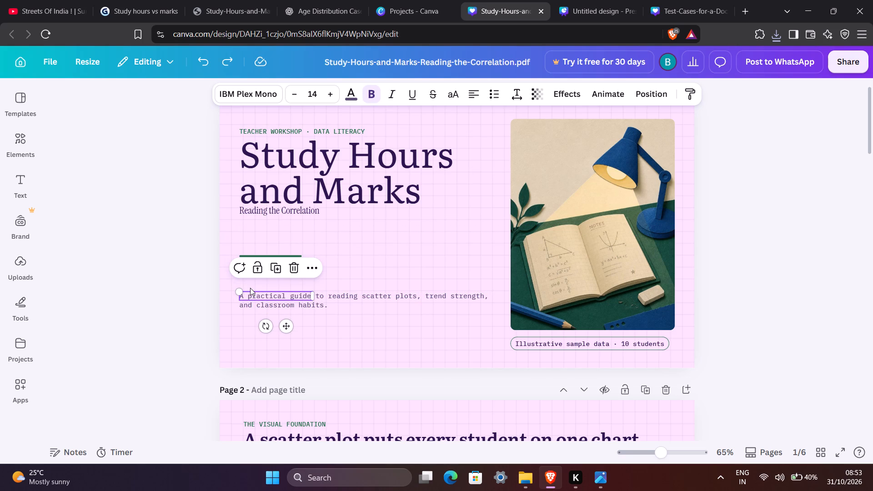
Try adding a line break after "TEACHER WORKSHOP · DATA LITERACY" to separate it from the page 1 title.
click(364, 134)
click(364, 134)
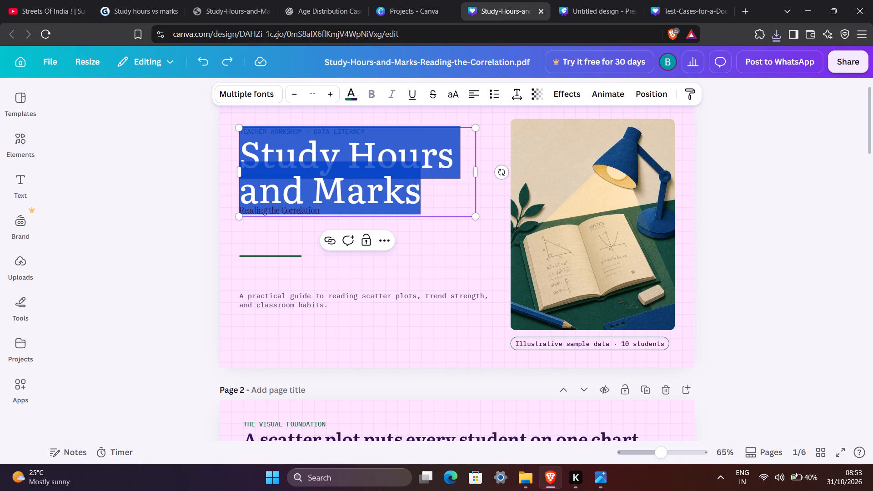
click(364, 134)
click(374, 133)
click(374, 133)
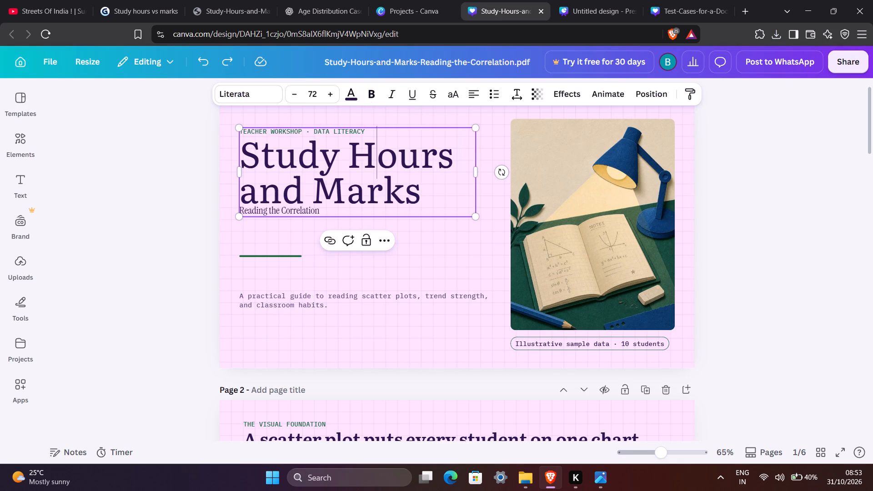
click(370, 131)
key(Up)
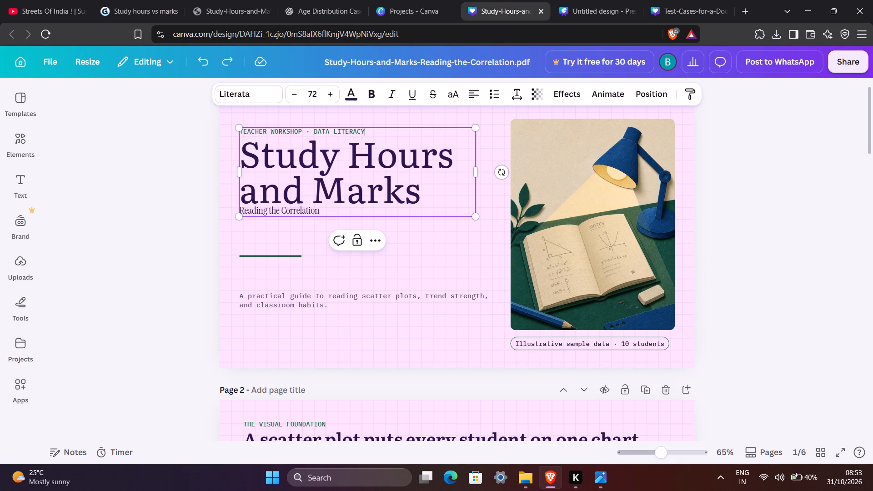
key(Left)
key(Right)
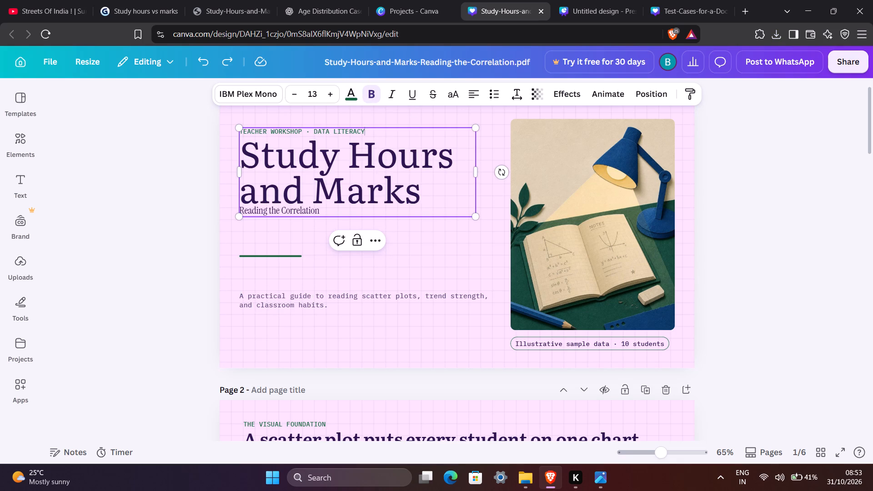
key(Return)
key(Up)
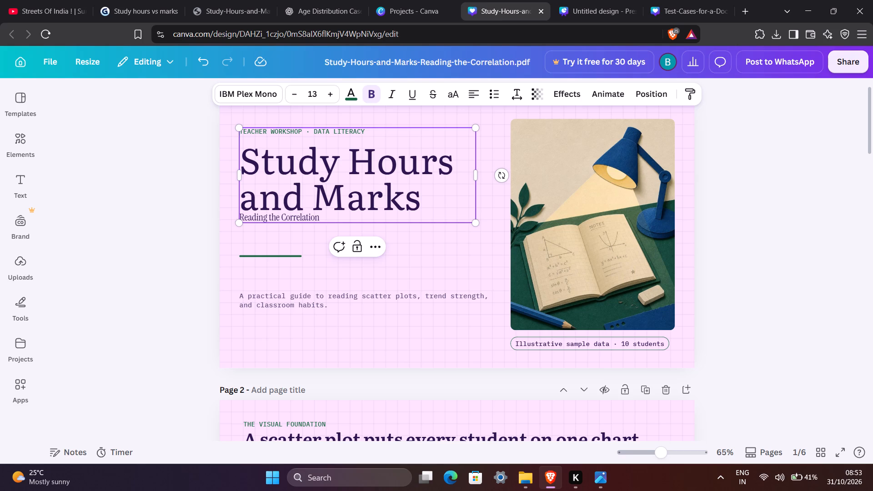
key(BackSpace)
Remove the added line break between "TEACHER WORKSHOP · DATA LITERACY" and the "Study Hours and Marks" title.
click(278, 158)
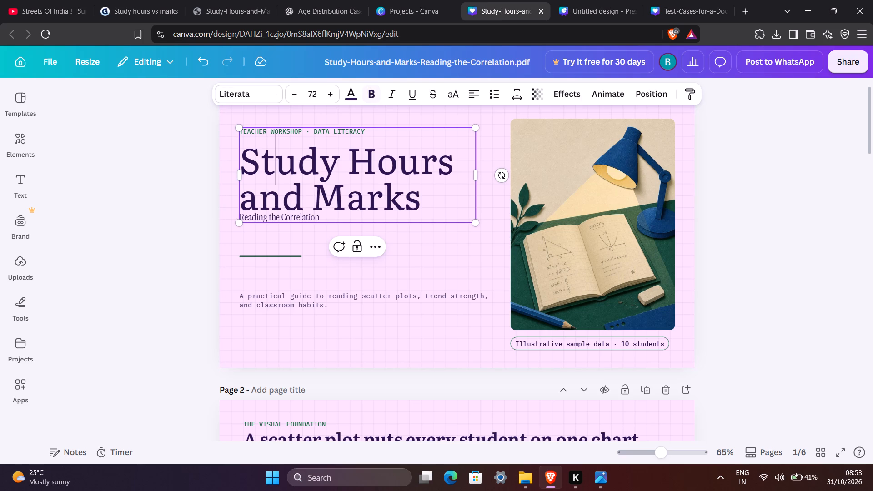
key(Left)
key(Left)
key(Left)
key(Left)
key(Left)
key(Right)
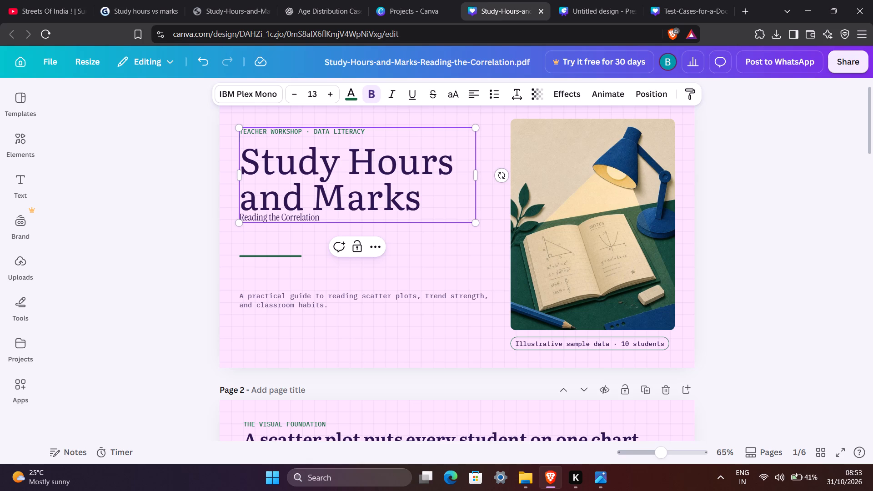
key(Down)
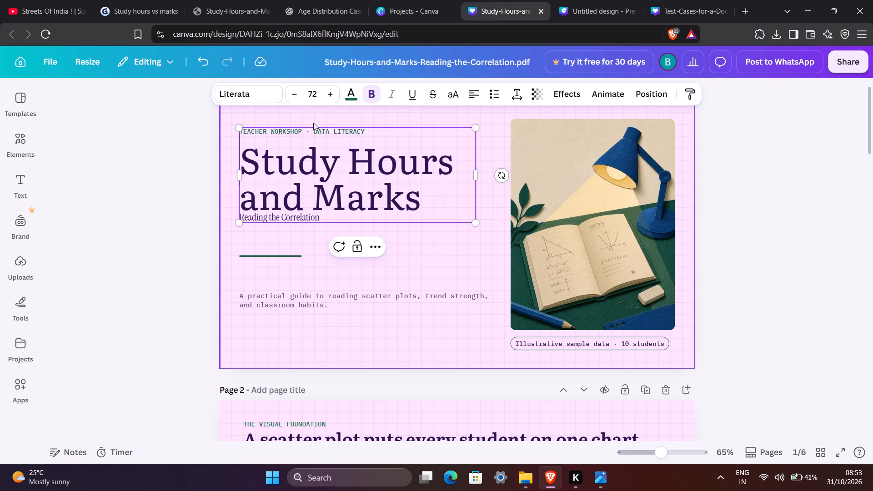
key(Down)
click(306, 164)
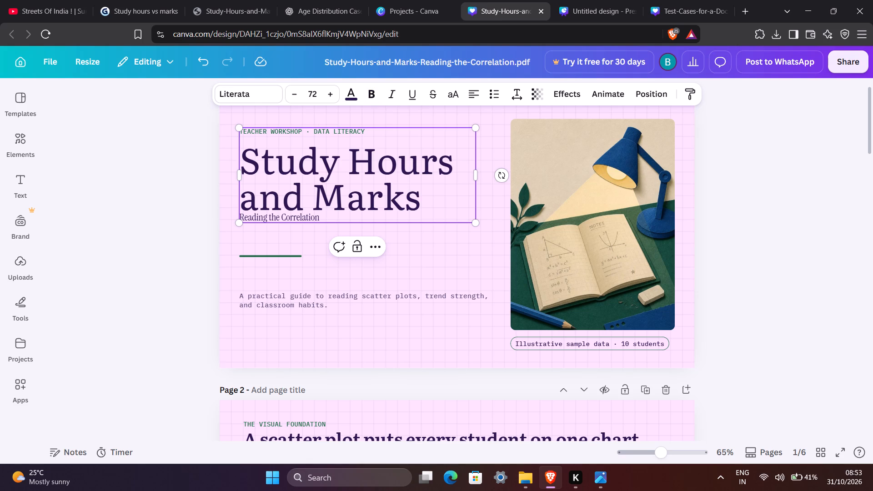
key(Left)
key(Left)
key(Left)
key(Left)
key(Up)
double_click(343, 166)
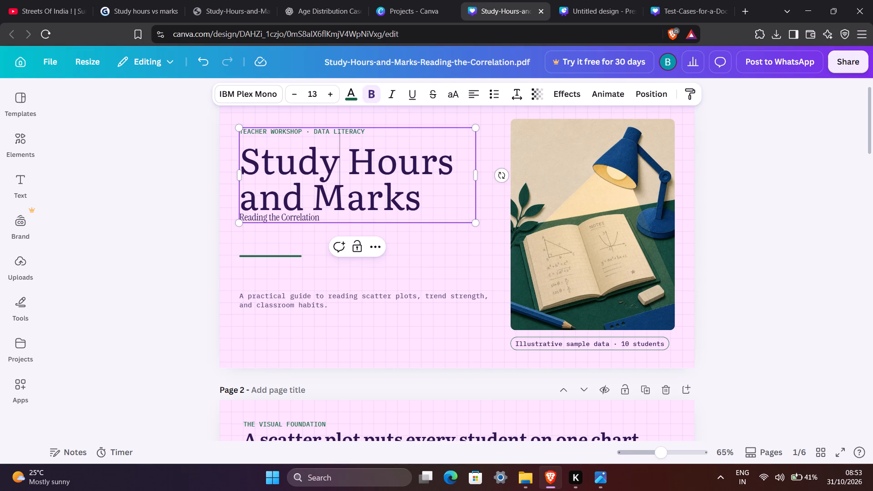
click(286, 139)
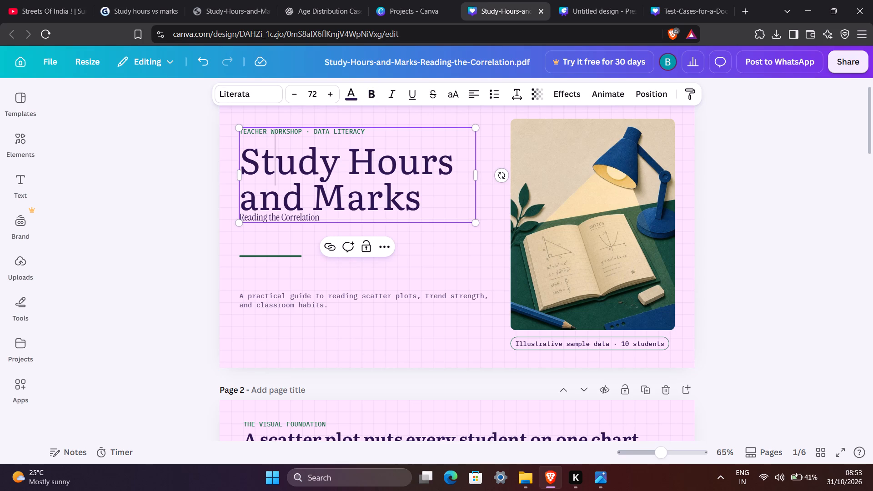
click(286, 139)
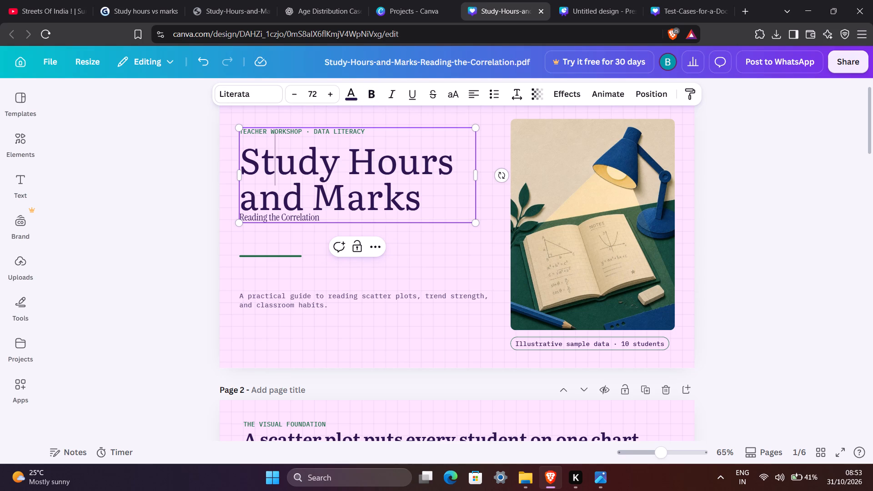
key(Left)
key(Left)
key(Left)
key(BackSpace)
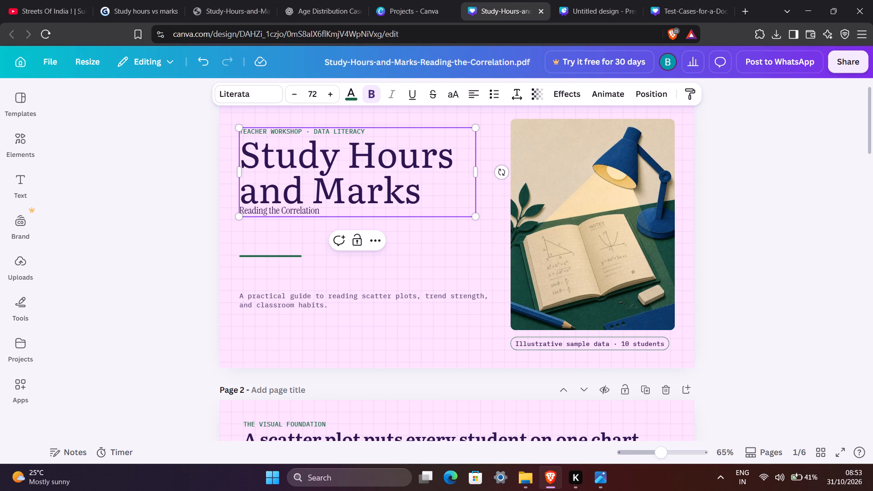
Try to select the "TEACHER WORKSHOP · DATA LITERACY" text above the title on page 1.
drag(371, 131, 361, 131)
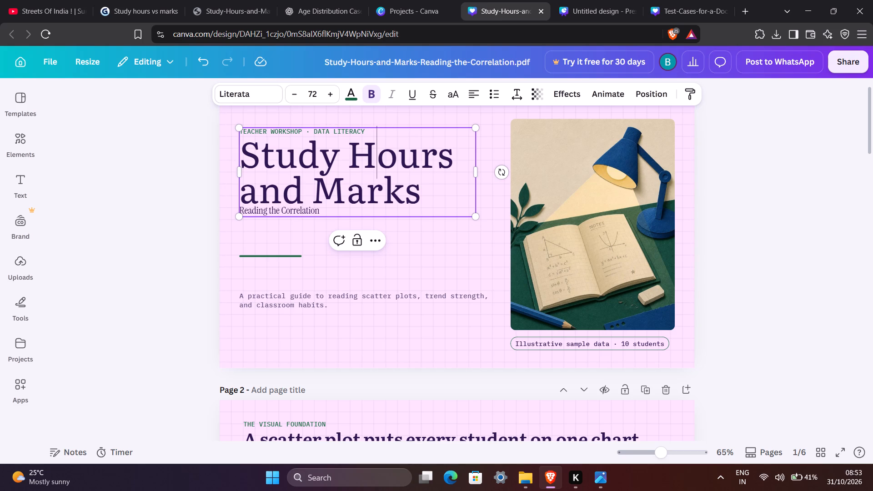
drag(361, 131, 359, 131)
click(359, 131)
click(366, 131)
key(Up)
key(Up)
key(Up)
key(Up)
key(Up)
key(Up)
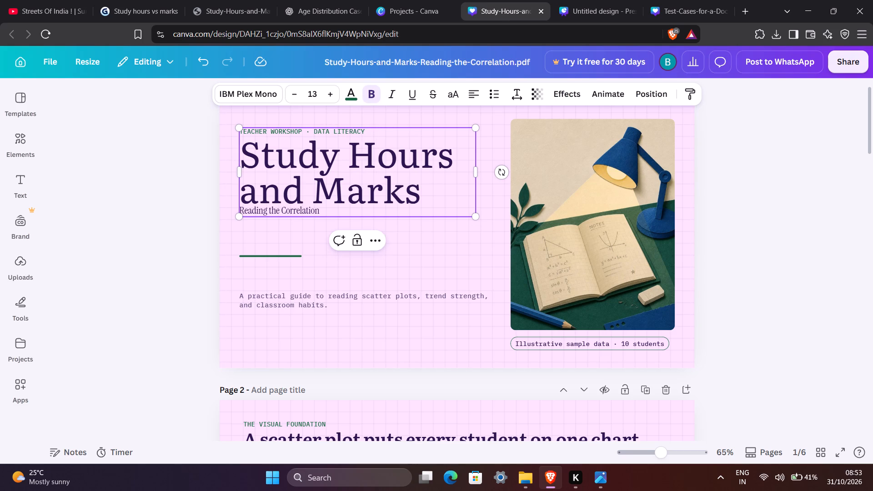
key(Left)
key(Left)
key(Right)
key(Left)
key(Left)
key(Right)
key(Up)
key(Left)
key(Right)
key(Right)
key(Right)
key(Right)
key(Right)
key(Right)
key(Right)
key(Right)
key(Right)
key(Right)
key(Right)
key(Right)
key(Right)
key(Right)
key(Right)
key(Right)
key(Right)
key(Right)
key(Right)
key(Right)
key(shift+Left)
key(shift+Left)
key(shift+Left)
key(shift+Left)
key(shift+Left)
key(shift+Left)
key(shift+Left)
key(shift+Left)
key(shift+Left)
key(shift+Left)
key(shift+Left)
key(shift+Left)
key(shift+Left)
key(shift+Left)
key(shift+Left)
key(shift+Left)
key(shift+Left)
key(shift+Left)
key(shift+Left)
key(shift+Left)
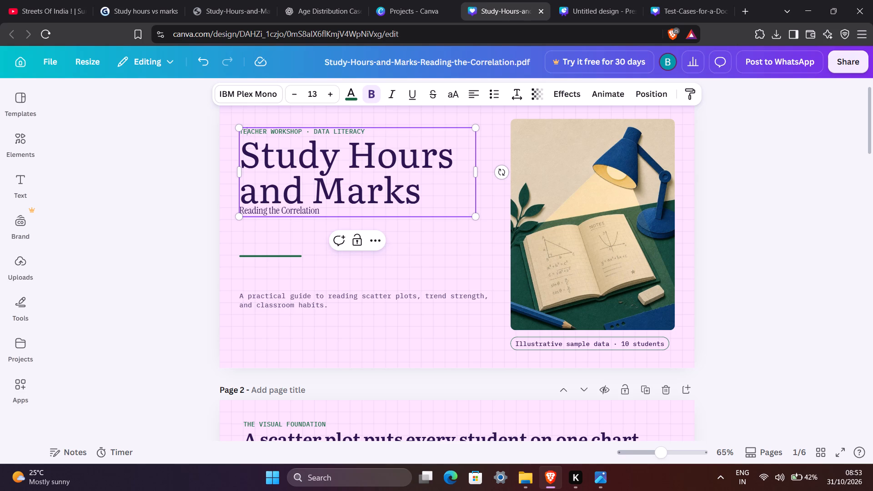
Increase the font size of the "TEACHER WORKSHOP · DATA LITERACY" line above the page 1 title to 17.
click(366, 131)
click(366, 131)
click(366, 131)
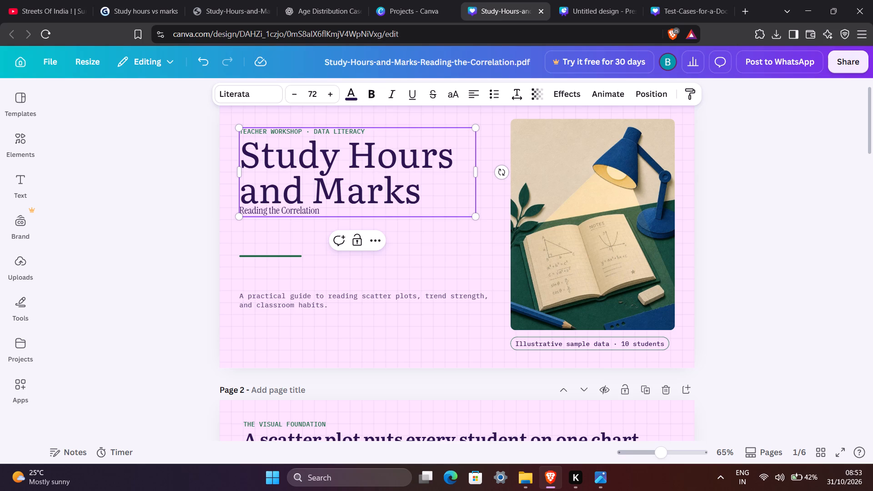
drag(366, 131, 241, 104)
click(301, 140)
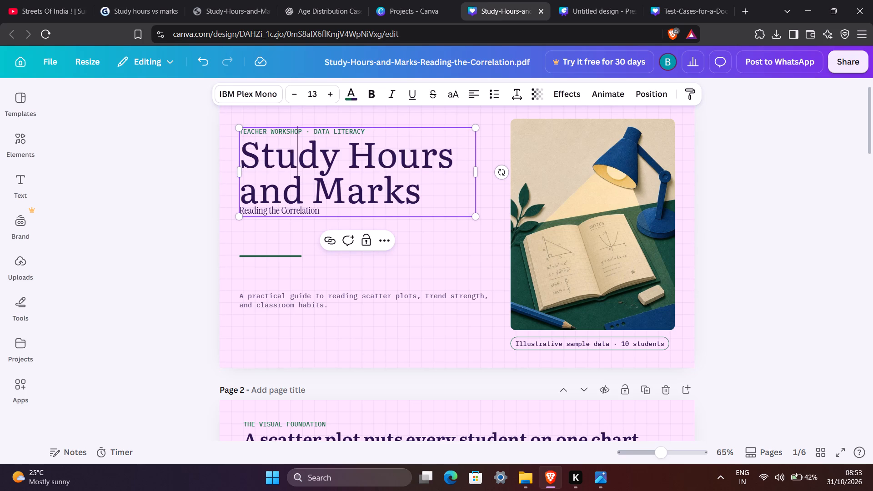
key(Up)
key(Right)
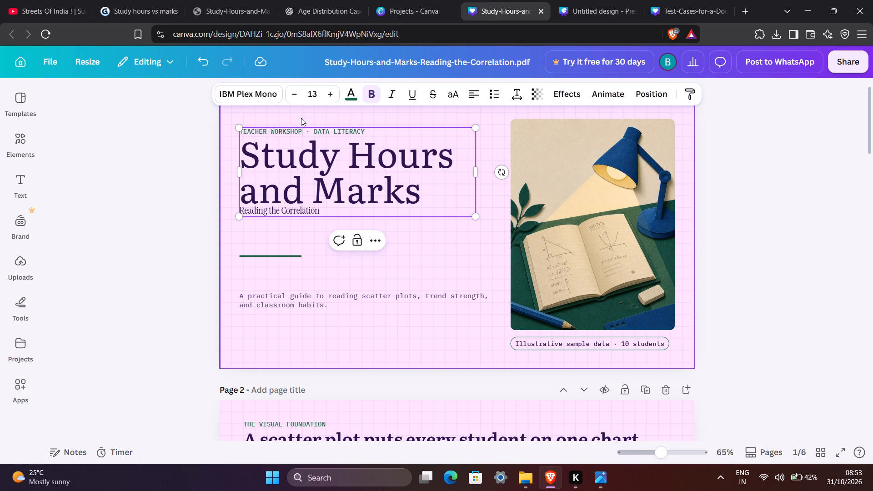
key(shift+Left)
key(shift+Left)
key(shift+Left)
key(shift+Left)
key(shift+Left)
key(shift+Left)
key(shift+Left)
key(shift+Left)
key(shift+Left)
key(shift+Left)
key(shift+Left)
key(shift+Left)
key(shift+Left)
key(shift+Left)
key(shift+Left)
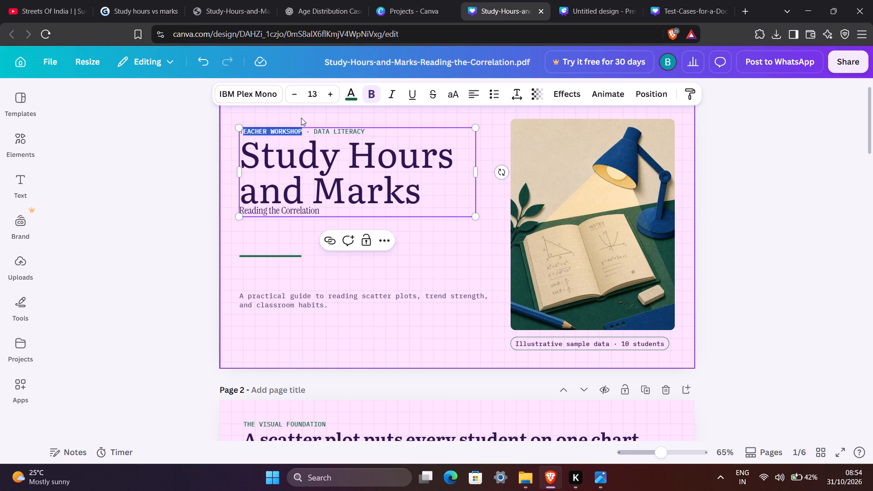
key(shift+Left)
click(329, 95)
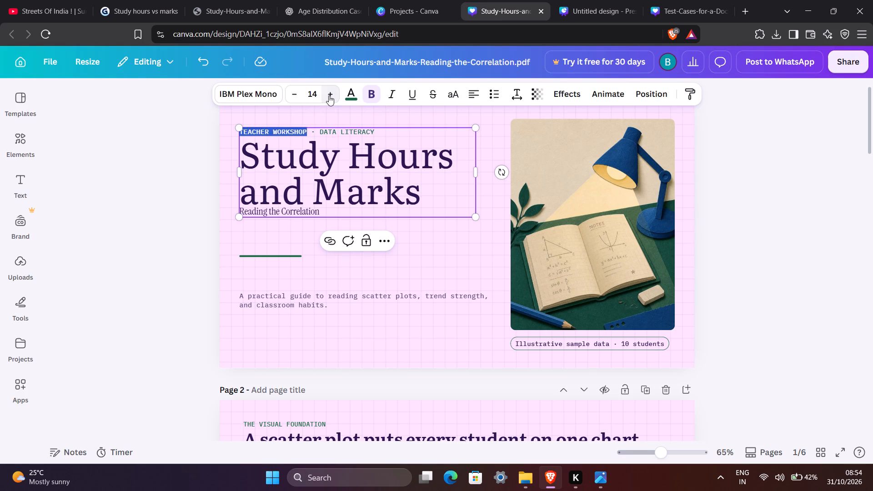
click(329, 95)
click(329, 95)
click(329, 95)
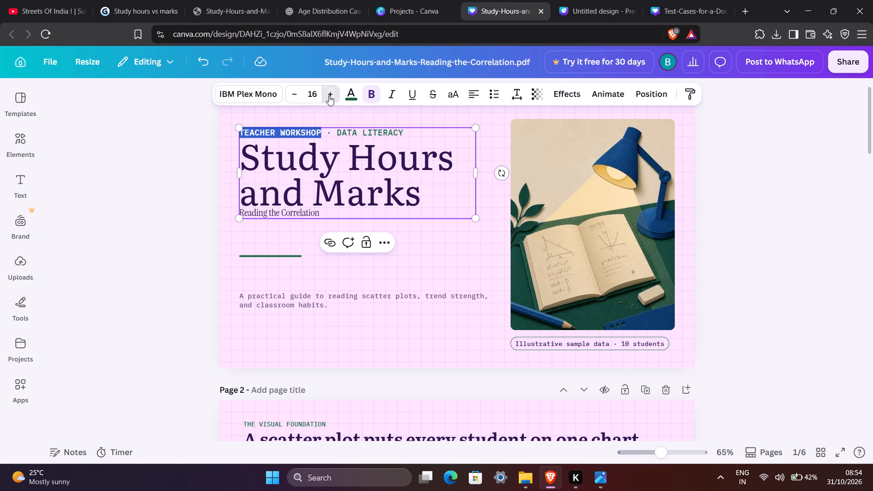
click(95, 248)
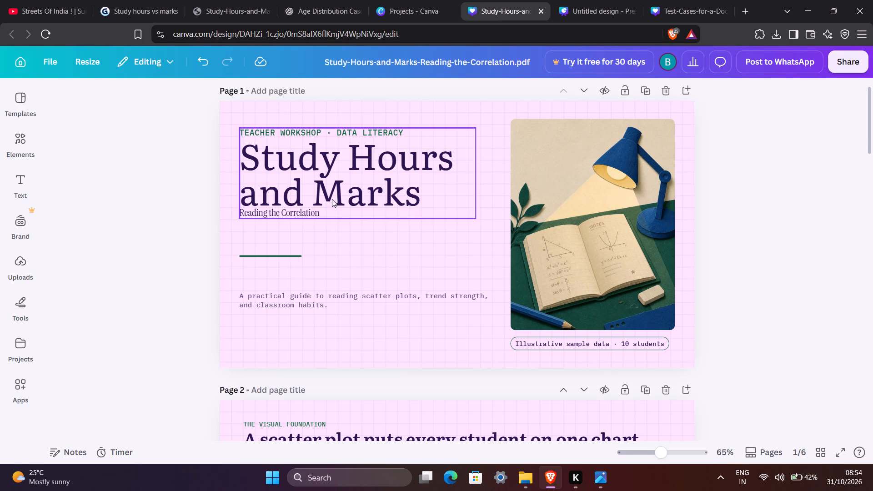
Insert two line breaks after "and Marks" in the page 1 title to space out "Reading the Correlation".
click(442, 182)
click(442, 182)
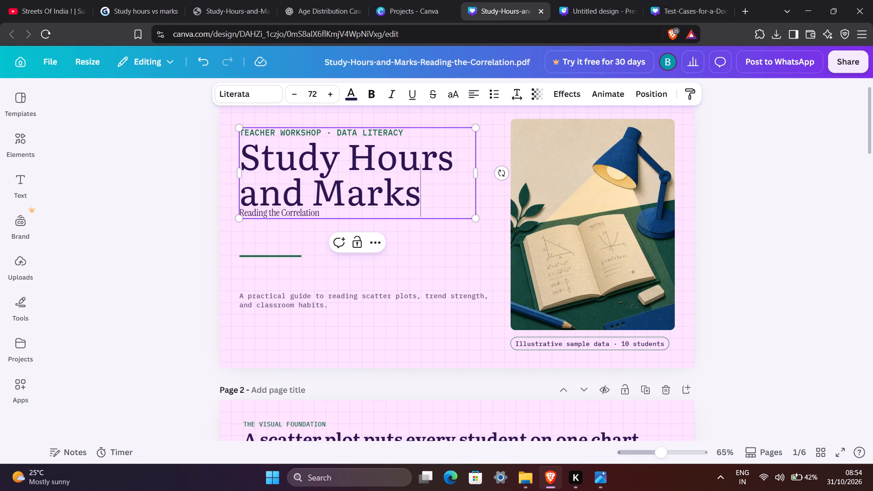
key(Return)
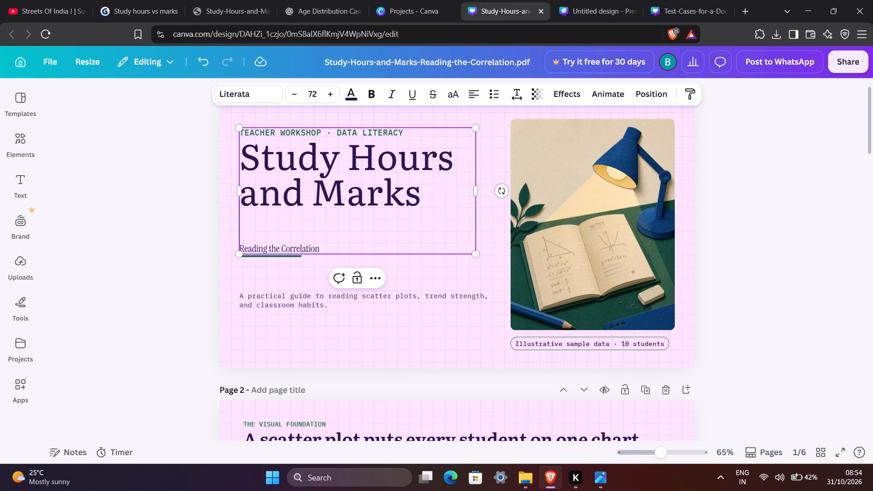
key(Return)
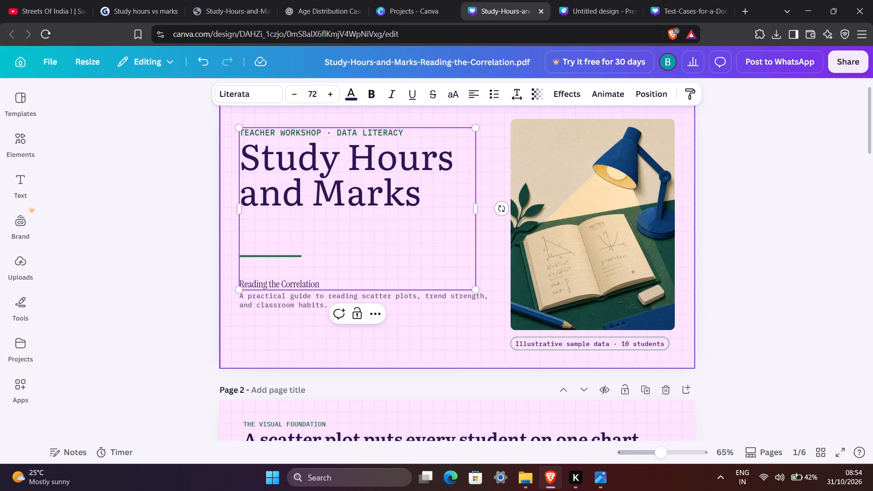
drag(328, 195, 326, 208)
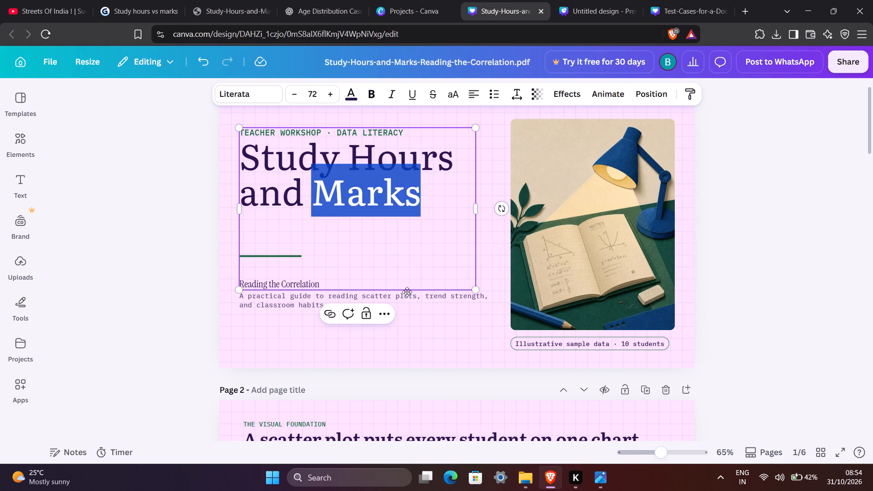
click(181, 246)
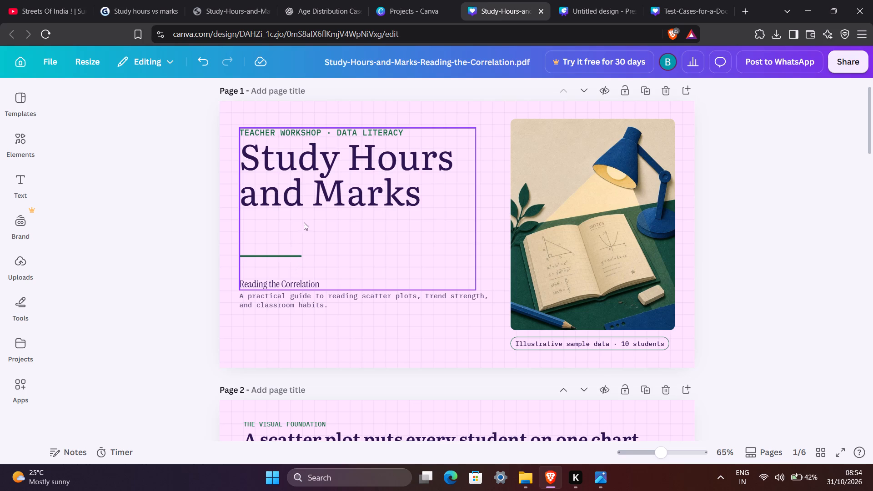
Delete the "and classroom habits." and "A practical guide" text fragments from page 1.
click(296, 304)
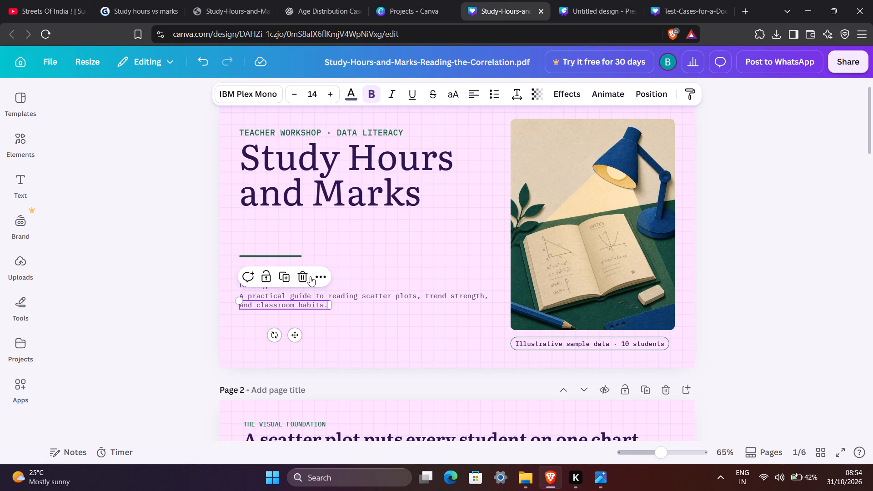
click(310, 276)
click(310, 294)
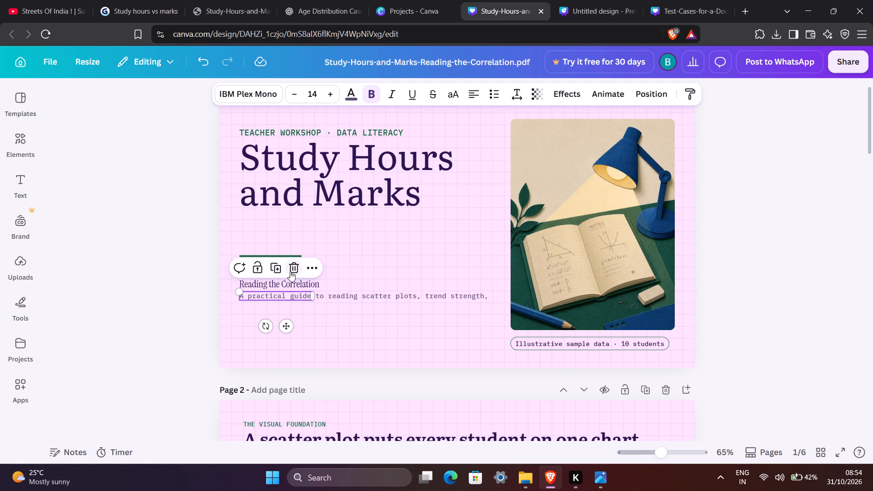
click(290, 271)
Delete the "Reading the Correlation" subtitle from the page 1 title text box.
click(290, 280)
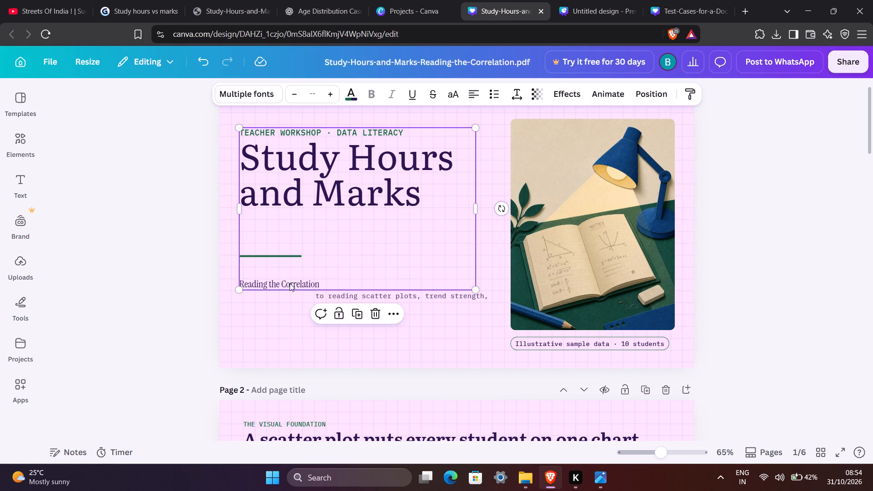
click(290, 283)
drag(324, 286, 238, 286)
key(BackSpace)
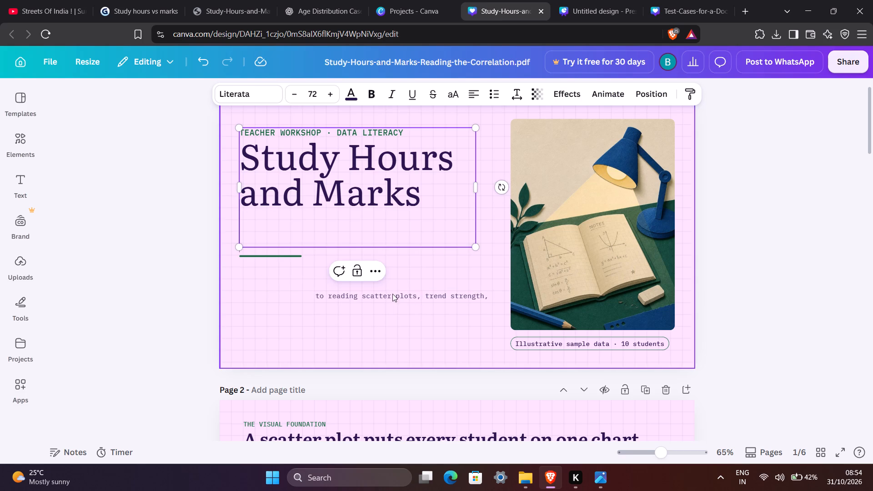
Delete the remaining description fragments "to reading scatter plots, trend strength," from page 1.
click(391, 294)
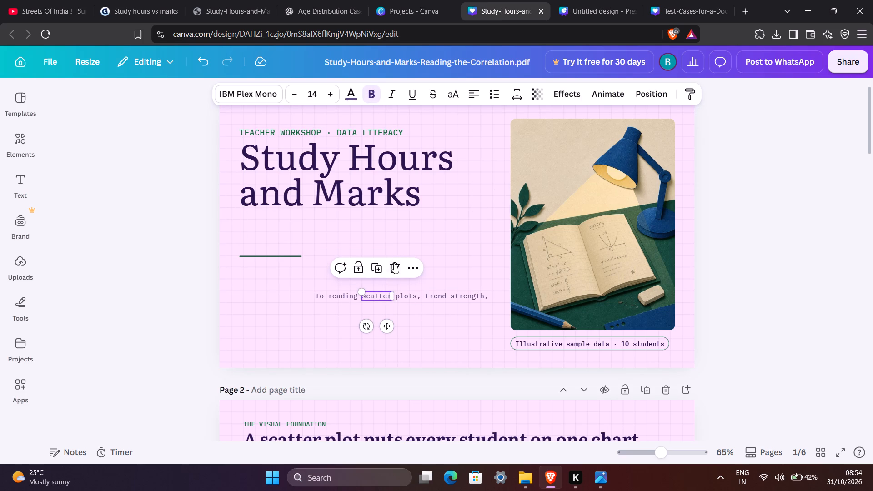
click(394, 266)
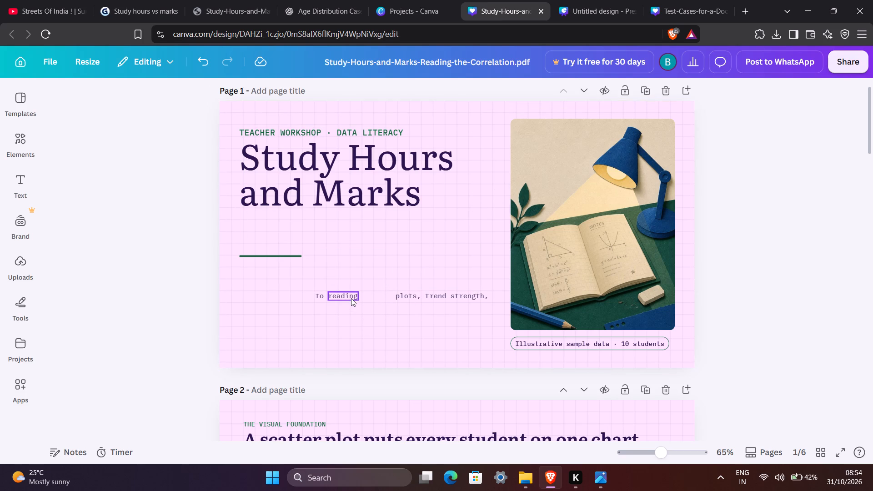
click(351, 298)
click(361, 263)
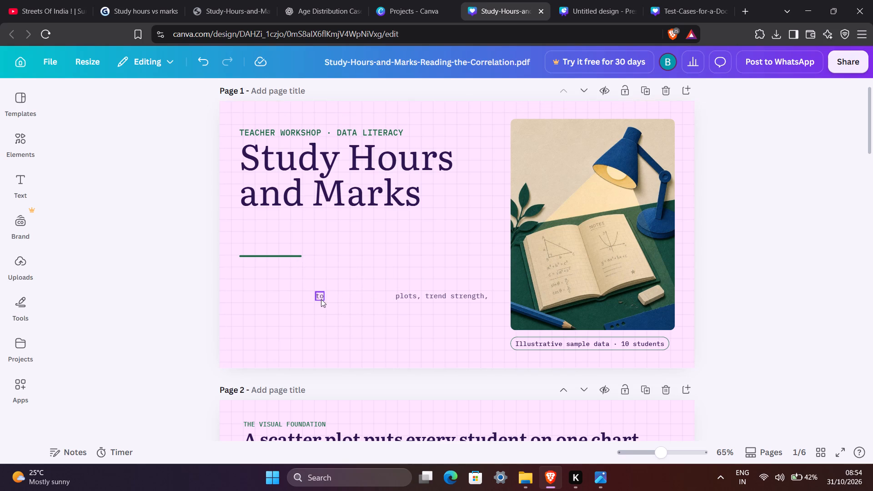
click(321, 299)
click(335, 273)
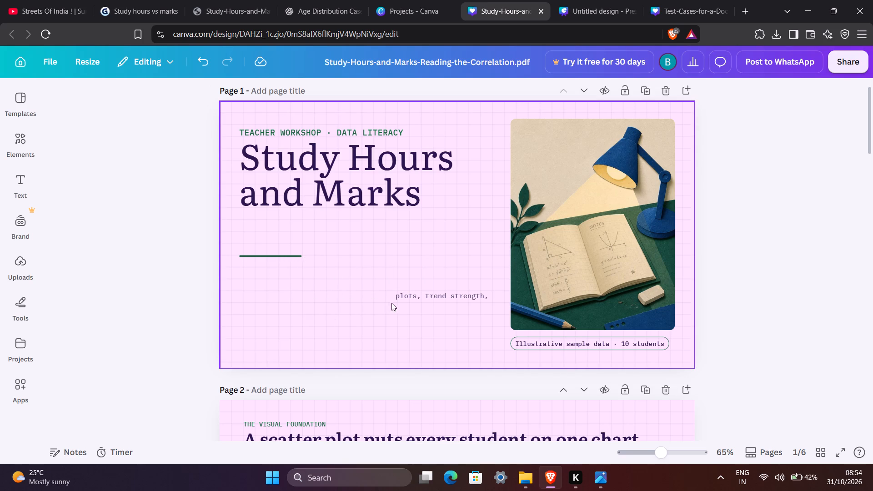
click(405, 298)
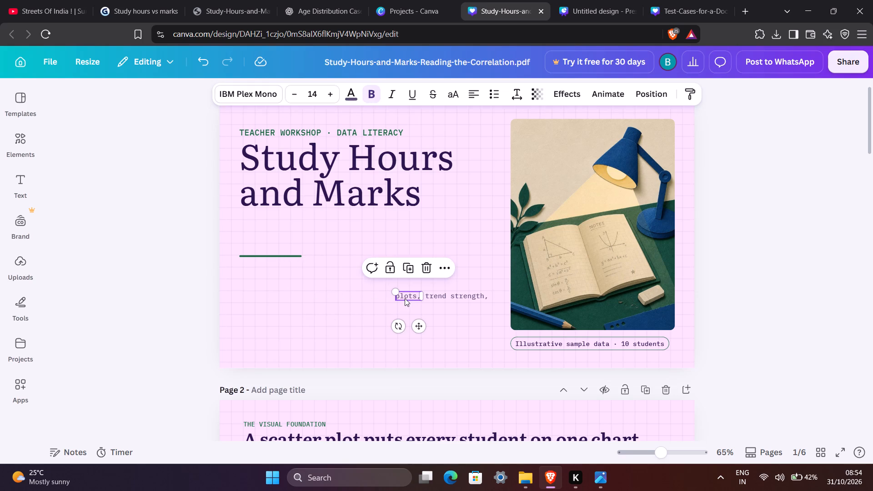
key(Delete)
click(431, 295)
key(Delete)
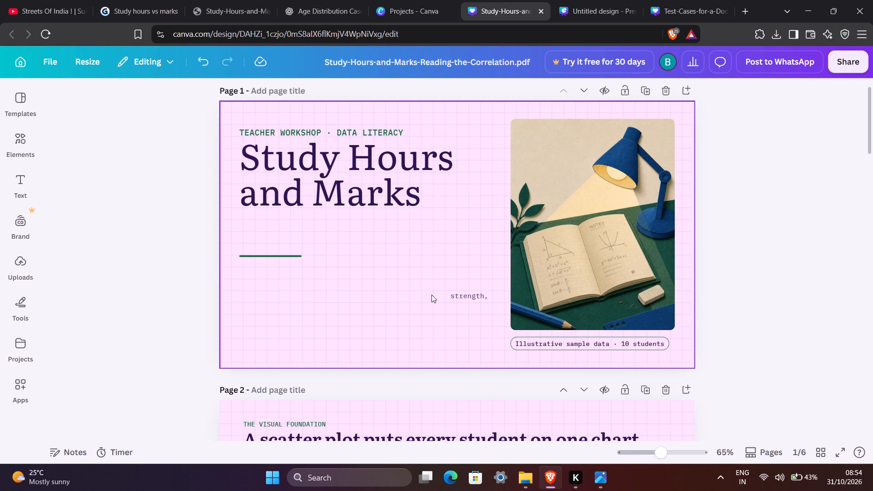
click(458, 298)
key(Delete)
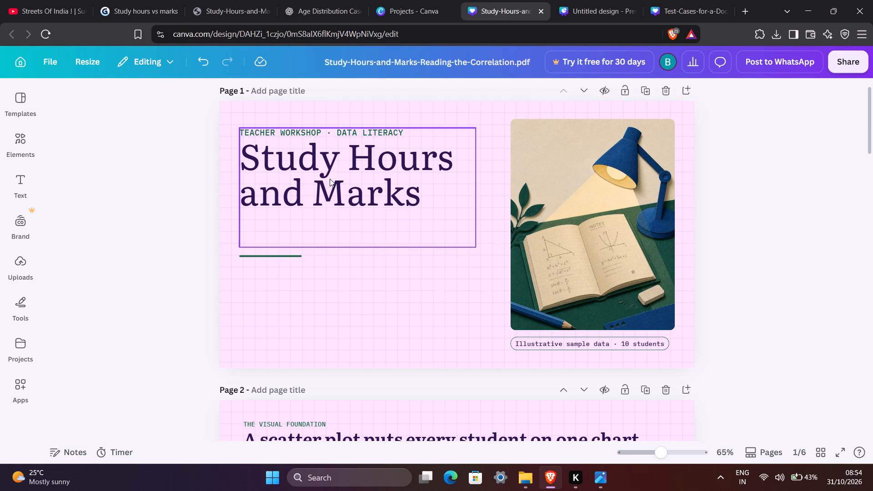
Move the page 1 title text box down slightly, bringing the title closer to the green line.
drag(330, 179, 331, 200)
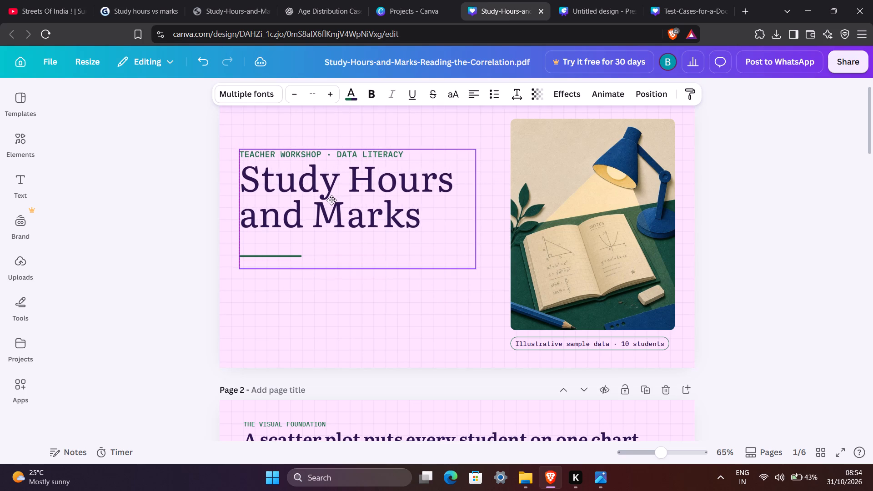
drag(331, 200, 332, 205)
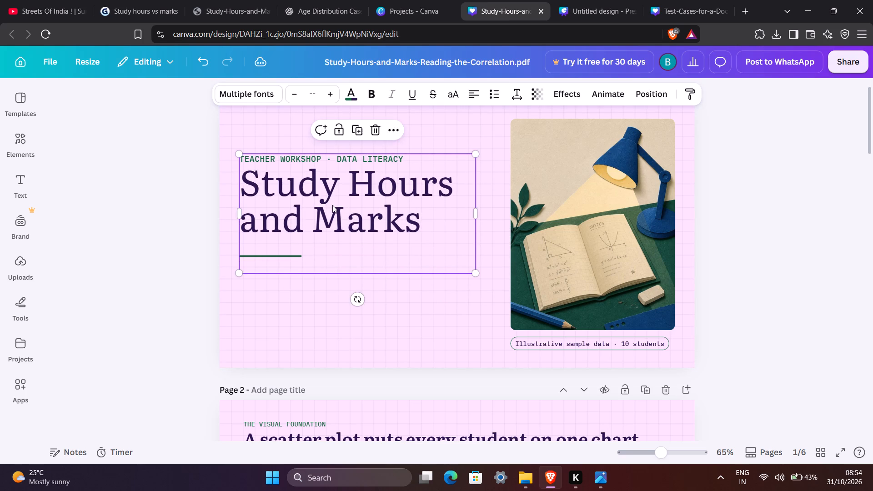
click(376, 309)
double_click(345, 218)
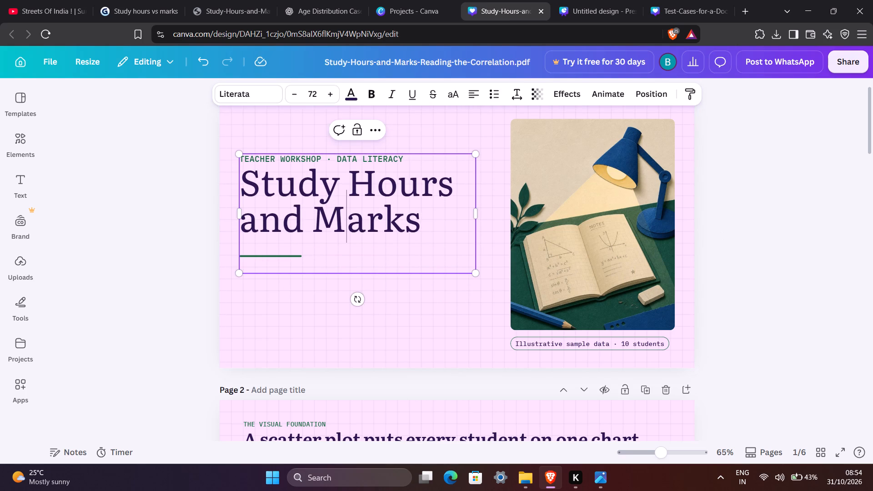
click(354, 210)
click(141, 264)
Duplicate the page 1 title text box and place the copy below the green line, slightly right of the original.
click(260, 241)
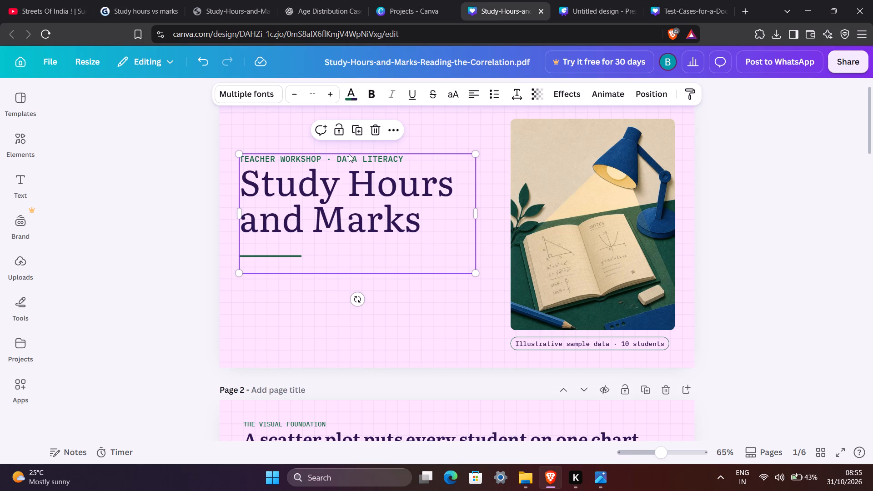
click(363, 130)
drag(369, 215, 409, 293)
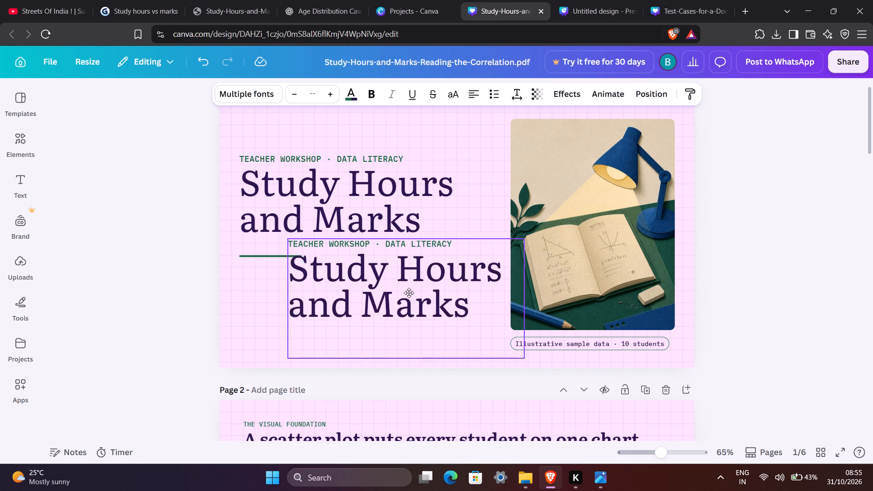
drag(409, 293, 406, 312)
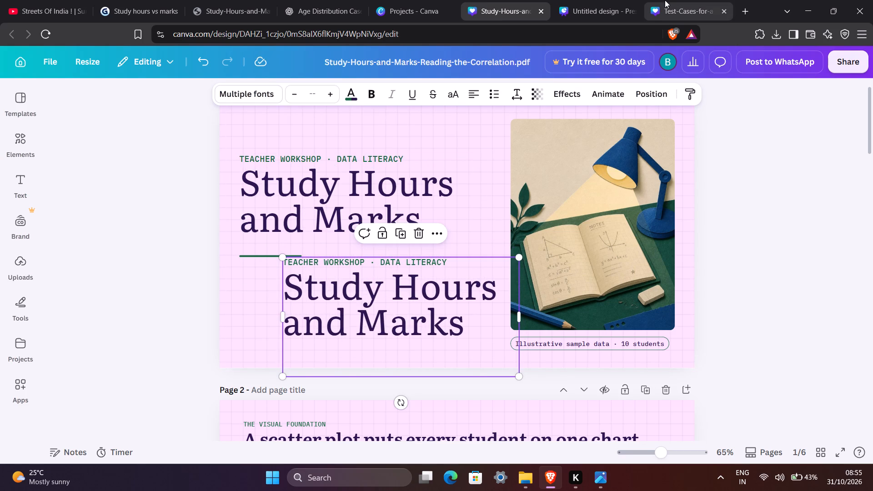
Copy the name, class and roll number text from page 1 of the Test Cases for a Doctor Appointment Booking System design.
click(665, 0)
scroll(539, 150, up, 13)
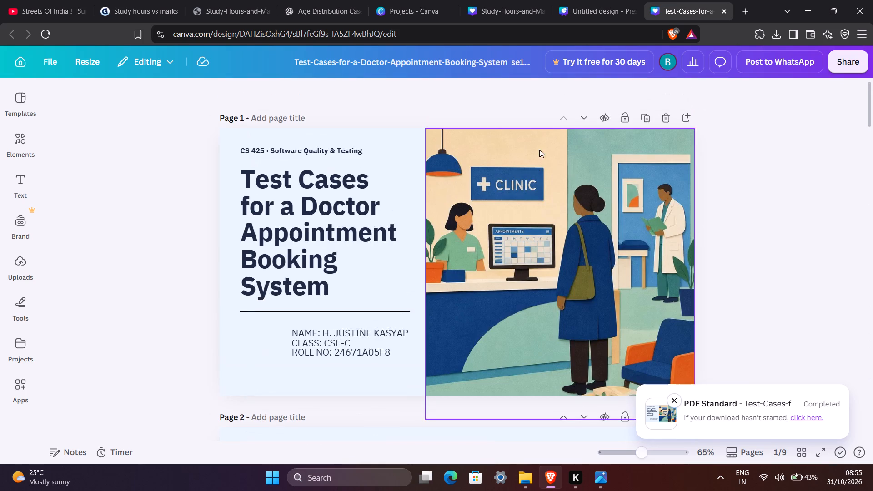
click(374, 343)
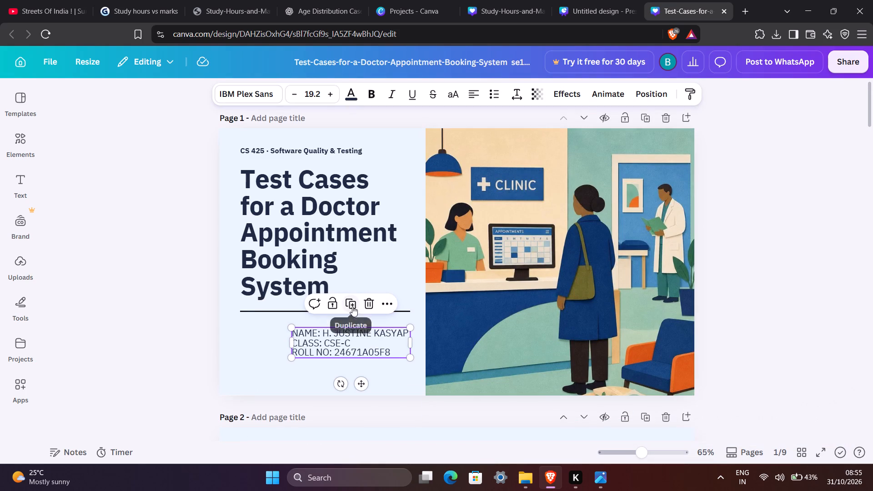
key(shift+Up)
key(shift+Up)
key(shift+Up)
click(394, 348)
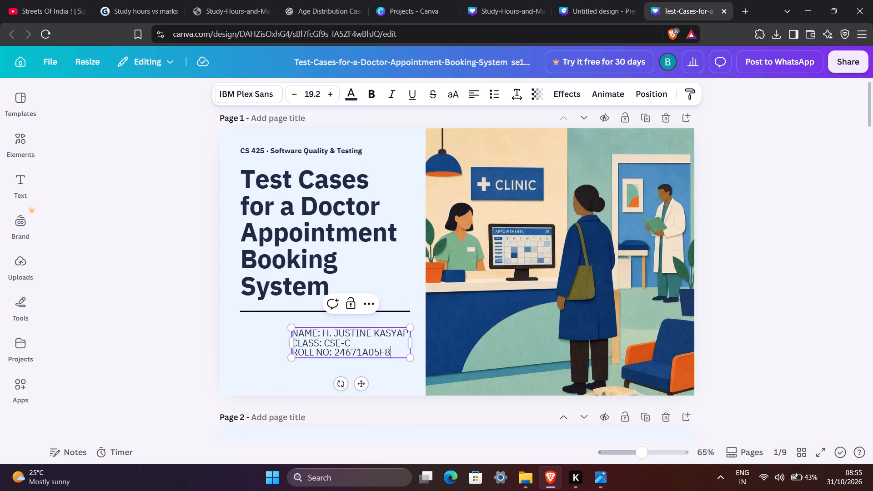
click(394, 348)
key(shift+Up)
key(shift+Up)
key(shift+Up)
key(shift+Up)
key(shift+Up)
key(shift+Up)
key(shift+Up)
key(shift+Up)
key(shift+Up)
key(shift+Up)
key(shift+Up)
key(shift+Up)
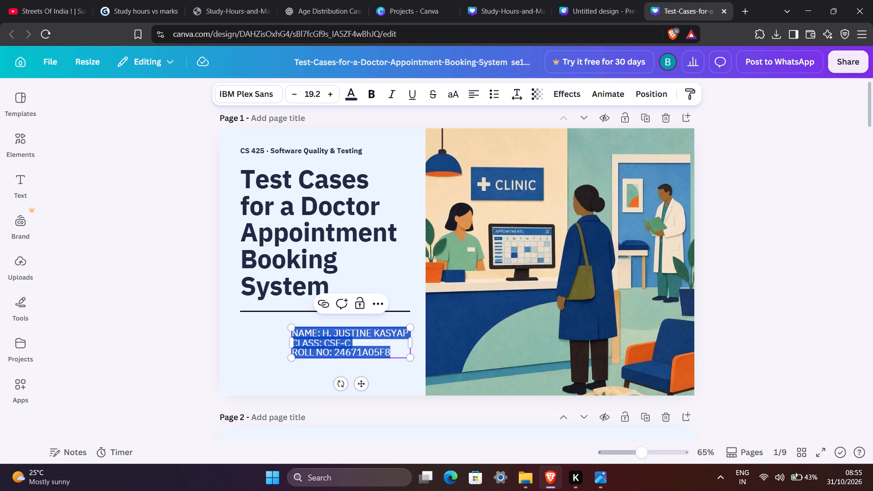
key(ctrl+c)
Return to the Study Hours and Marks deck and replace the duplicated title text on page 1 with the copied student details.
click(421, 0)
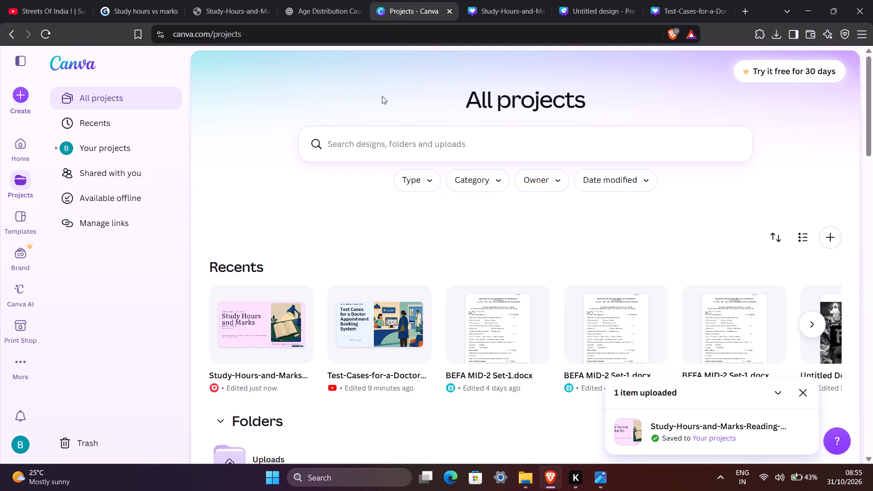
click(511, 0)
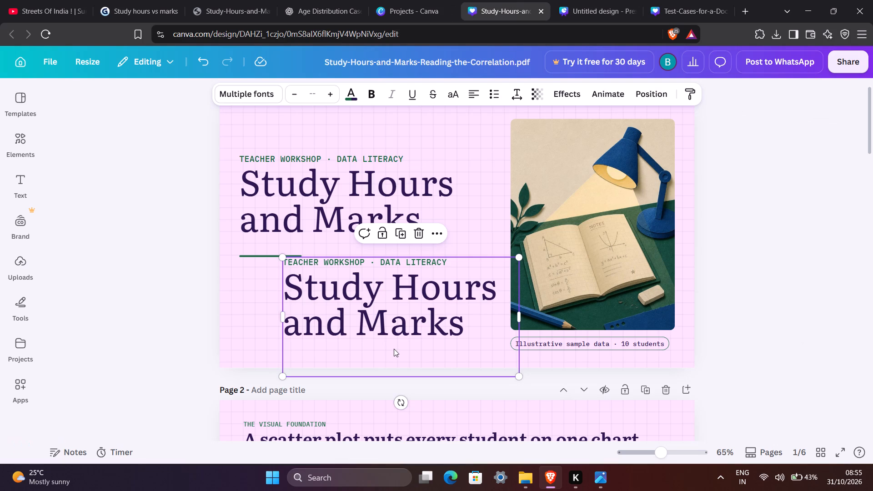
click(394, 349)
click(394, 349)
key(ctrl+v)
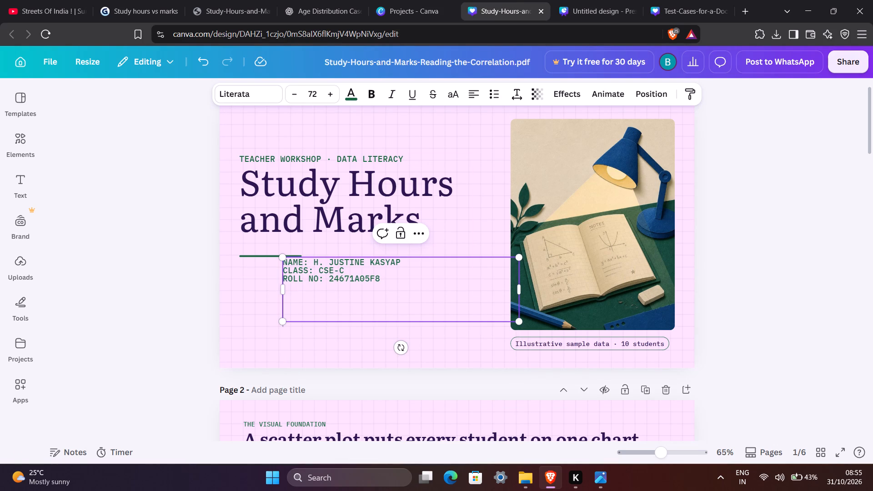
Enlarge the student details text box on page 1 slightly, scaling it to a font size of about 82.8.
drag(418, 301, 475, 338)
click(415, 290)
drag(517, 323, 548, 348)
drag(434, 313, 456, 326)
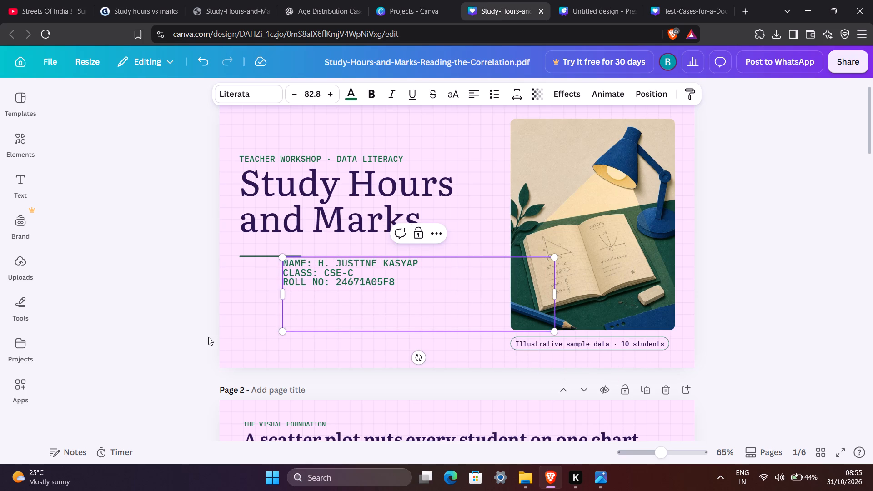
click(208, 337)
Move the student details down and to the right, so the name line ends level with the title text box's right edge.
drag(357, 268, 408, 285)
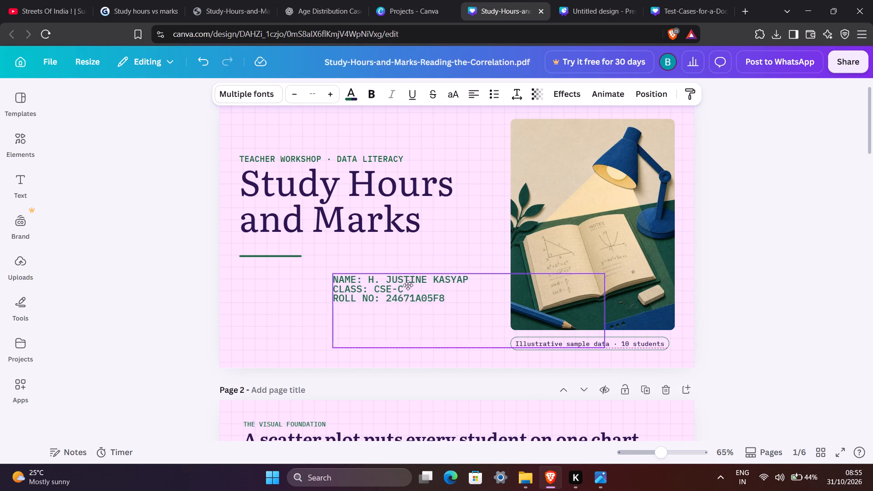
drag(408, 285, 413, 284)
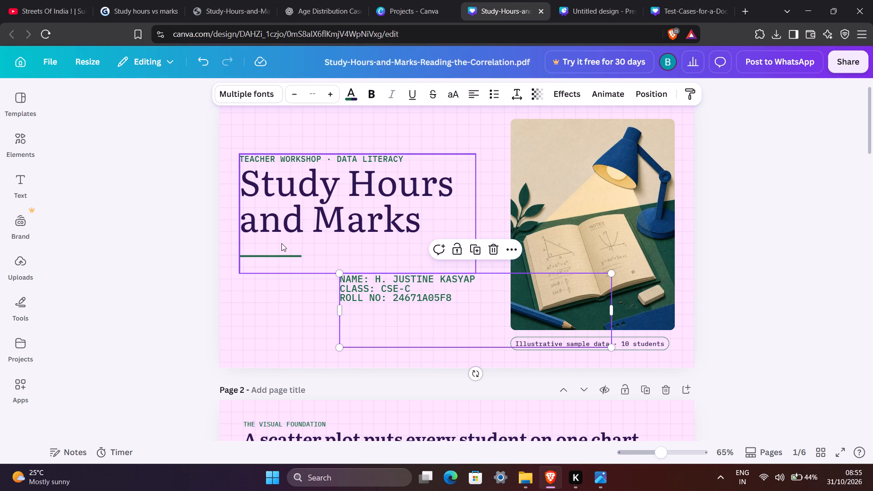
Move the page 1 title up off the green line and enlarge the line to more than twice its length.
click(277, 254)
click(277, 254)
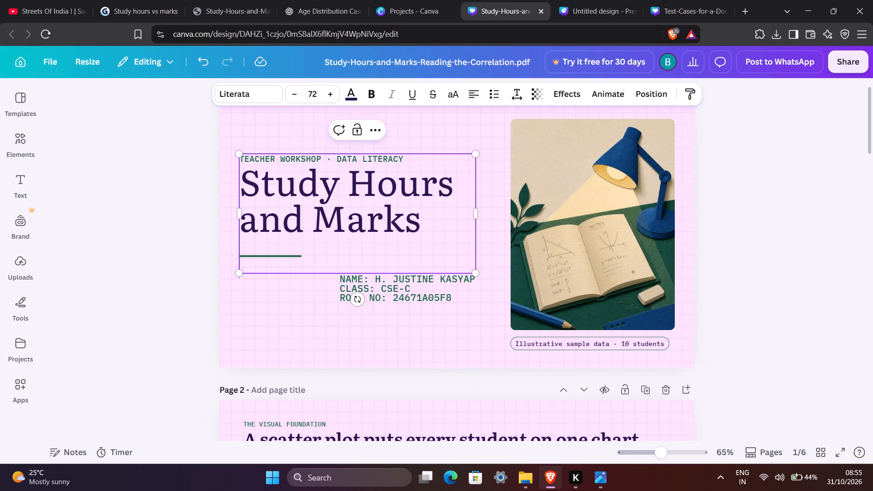
click(208, 272)
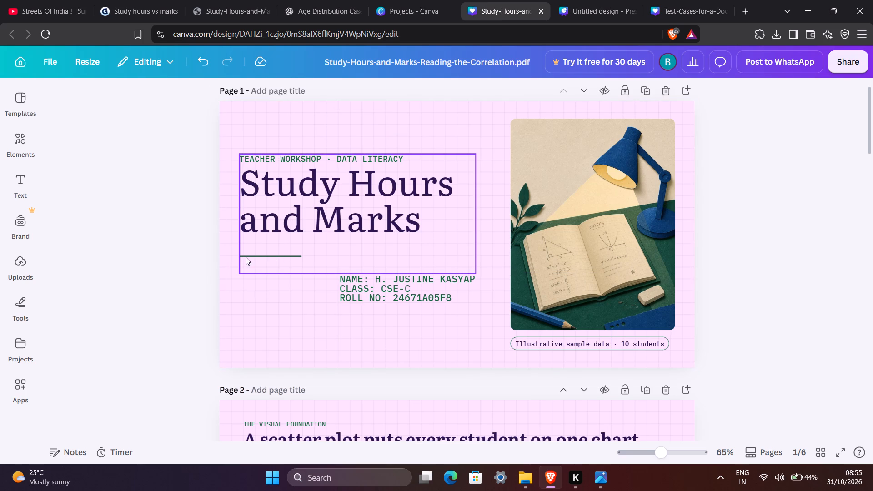
drag(304, 209, 310, 169)
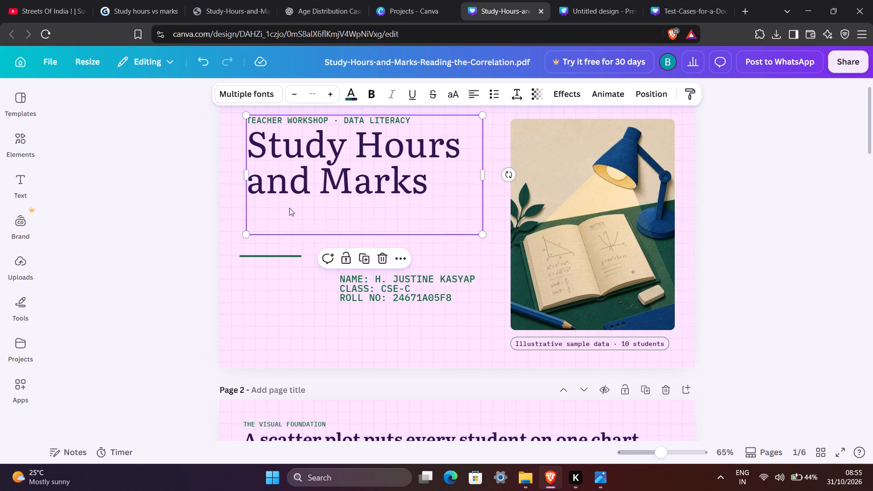
click(289, 256)
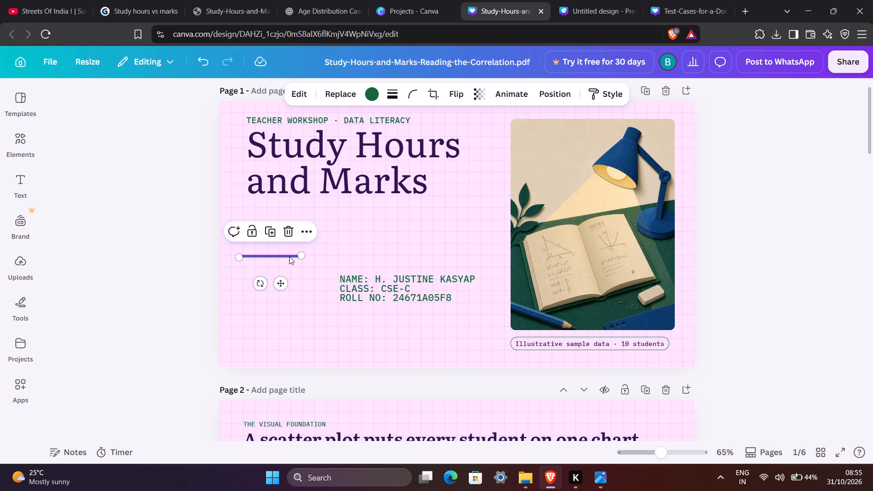
drag(303, 253, 368, 258)
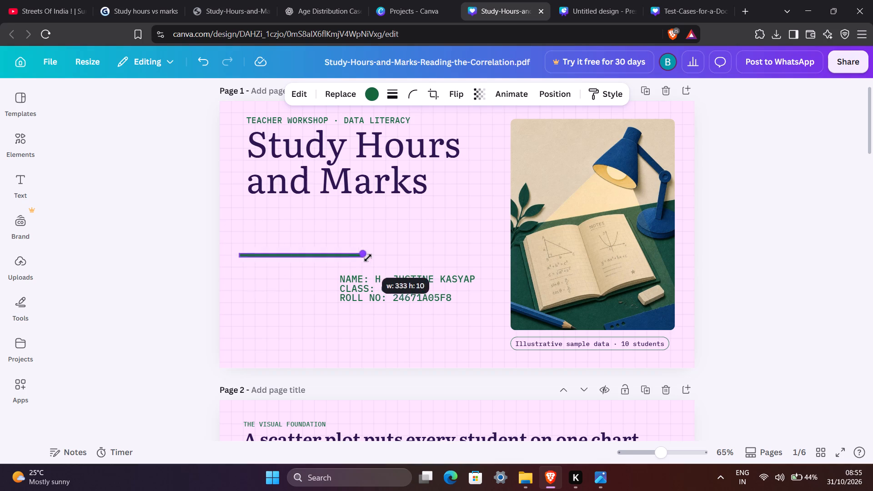
drag(368, 258, 407, 269)
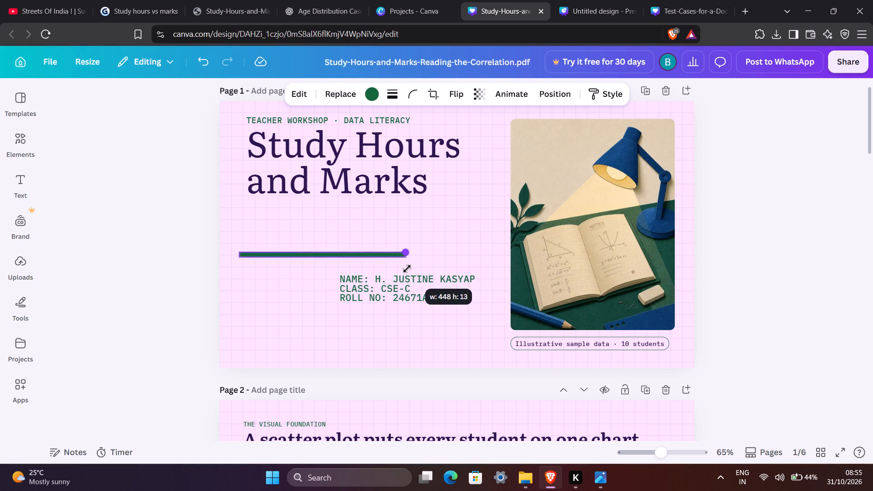
drag(407, 269, 390, 271)
click(103, 243)
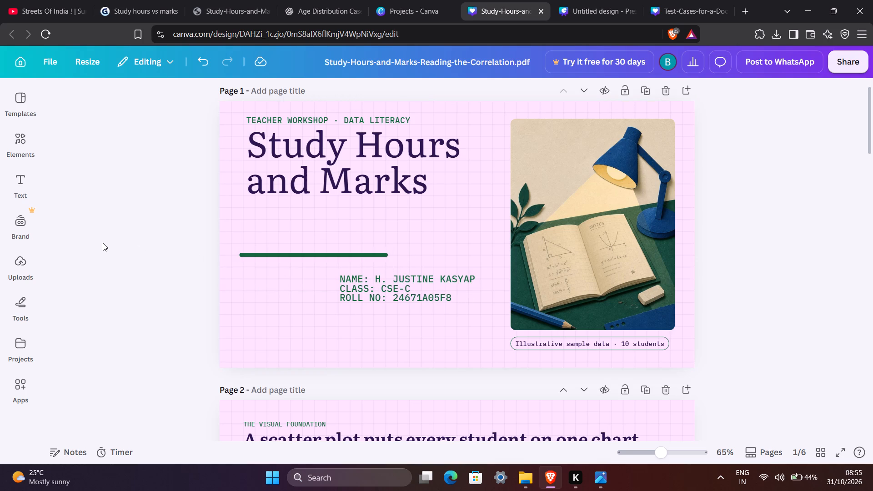
Move the page 1 title back down above the enlarged green line, aligned with the line's left end.
drag(352, 189, 340, 233)
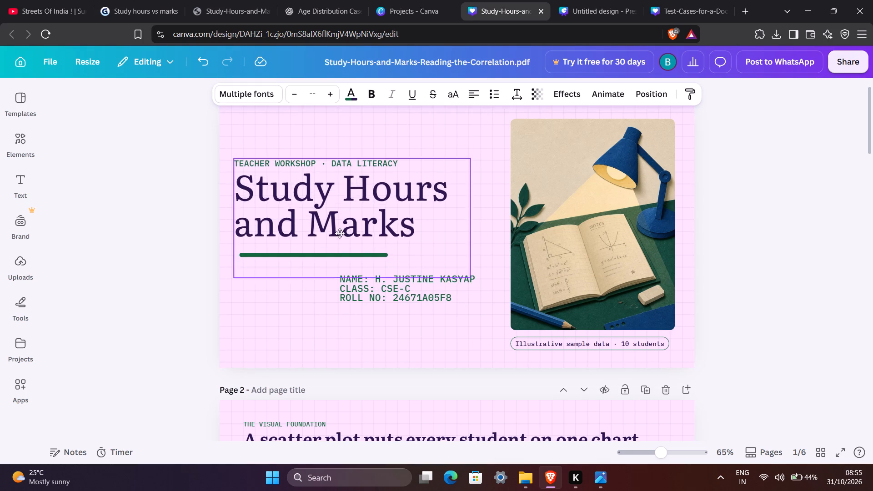
drag(340, 233, 346, 224)
click(128, 252)
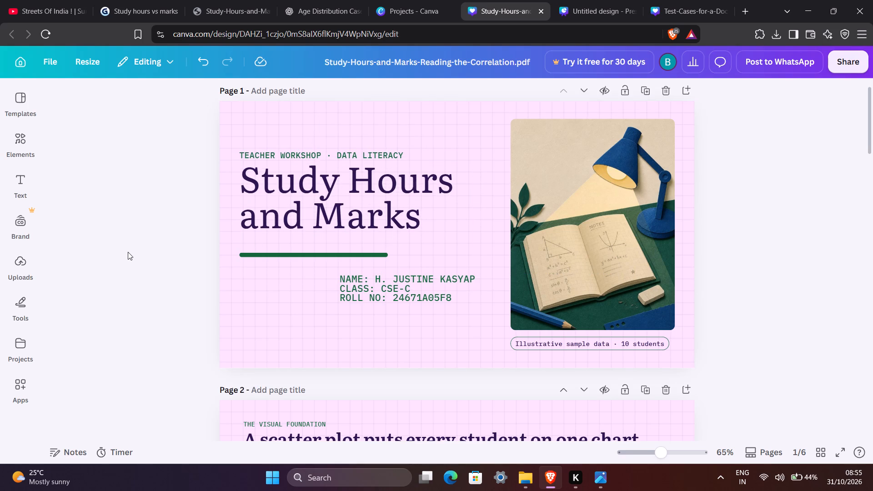
Move the student details on page 1 slightly further down below the green line, keeping their horizontal alignment.
drag(375, 281, 376, 291)
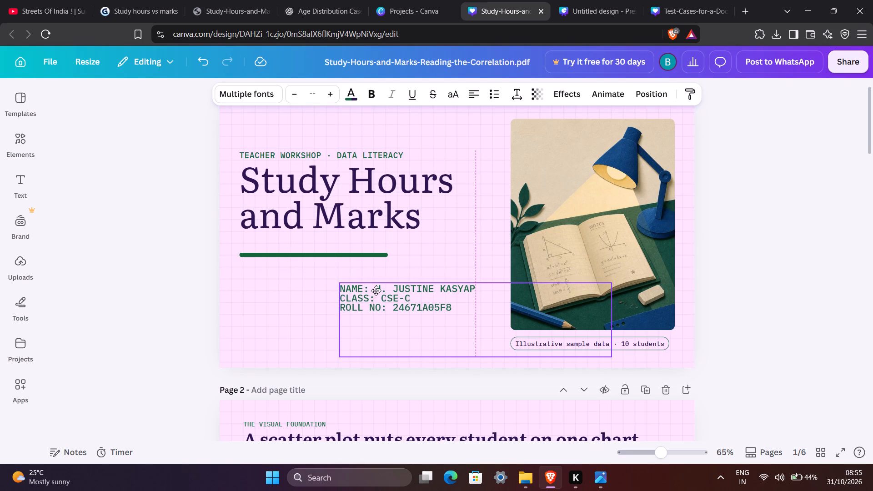
drag(376, 291, 378, 287)
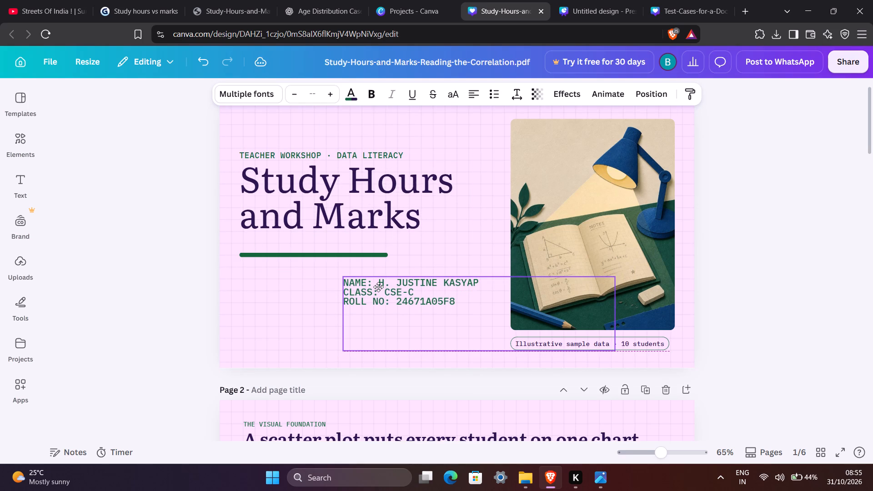
drag(378, 287, 375, 287)
click(76, 256)
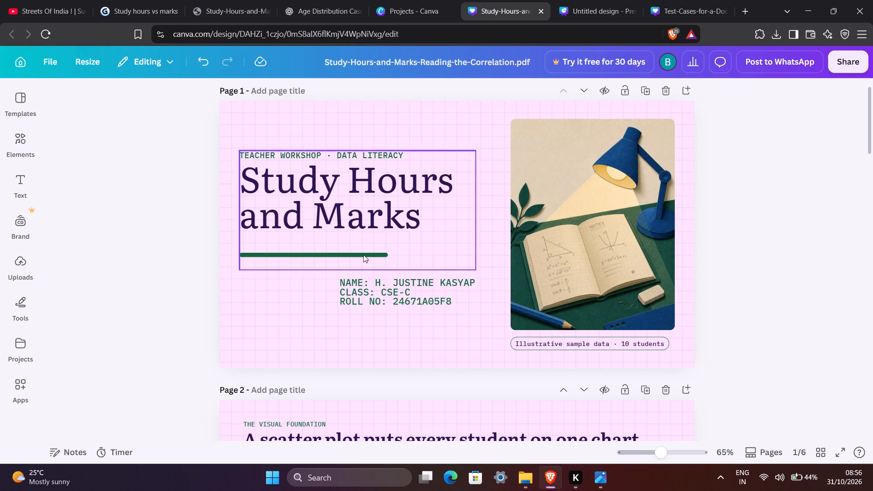
Delete the "Made with Gamma" badge from the lower right corner of page 2.
scroll(431, 323, down, 2)
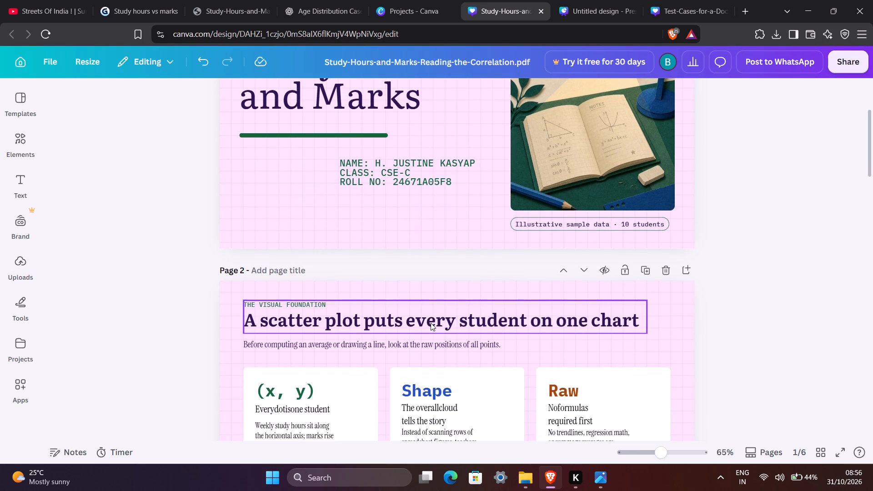
scroll(431, 323, down, 1)
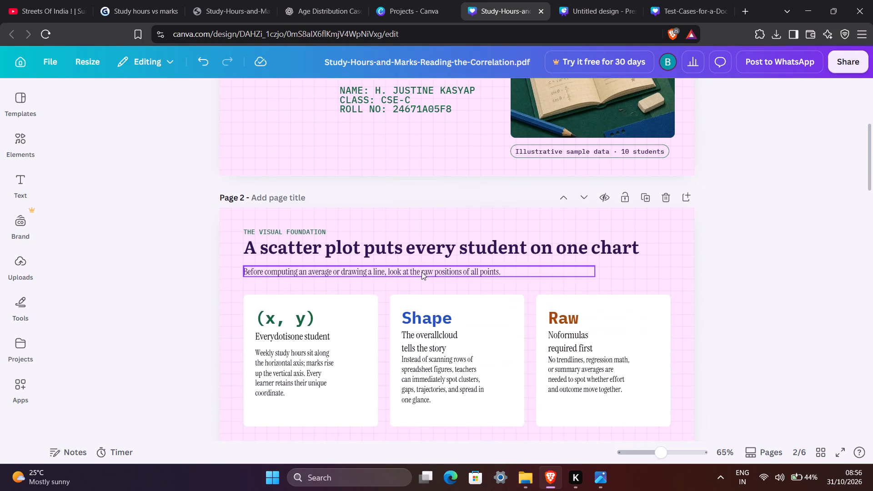
scroll(446, 345, down, 1)
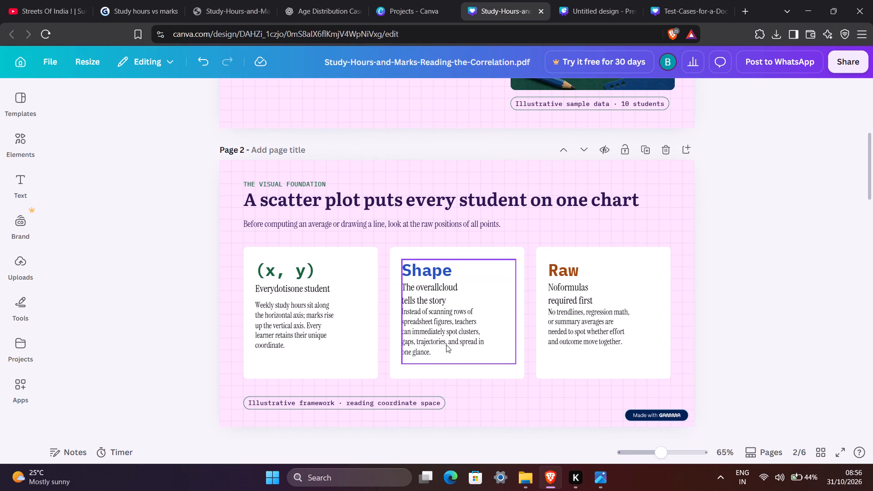
scroll(446, 345, down, 1)
click(632, 406)
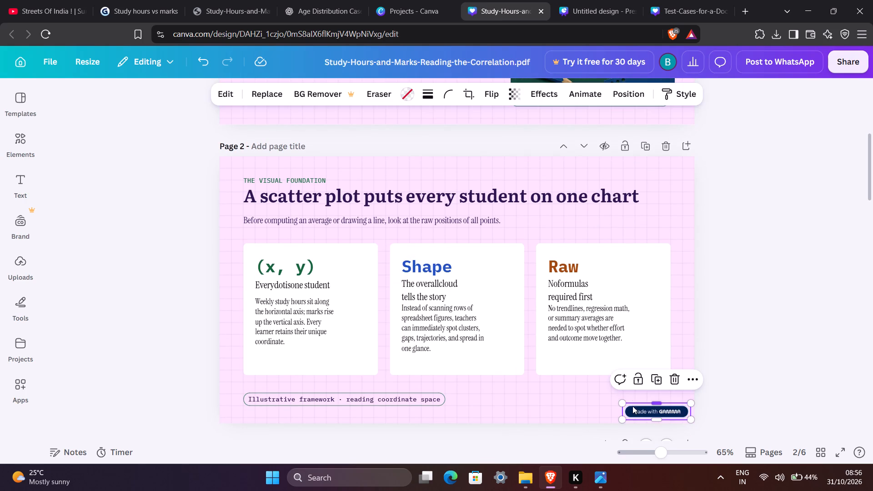
click(676, 374)
click(673, 426)
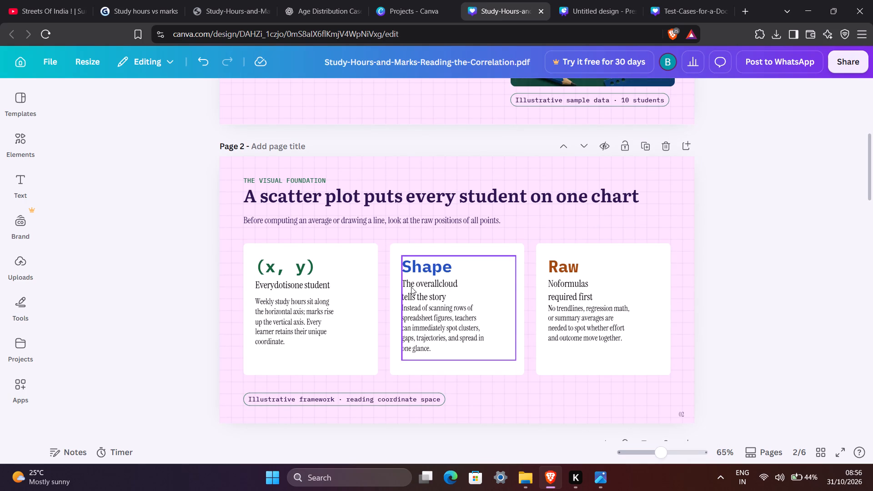
Insert the missing space in "Noformulas" in the Raw card on page 2, making it "No formulas".
click(557, 285)
click(557, 285)
click(557, 285)
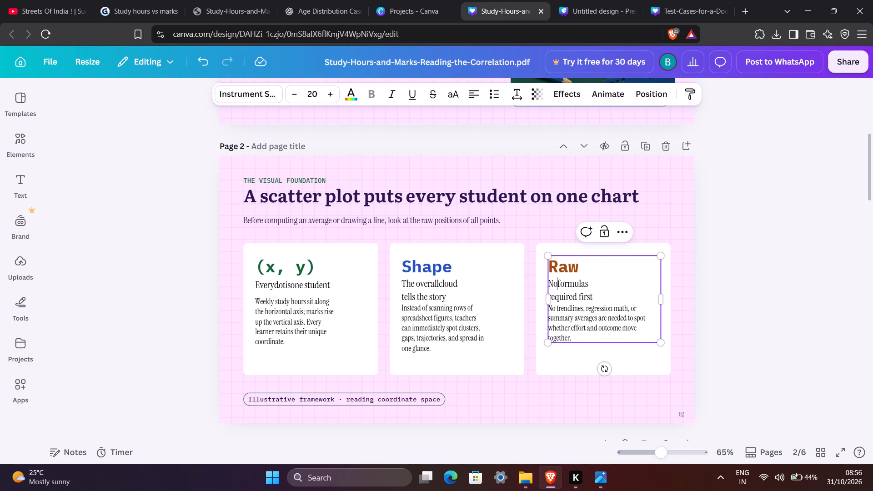
key(space)
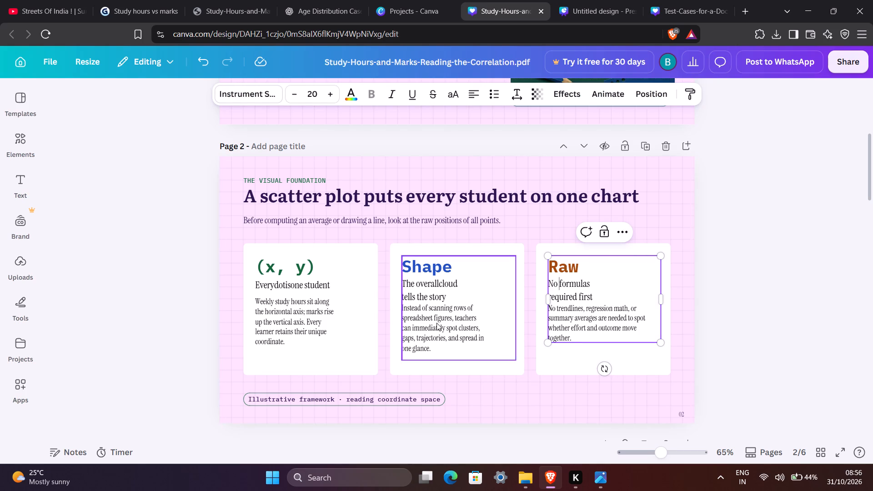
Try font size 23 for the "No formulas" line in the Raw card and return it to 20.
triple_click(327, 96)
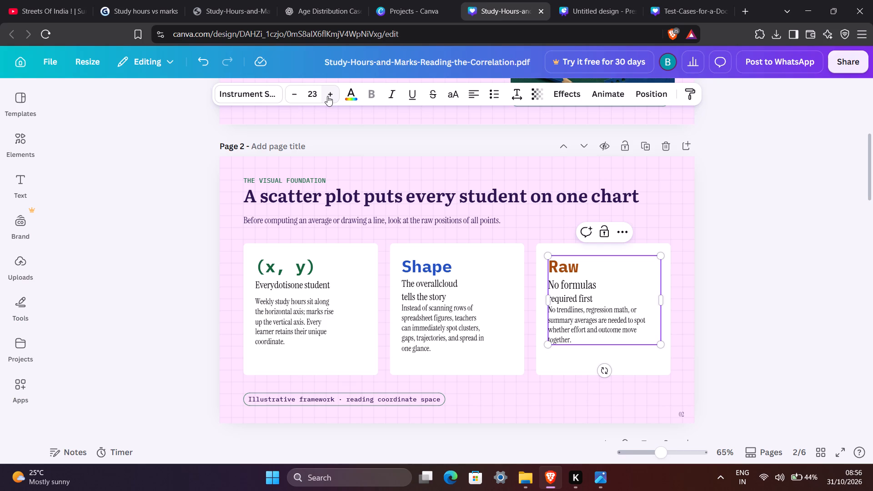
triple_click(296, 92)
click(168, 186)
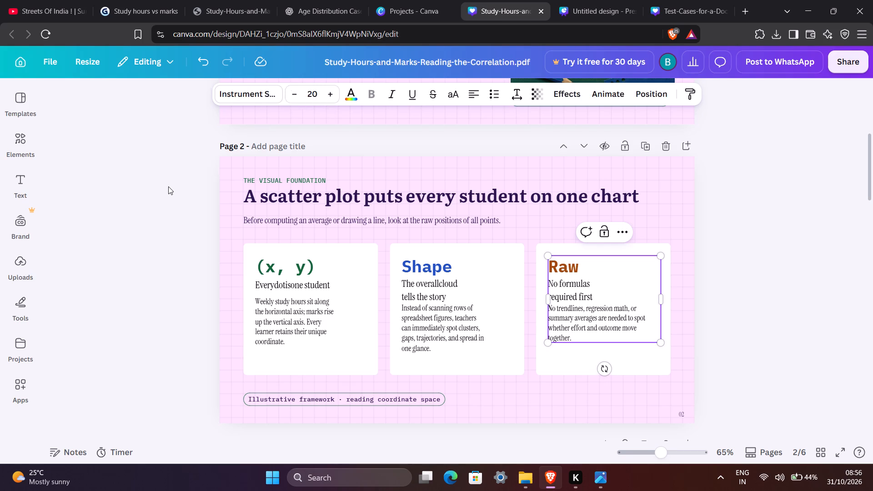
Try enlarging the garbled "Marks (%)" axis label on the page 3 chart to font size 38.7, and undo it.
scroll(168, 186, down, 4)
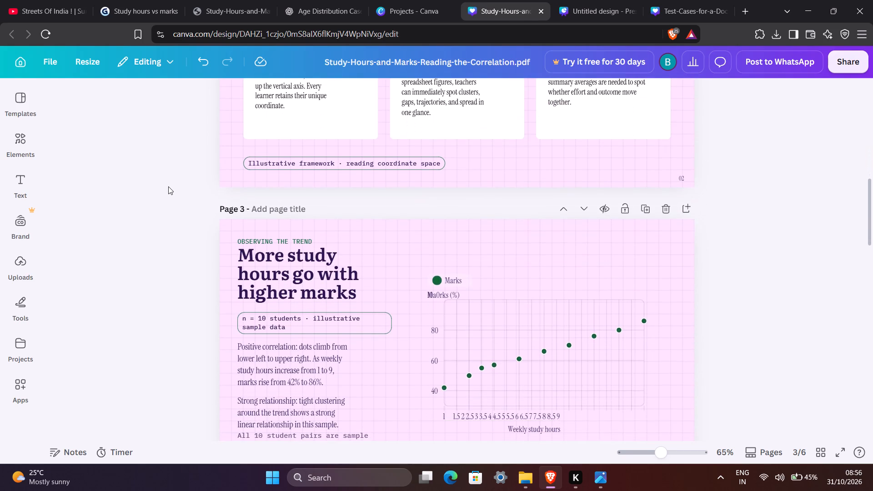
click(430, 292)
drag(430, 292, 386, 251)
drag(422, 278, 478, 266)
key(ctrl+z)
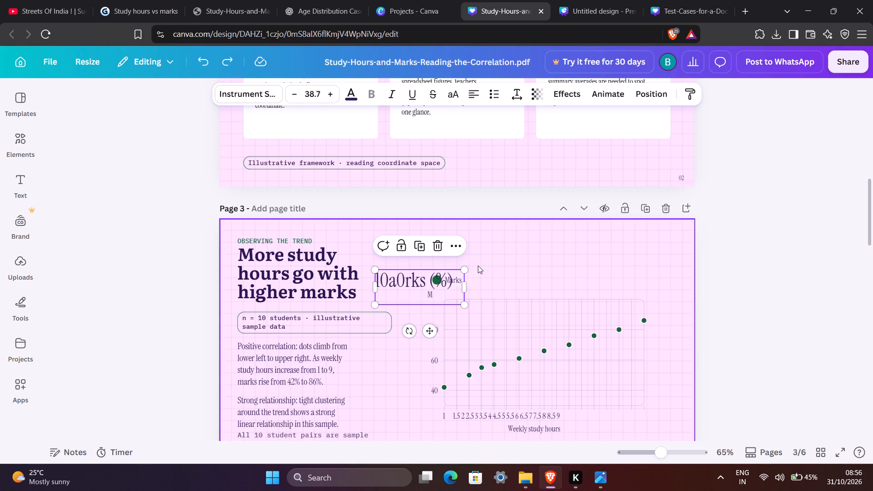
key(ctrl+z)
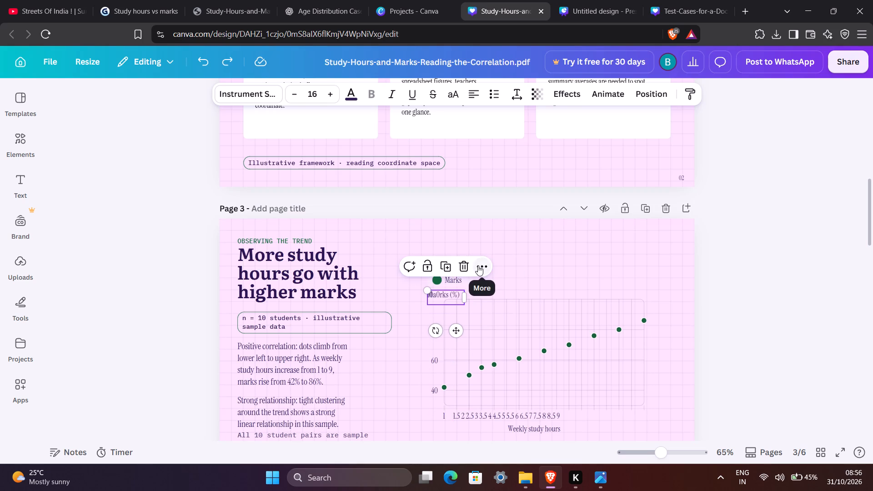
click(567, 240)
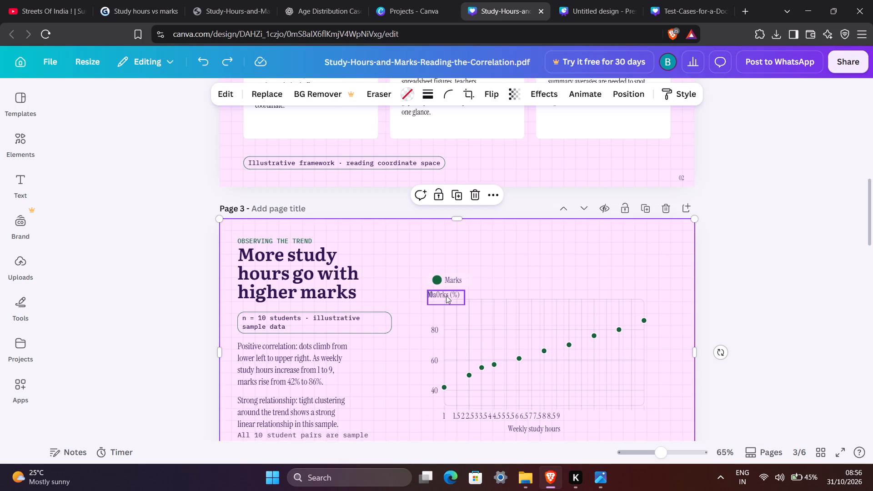
Move the garbled "10a0rks (%)" label on the page 3 chart slightly down and right, away from the separate "M".
click(445, 296)
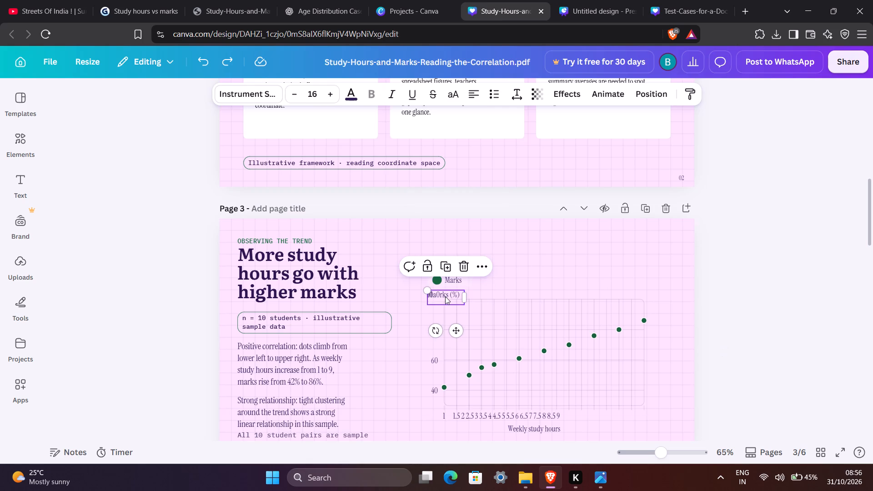
drag(445, 296, 452, 308)
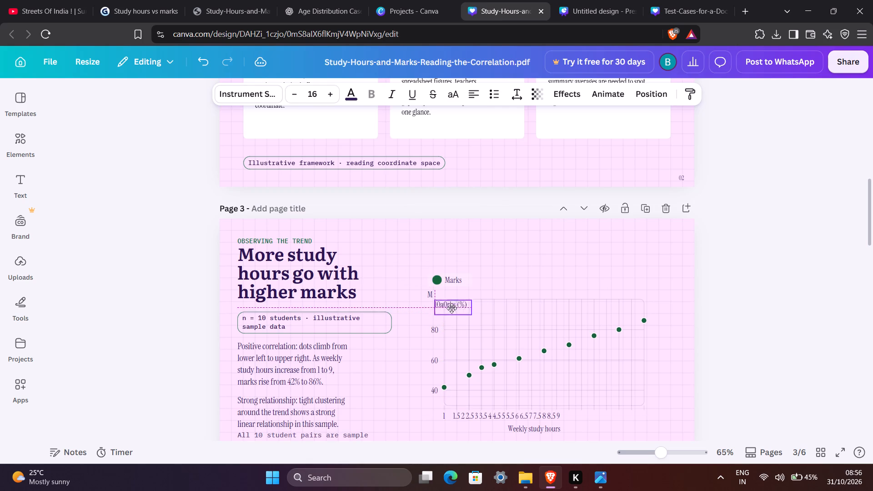
drag(452, 308, 453, 309)
Copy the "a0rks (%)" text from the garbled label on the page 3 chart and trim that label to "10".
click(453, 309)
click(453, 309)
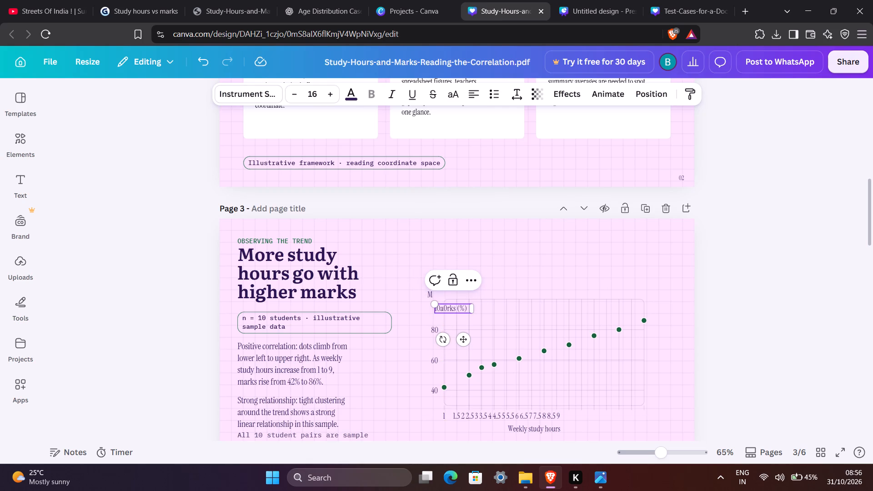
drag(466, 308, 444, 313)
key(ctrl+c)
key(BackSpace)
key(Right)
key(BackSpace)
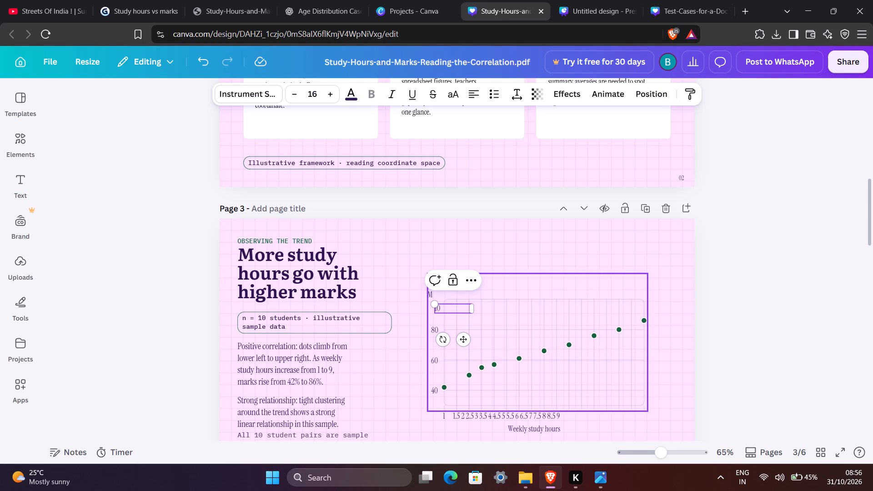
click(765, 250)
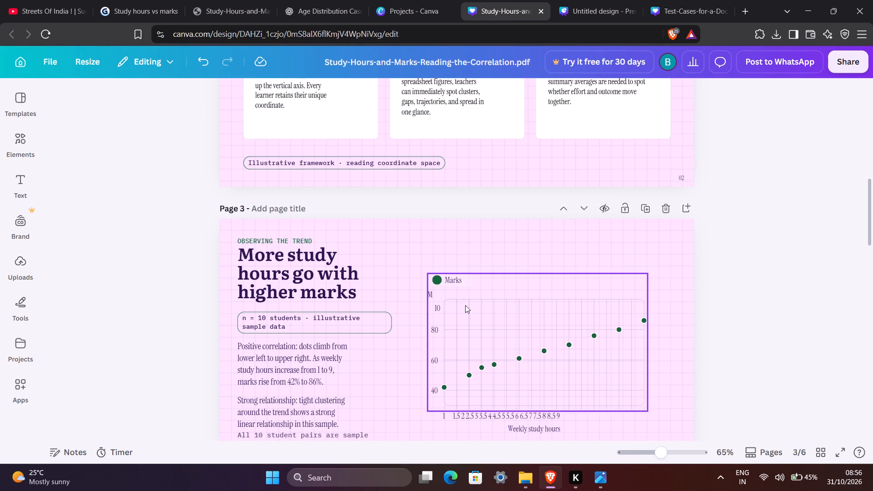
Shift the "10" label slightly left towards the other y-axis values and complete it as "100".
click(445, 304)
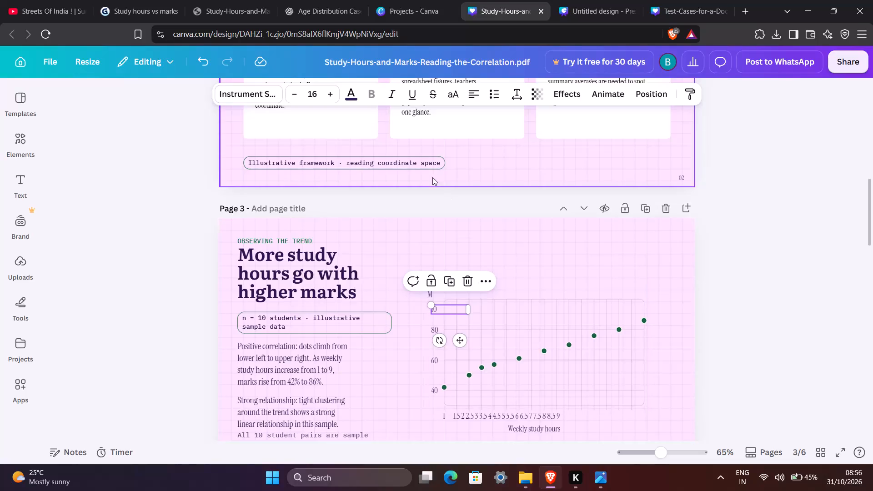
click(447, 194)
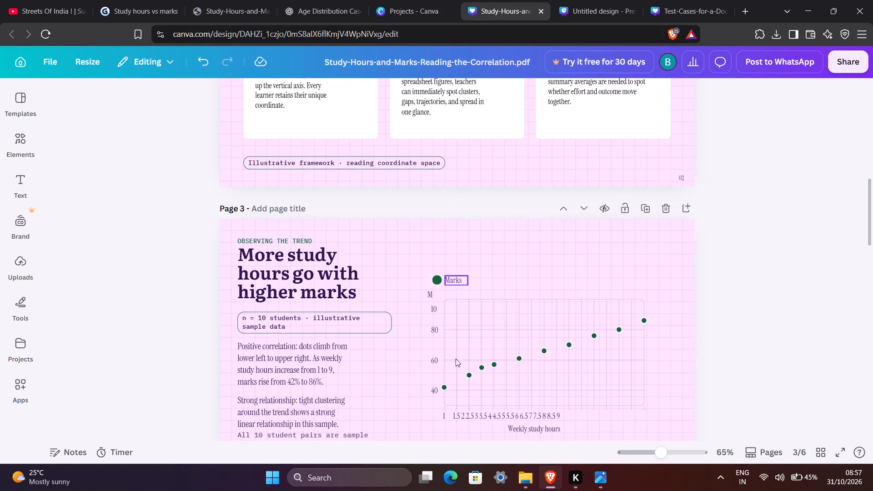
click(438, 311)
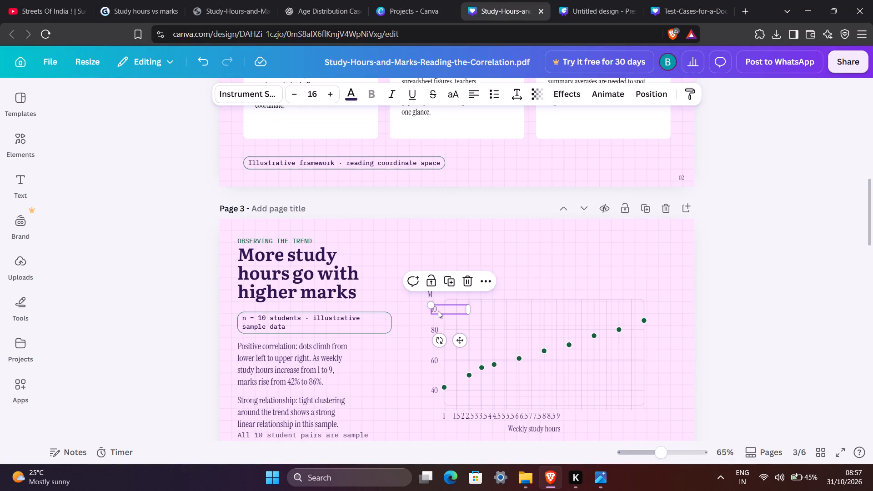
click(438, 308)
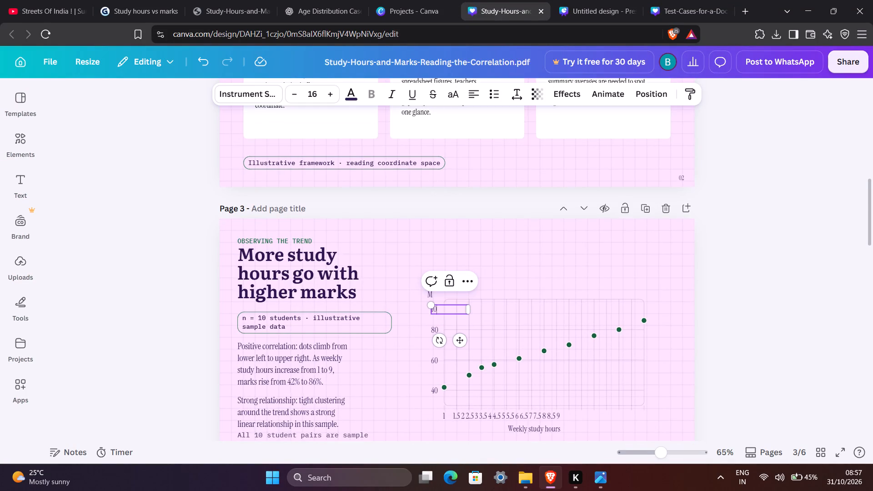
key(0)
click(198, 407)
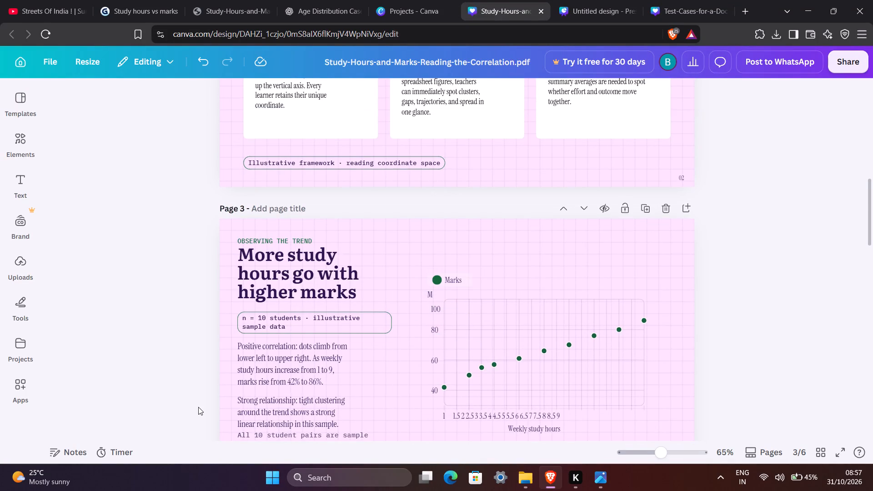
Widen the separate "M" label above the y-axis and complete it with the copied text, corrected to read "Marks (%)".
click(431, 291)
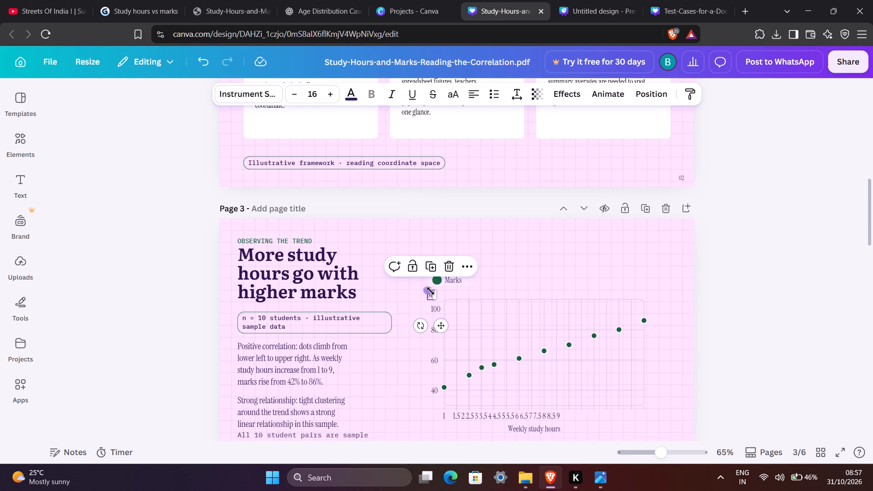
drag(439, 293, 459, 291)
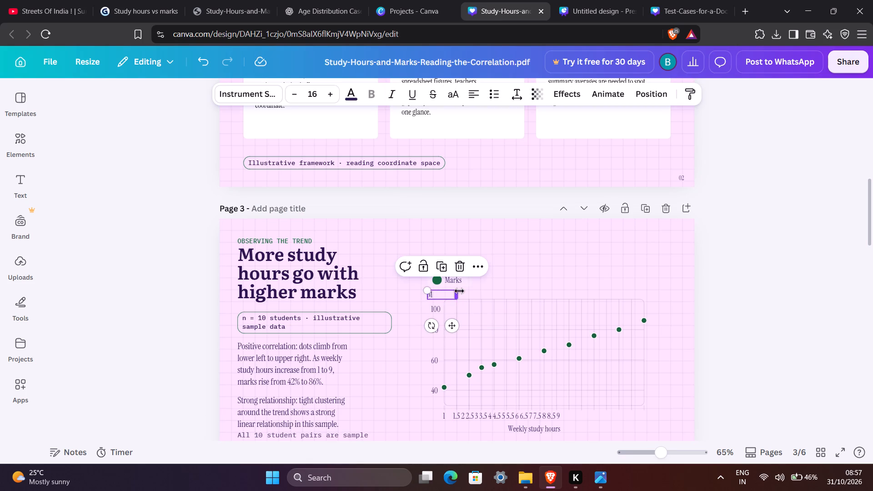
click(443, 292)
click(443, 292)
click(443, 292)
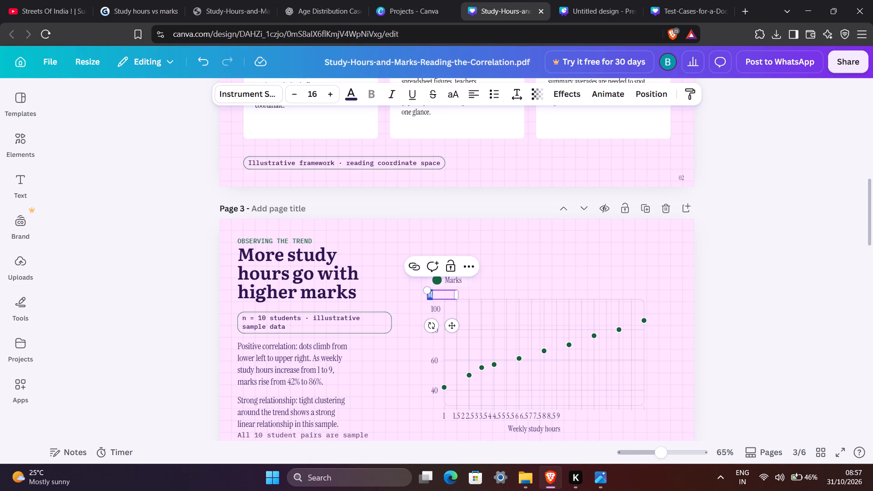
key(ctrl+v)
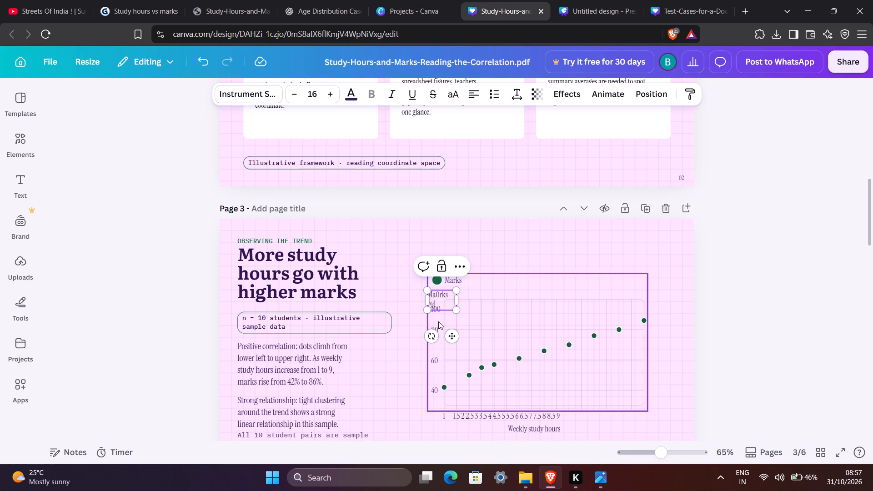
drag(459, 301, 475, 299)
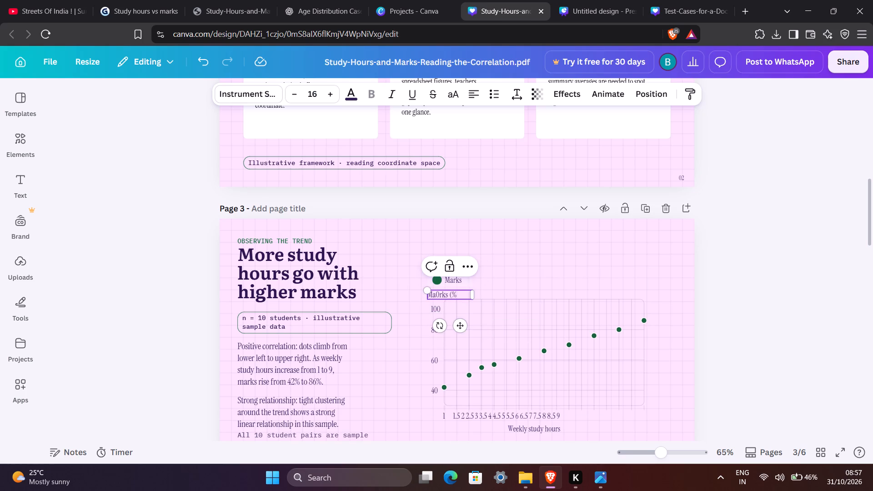
key(shift+parenright)
click(440, 297)
key(BackSpace)
click(749, 263)
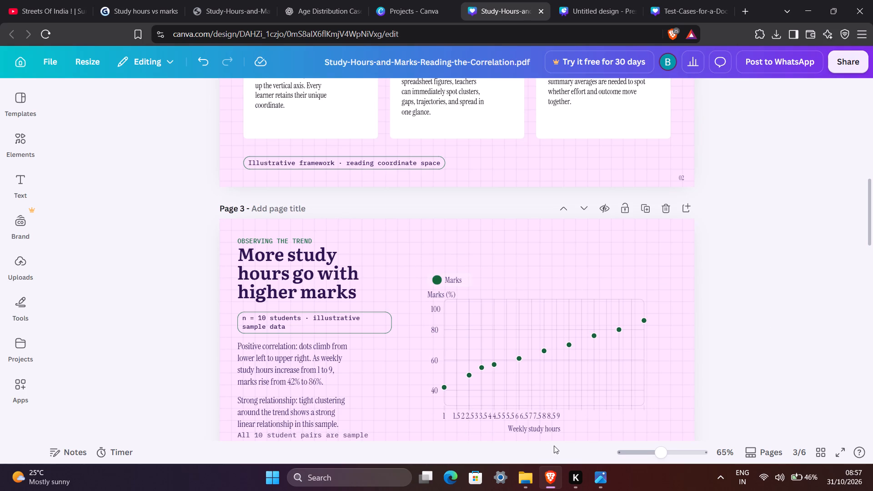
Separate 1.5, 2 and 2.5 in the run-together x-axis values with five spaces in each gap.
click(462, 417)
click(462, 417)
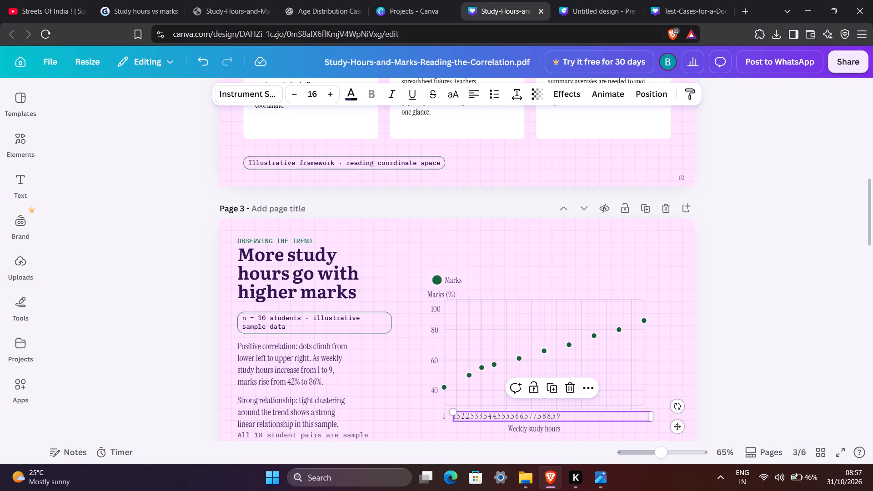
click(462, 417)
key(space)
key(space)
key(space)
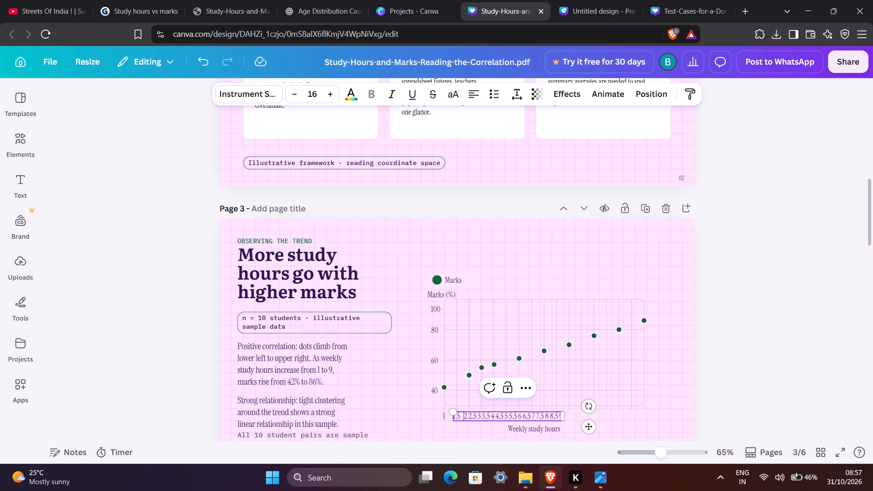
key(space)
key(space)
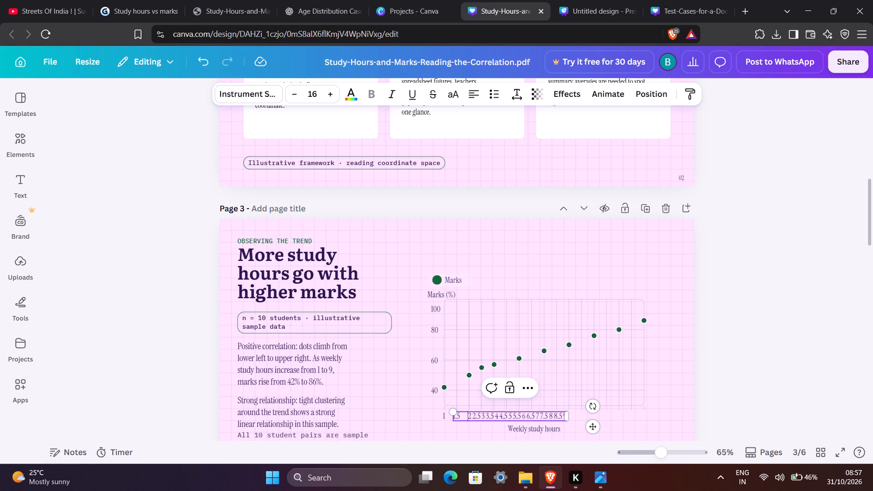
key(Right)
key(space)
key(space)
key(space)
key(space)
key(space)
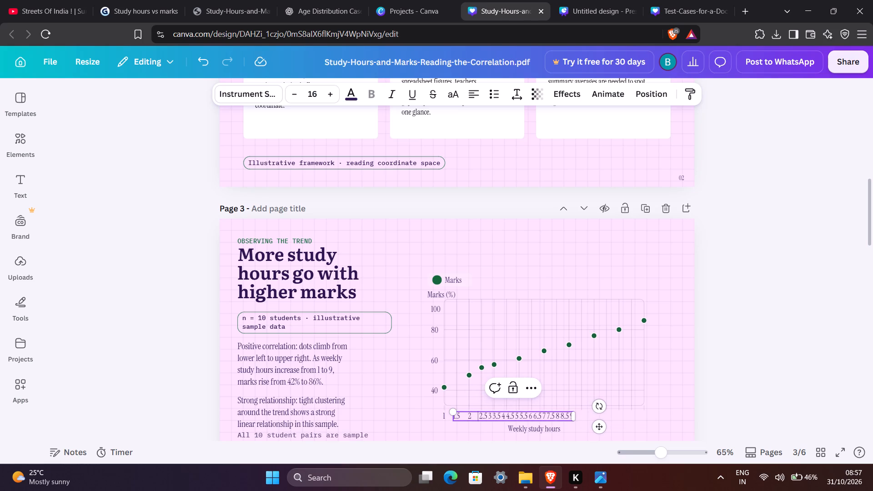
Separate 2.5 and 3 in the x-axis values with three spaces.
key(Right)
key(Right)
key(Right)
key(Right)
key(space)
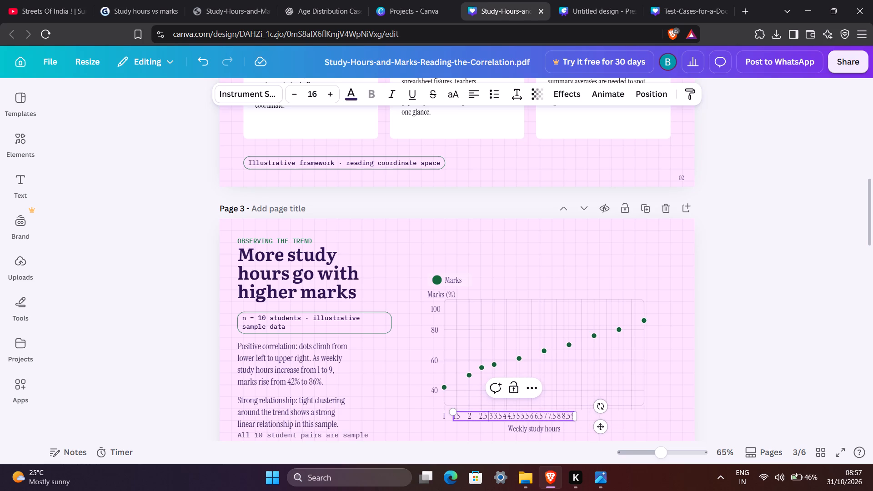
key(space)
key(space)
key(space)
key(Left)
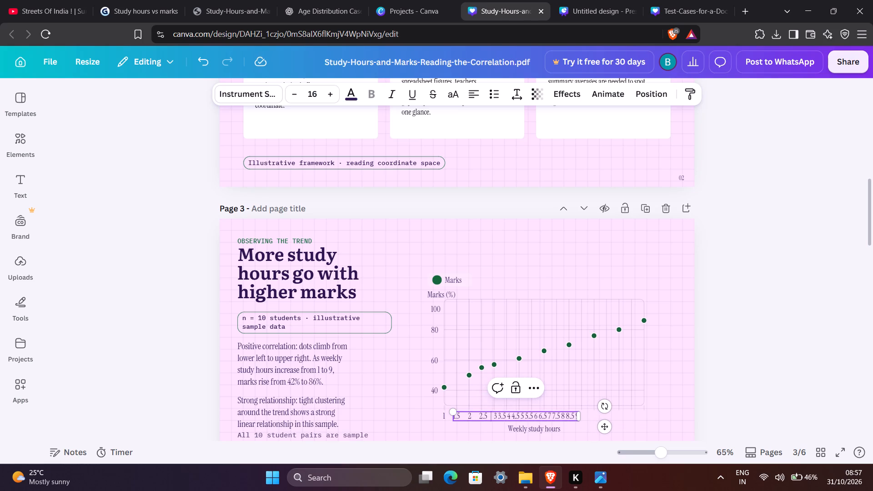
key(BackSpace)
Separate 3 and 3.5 in the x-axis values with four spaces.
key(Right)
key(Right)
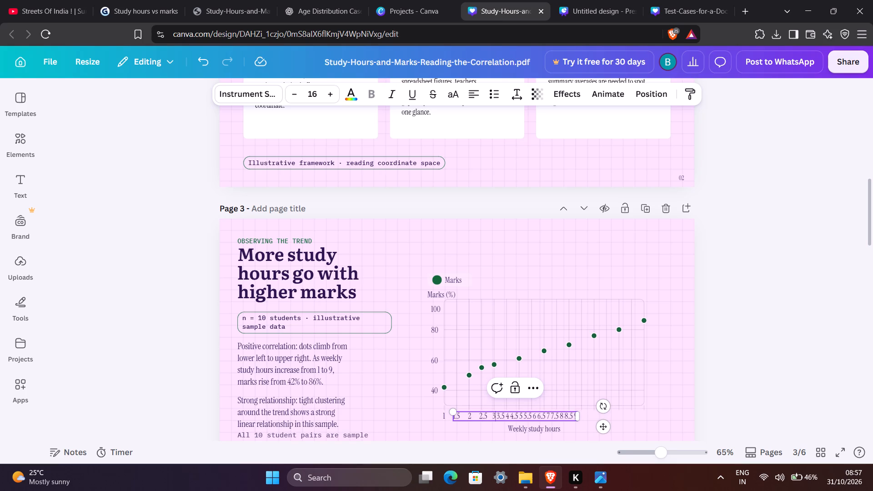
key(Right)
key(space)
key(space)
key(space)
key(space)
key(space)
key(space)
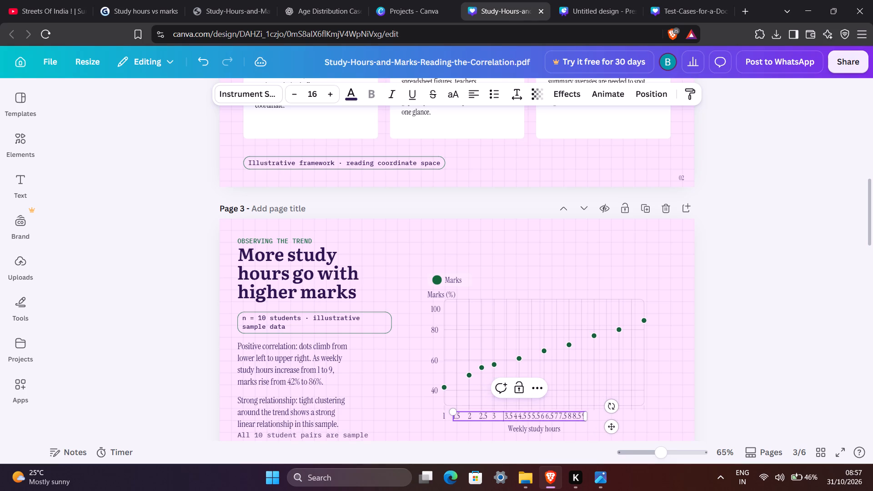
key(BackSpace)
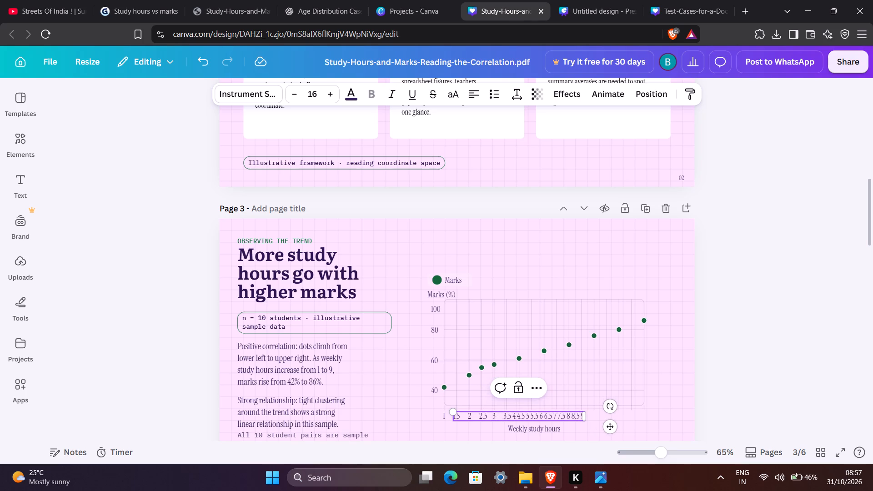
key(BackSpace)
Separate 3.5 and 4 in the x-axis values with four spaces.
key(Right)
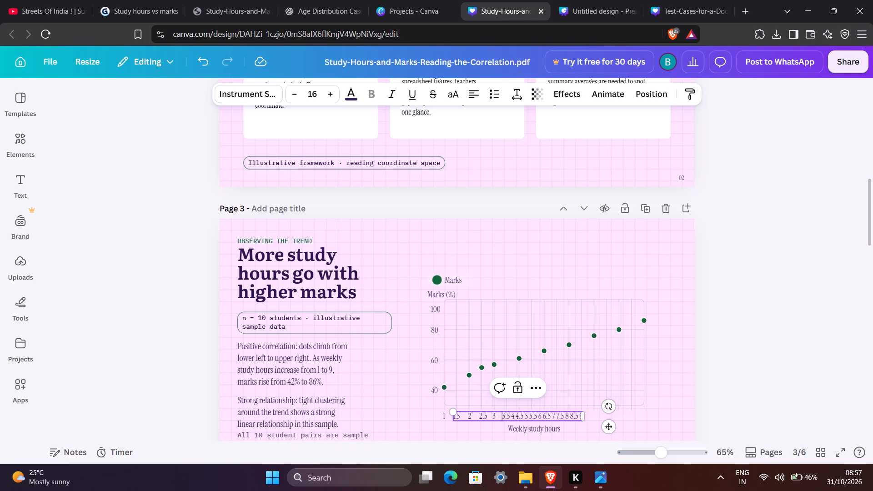
key(Right)
key(Right)
key(Right)
key(space)
key(space)
key(space)
key(space)
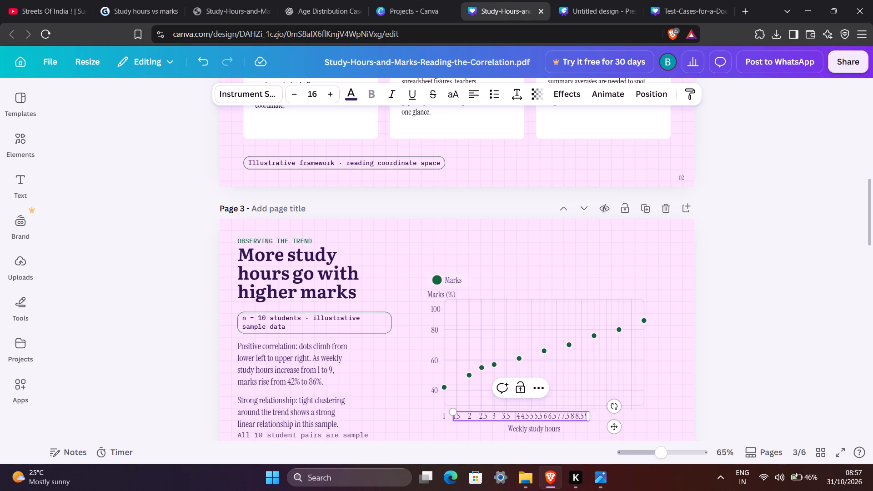
Separate 4 and 4.5 in the x-axis values with three spaces.
key(Right)
key(Right)
key(Right)
key(Right)
key(Down)
key(Left)
key(Down)
key(Left)
key(Left)
key(Left)
key(Left)
key(Left)
key(Left)
key(Left)
key(Left)
key(Left)
key(Left)
key(Left)
key(Left)
key(Left)
key(Left)
key(Left)
key(Left)
key(Left)
key(Left)
key(Left)
key(Left)
key(Left)
key(Left)
key(Left)
key(Left)
key(Left)
key(Left)
key(space)
key(space)
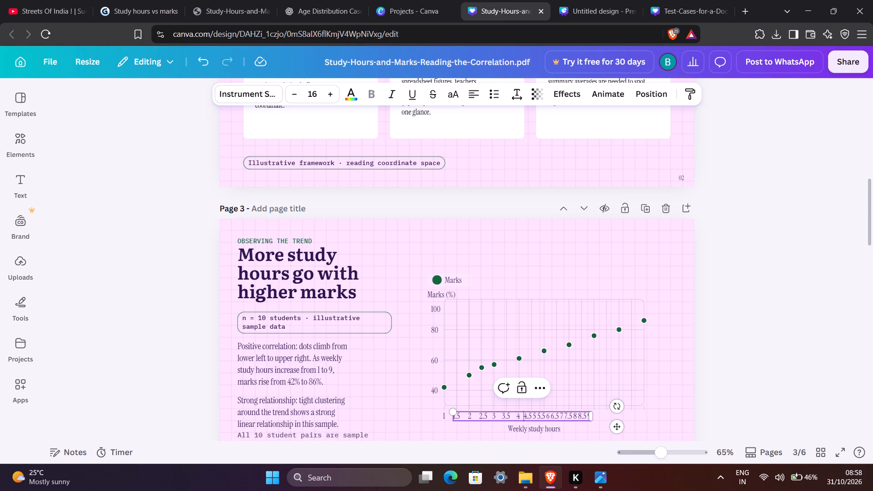
key(space)
key(space)
key(Right)
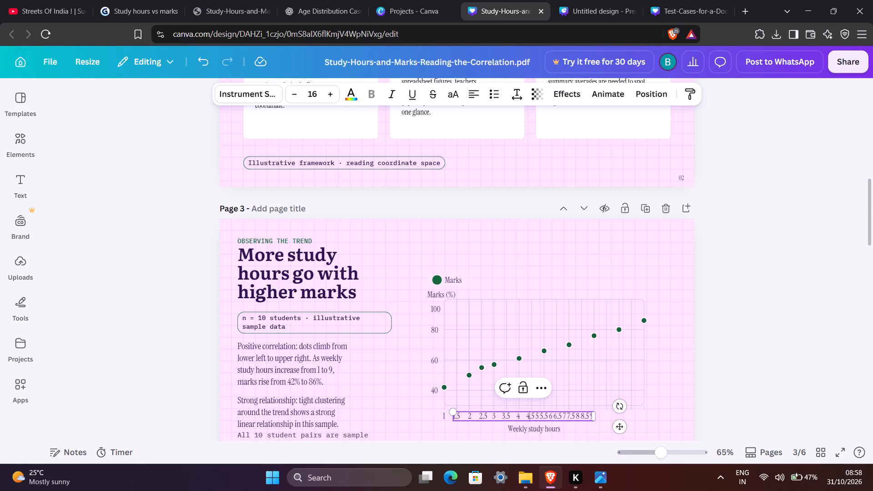
key(Right)
key(Left)
key(Left)
key(BackSpace)
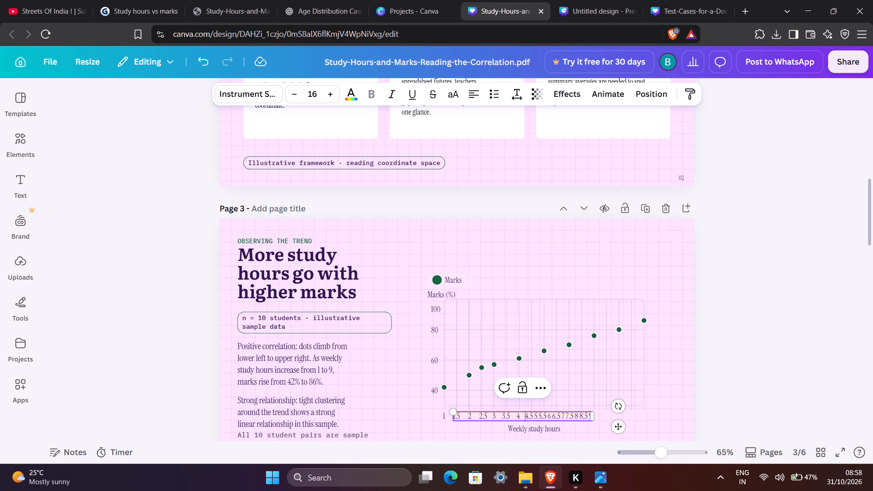
Insert four spaces between 4.5 and 5 in the x-axis values.
key(Right)
key(Right)
key(Right)
key(space)
key(space)
key(space)
key(space)
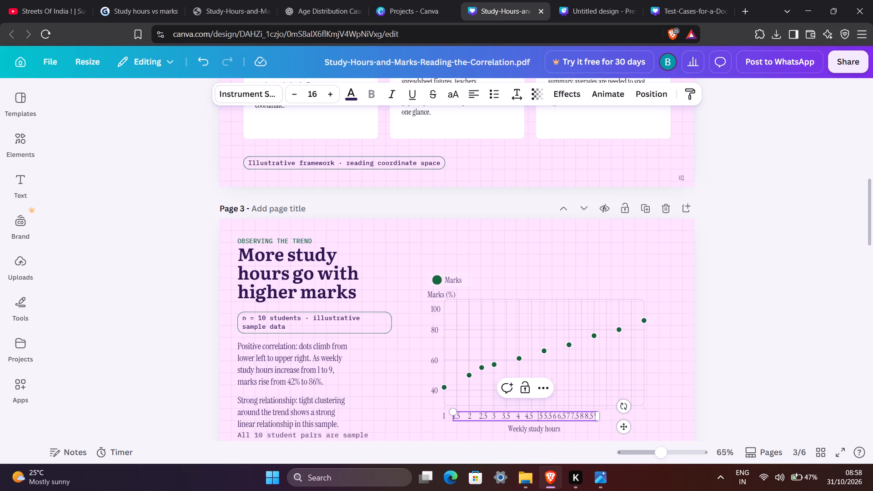
Insert six spaces between 5 and 5.5 in the x-axis values.
key(Right)
key(Right)
key(Right)
key(space)
key(space)
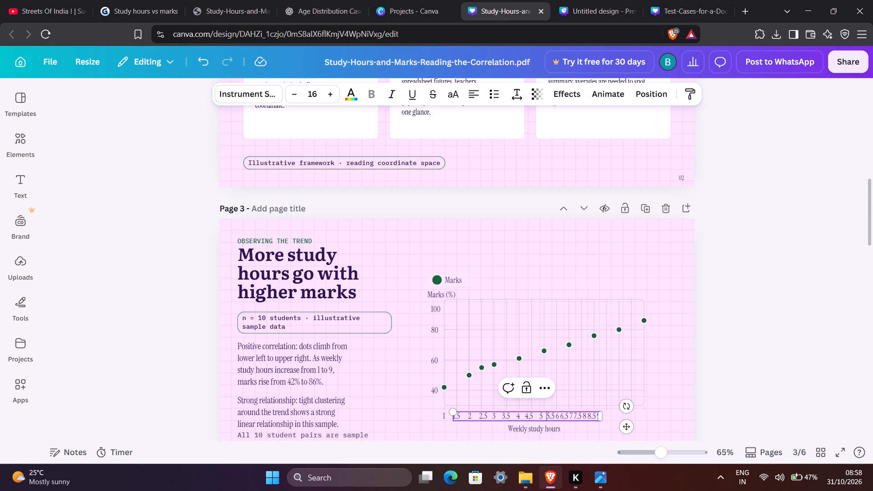
key(space)
key(space)
key(space)
key(space)
Insert five spaces between 5.5 and 6 in the x-axis values.
key(Right)
key(Right)
key(Right)
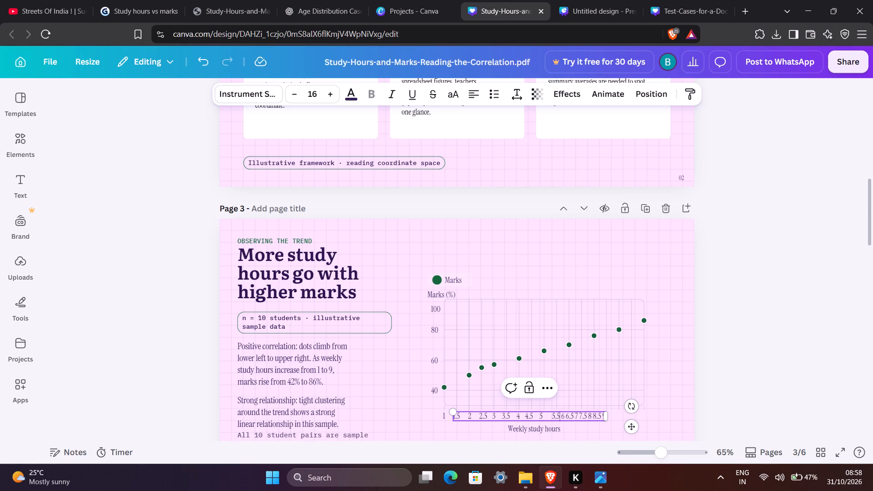
key(space)
key(space)
key(space)
key(space)
key(space)
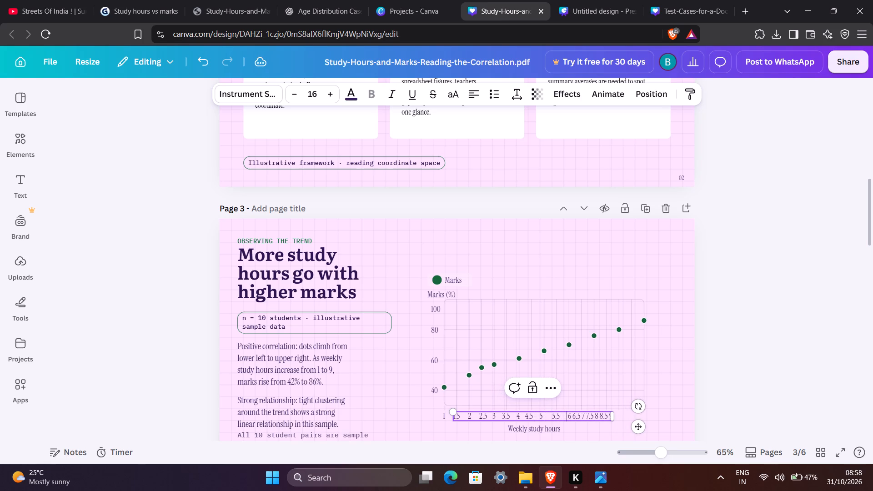
Insert five spaces between 6 and 6.5 in the x-axis values.
key(Right)
key(Right)
key(Right)
key(space)
key(space)
key(space)
key(space)
key(space)
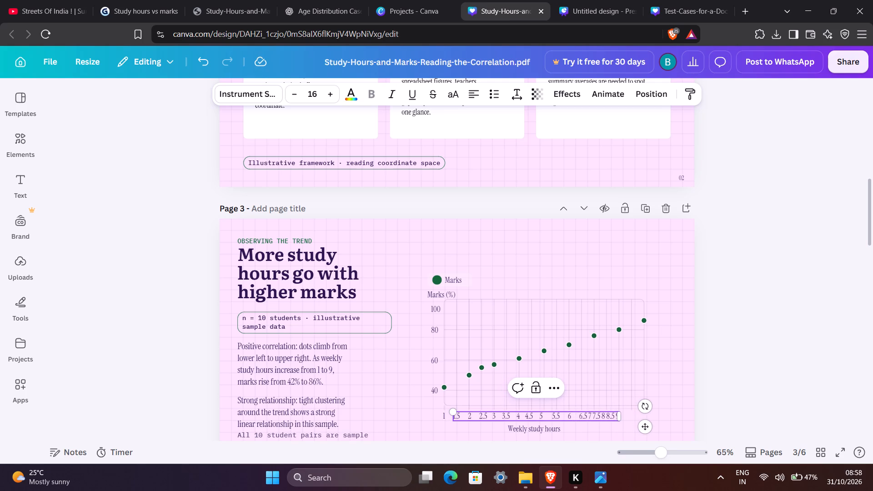
Insert three spaces between 6.5 and 7 in the x-axis values.
key(Right)
key(Right)
key(Right)
key(space)
key(space)
key(space)
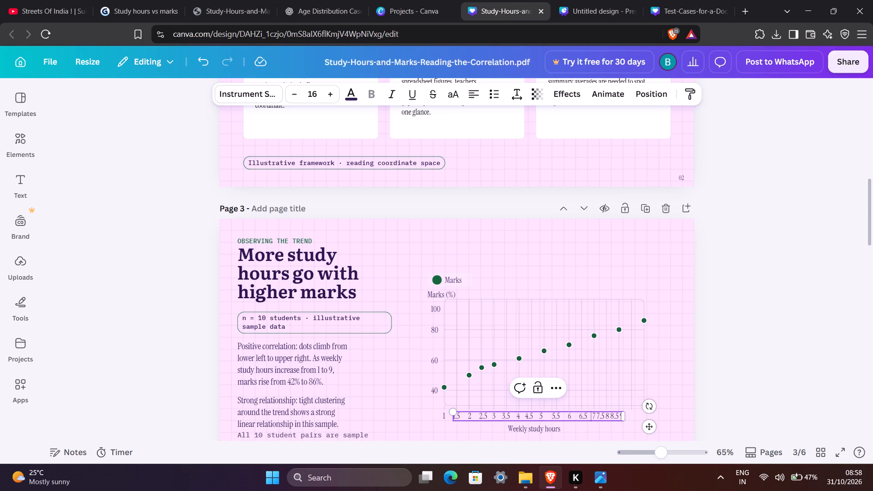
Insert five spaces between 7 and 7.5 in the x-axis values.
key(Right)
key(Right)
key(Right)
key(space)
key(space)
key(space)
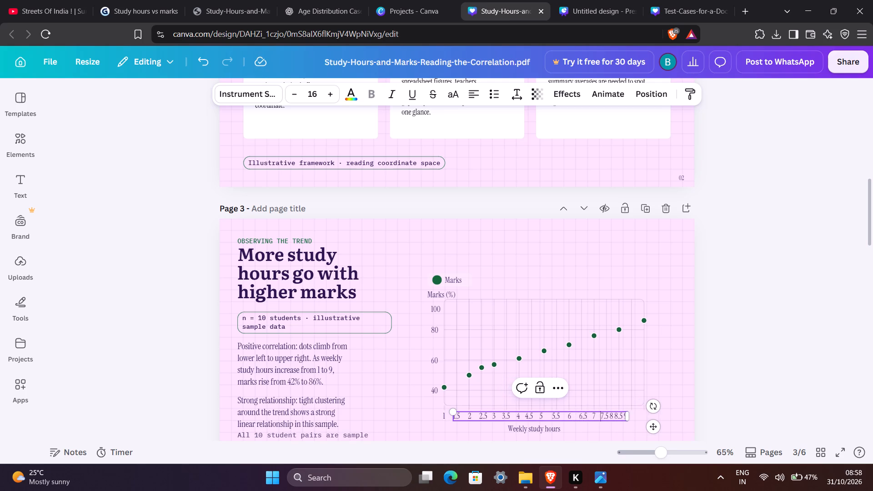
key(space)
key(space)
Insert two spaces between 7.5 and 8 in the x-axis values.
key(Right)
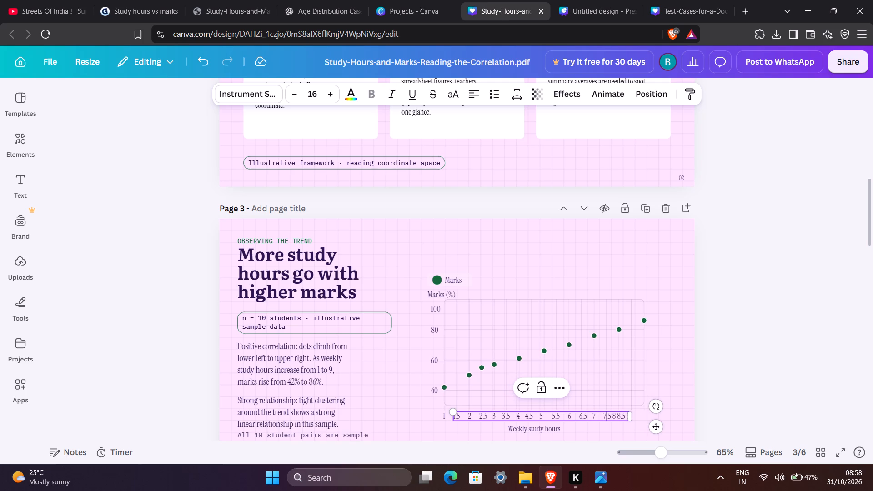
key(Right)
key(Right)
key(space)
key(space)
key(space)
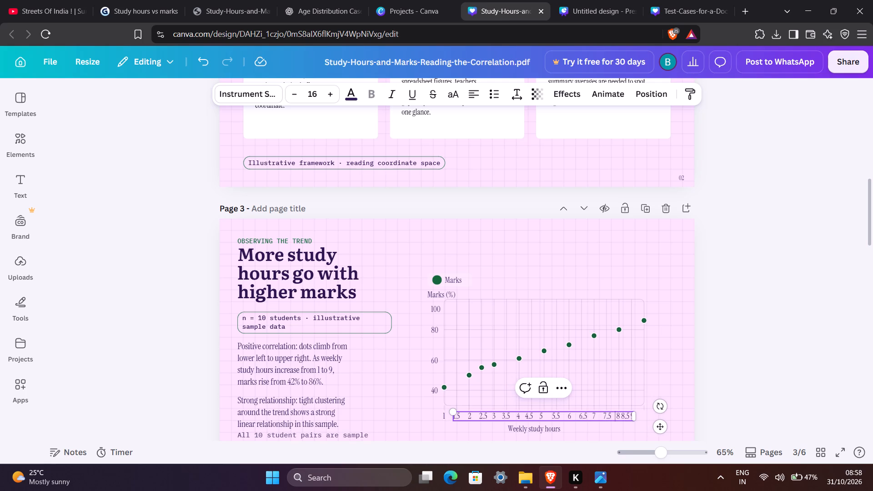
key(BackSpace)
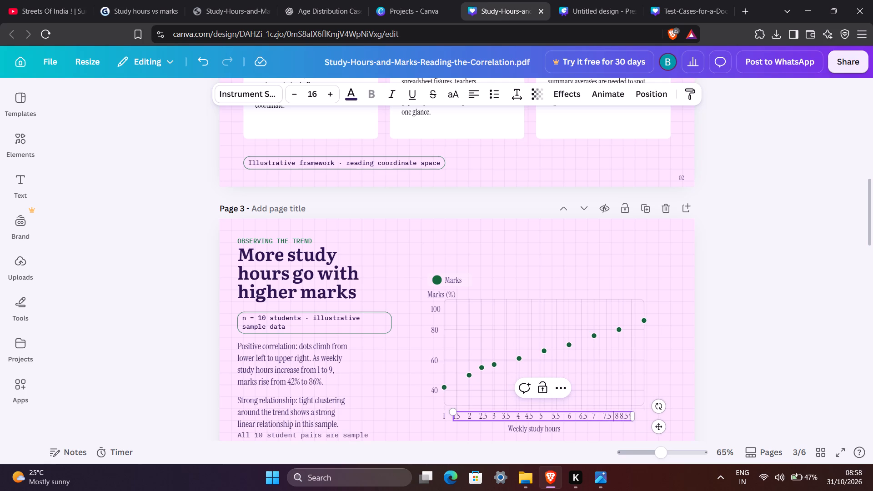
Insert five spaces between 8 and 8.5 in the x-axis values.
key(Right)
key(Right)
key(Right)
key(space)
key(space)
key(space)
key(space)
key(space)
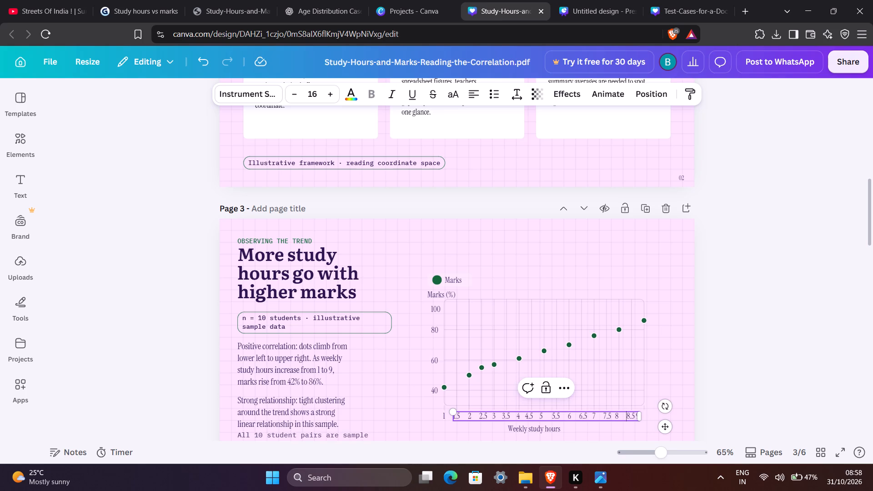
Insert three spaces between 8.5 and 9 in the x-axis values and finish editing the text.
key(Right)
key(Right)
key(Right)
key(space)
key(space)
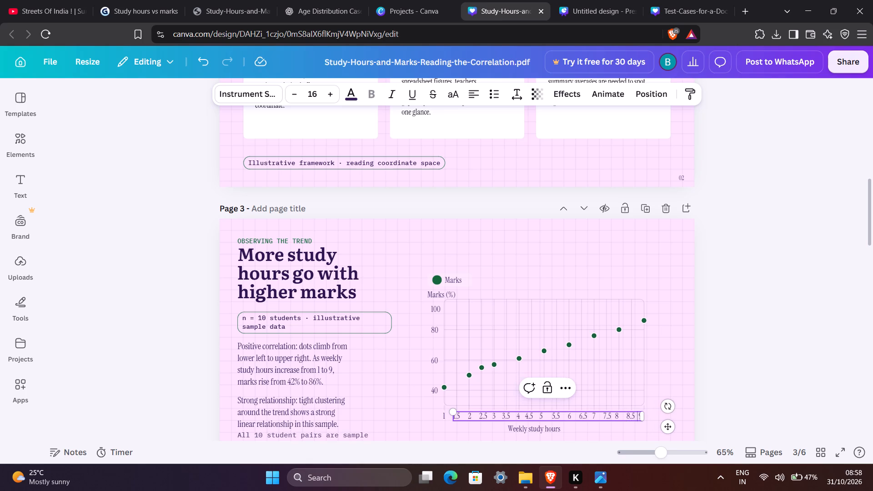
key(space)
click(785, 376)
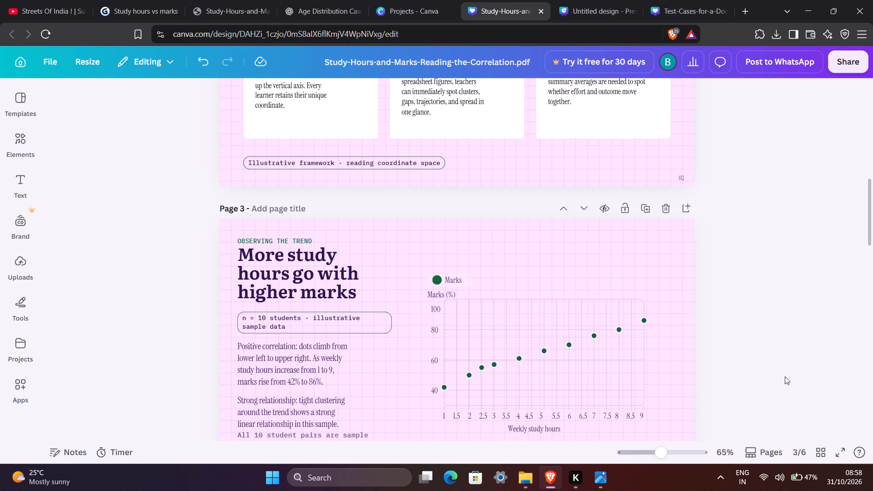
Narrow the page 3 scatter chart image slightly so its last gridline lines up with the 9 on the x-axis.
click(627, 376)
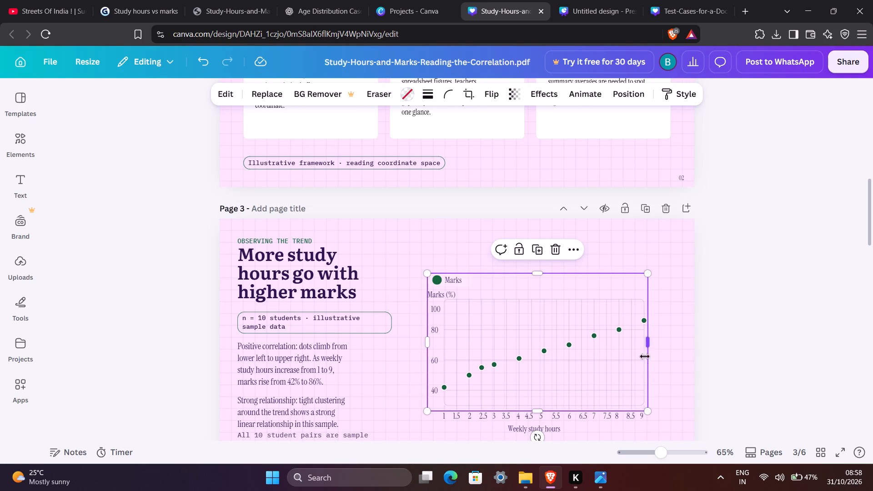
drag(649, 341, 662, 342)
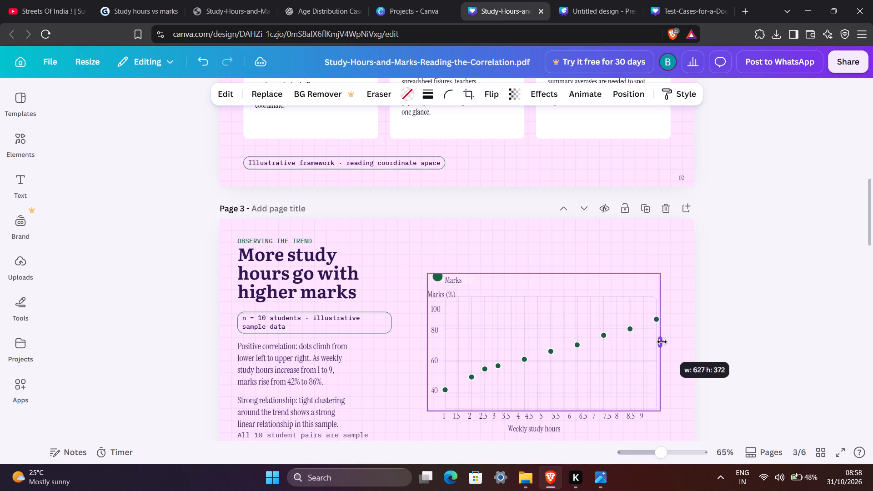
drag(662, 342, 666, 342)
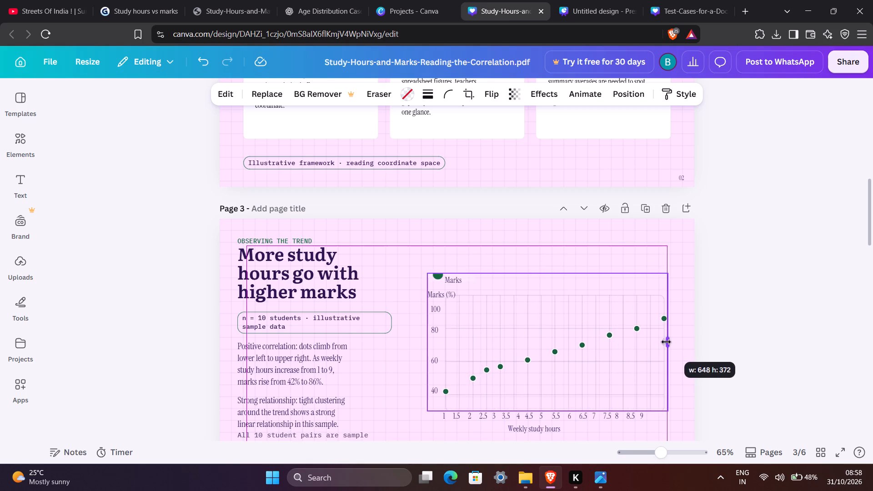
drag(666, 342, 660, 343)
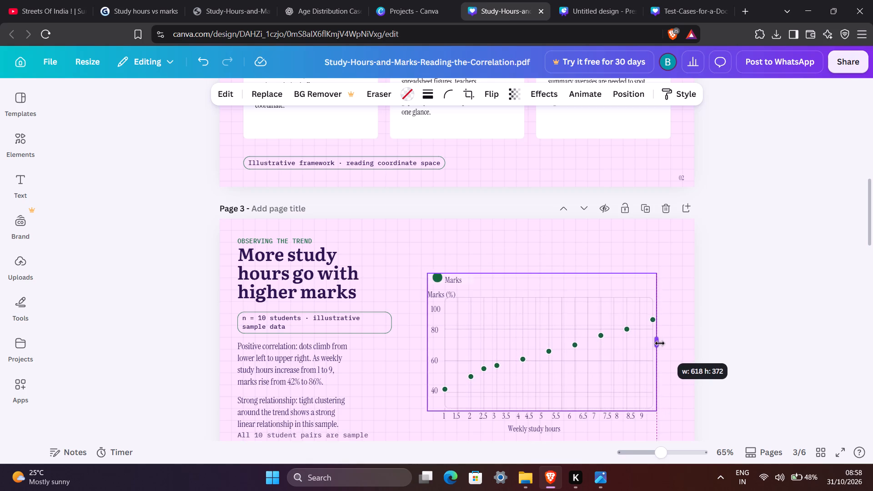
drag(660, 343, 647, 346)
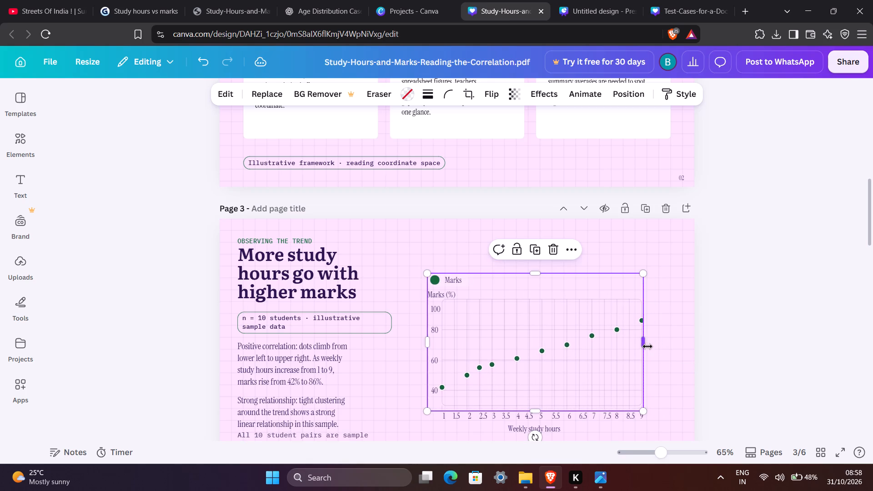
click(729, 316)
Delete the Made with Gamma badge from page 3 together with its frame.
scroll(729, 316, down, 2)
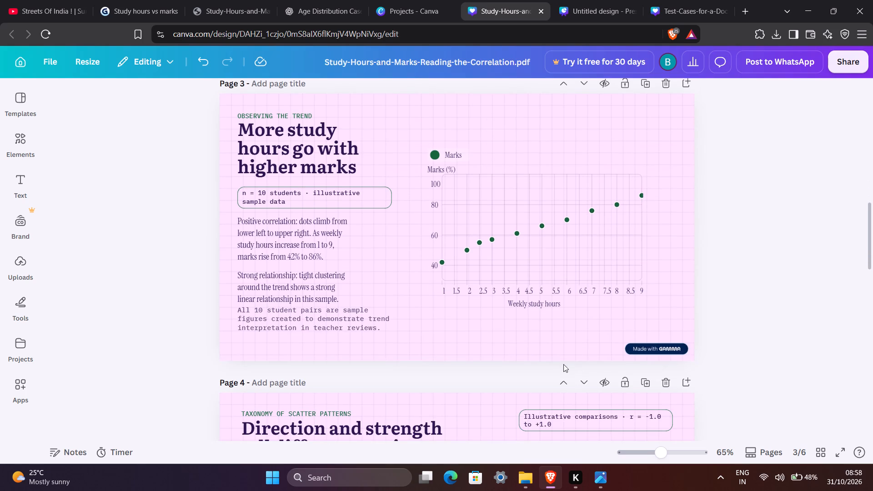
click(652, 344)
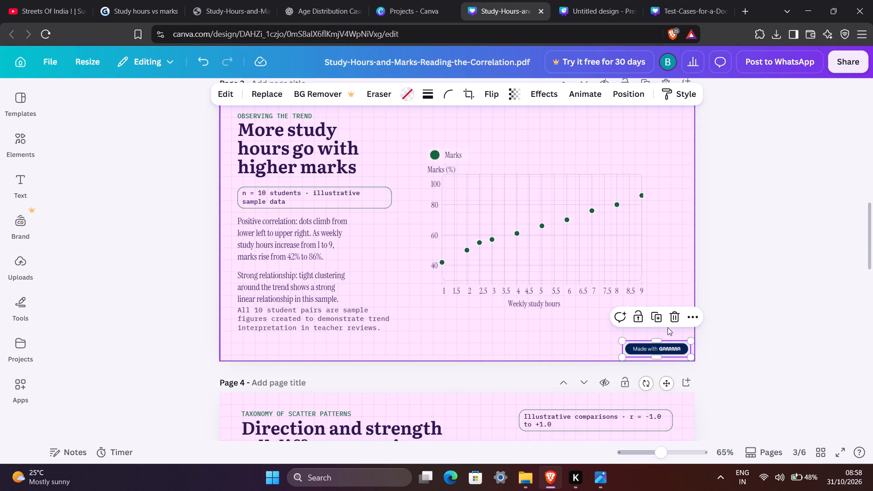
click(670, 321)
click(678, 373)
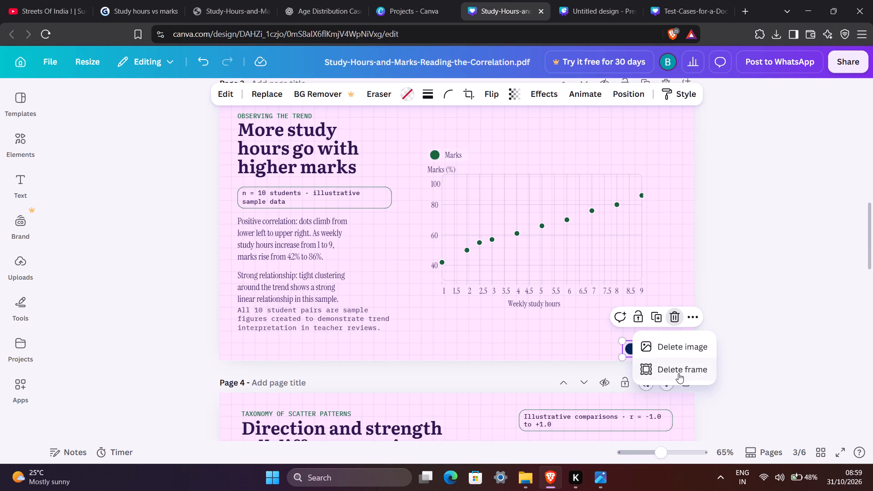
Delete the Made with Gamma badge from page 4 together with its frame.
scroll(678, 373, down, 1)
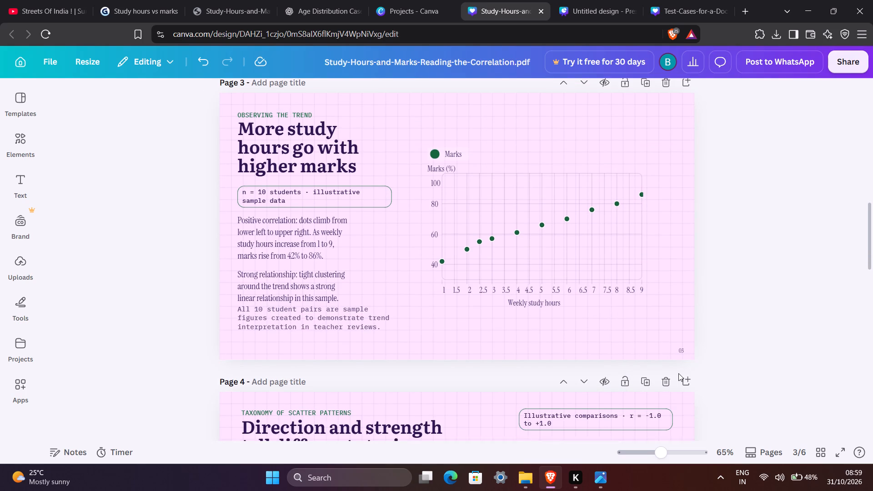
scroll(678, 373, down, 3)
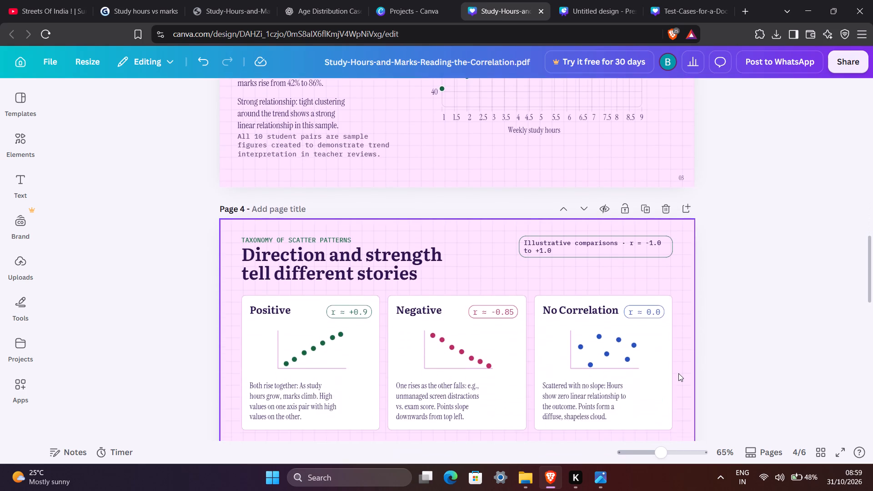
scroll(678, 373, down, 1)
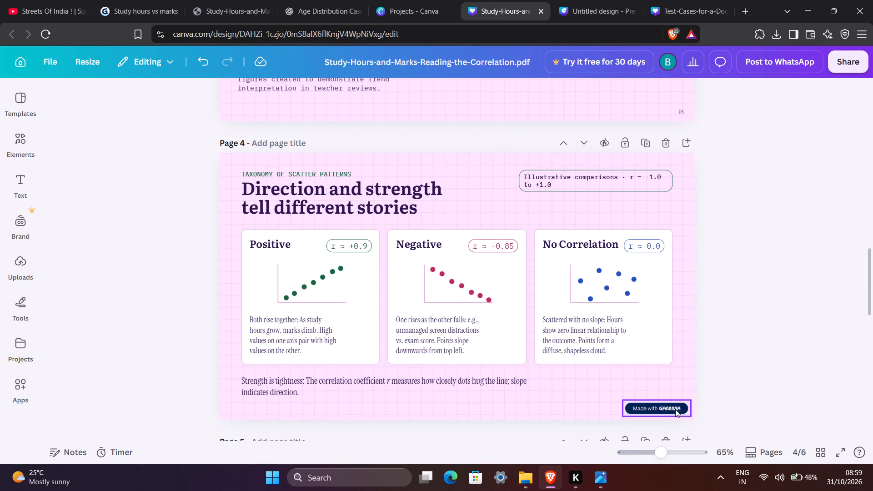
click(675, 409)
click(676, 377)
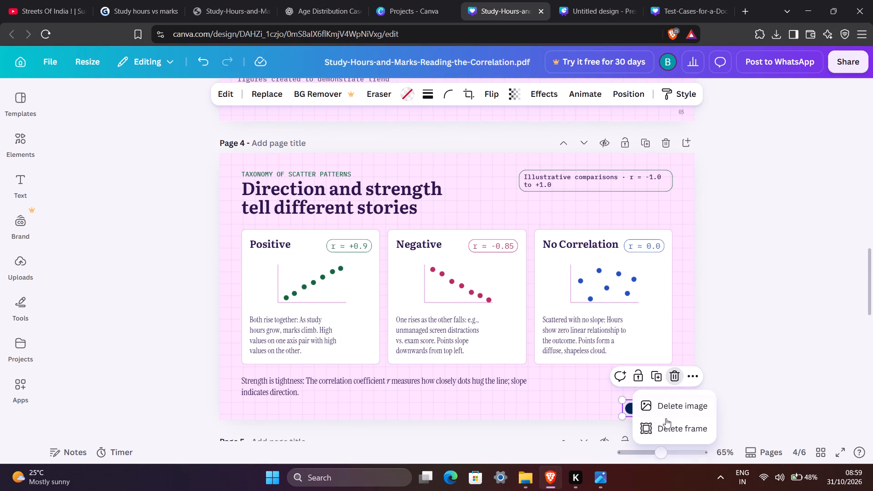
click(661, 426)
Insert a space after "A" and after "high" in the run-together subtitle under the page 5 heading.
scroll(661, 426, down, 2)
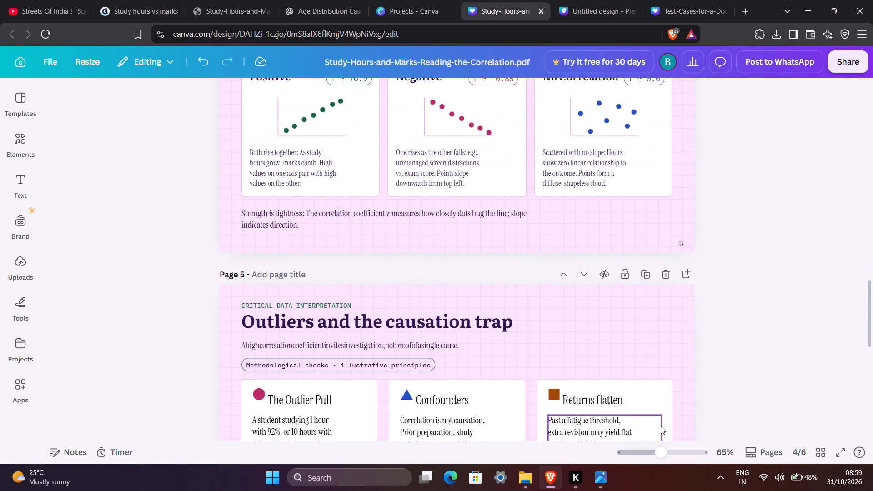
scroll(661, 426, down, 1)
double_click(378, 277)
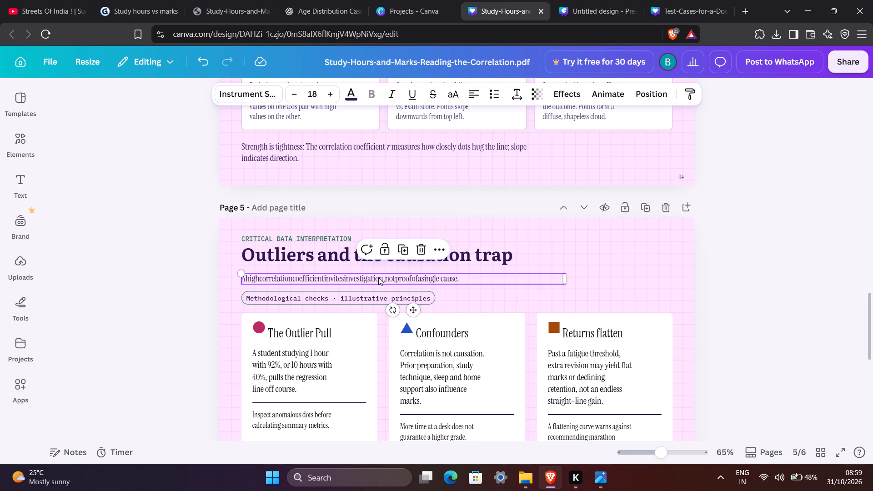
click(244, 282)
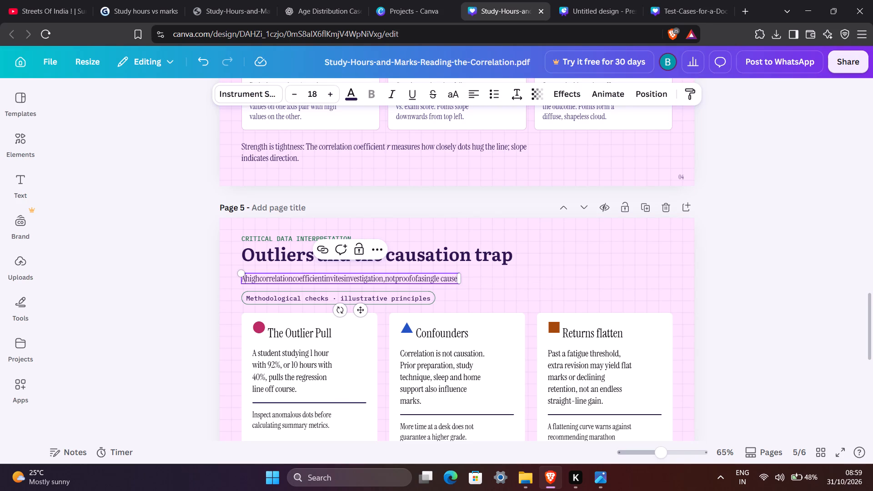
click(244, 282)
key(space)
key(Right)
key(Right)
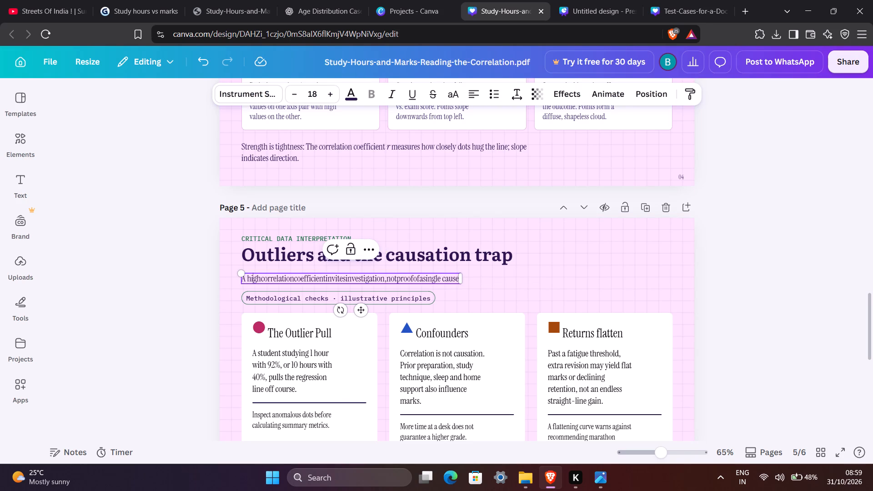
key(Right)
key(Right)
key(space)
Separate "correlation" and "coefficient" with a space in the page 5 subtitle.
key(Right)
key(Right)
key(Right)
key(Right)
key(Right)
key(Right)
key(Right)
key(Right)
key(Right)
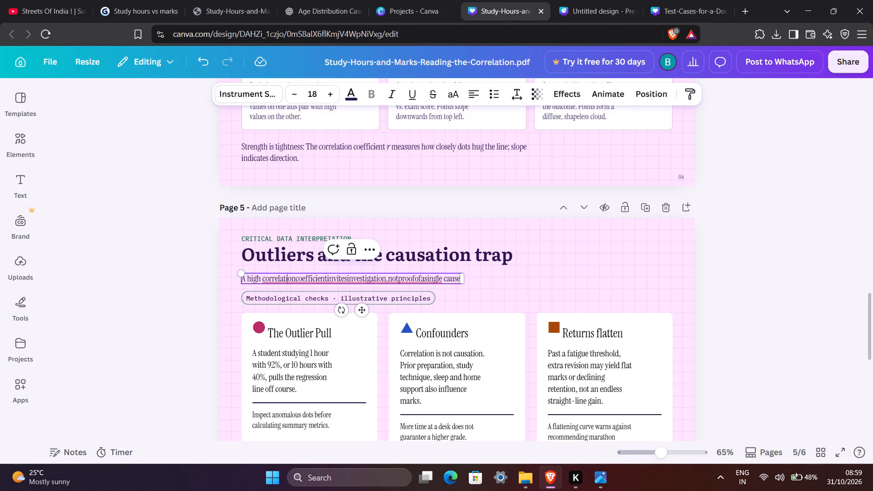
key(Right)
key(Right)
key(space)
Separate "coefficient" and "invites" with a space in the page 5 subtitle.
key(Right)
key(Right)
key(Right)
key(Right)
key(Right)
key(Right)
key(Right)
key(Right)
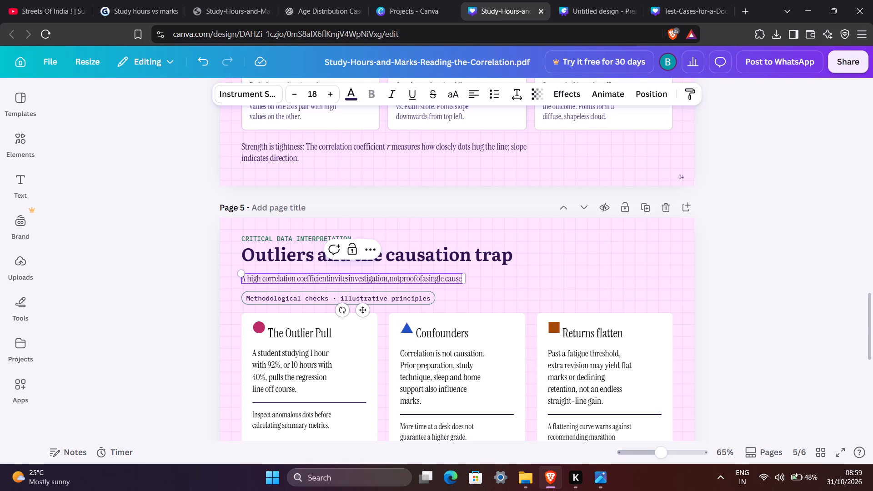
key(Right)
key(Right)
key(Right)
key(space)
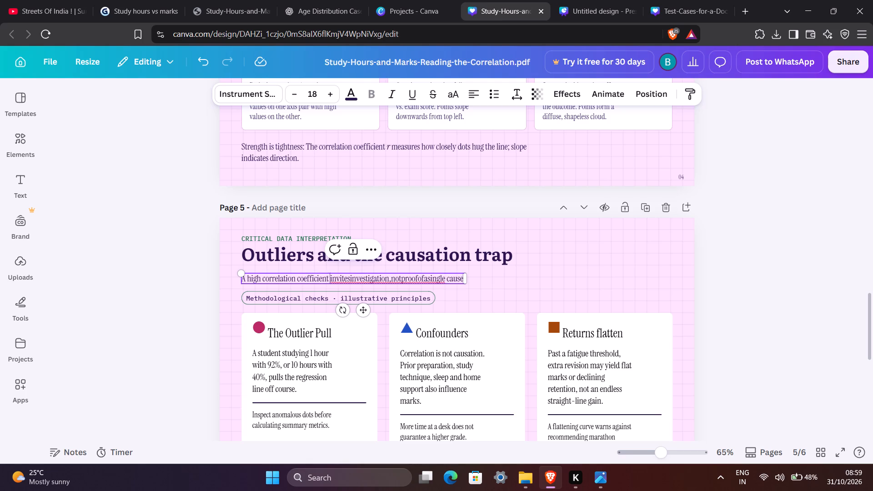
Separate "invites" and "investigation" with a space in the page 5 subtitle.
key(Right)
key(Right)
key(Right)
key(Right)
key(Right)
key(Right)
key(Right)
key(Right)
key(Right)
key(Right)
key(Right)
key(Right)
key(Right)
key(Left)
key(Left)
key(Left)
key(Left)
key(Left)
key(Left)
key(space)
Insert a space after the comma following "investigation" in the page 5 subtitle.
key(Right)
key(Right)
key(Right)
key(Right)
key(Right)
key(Right)
key(Right)
key(Right)
key(Right)
key(Right)
key(Right)
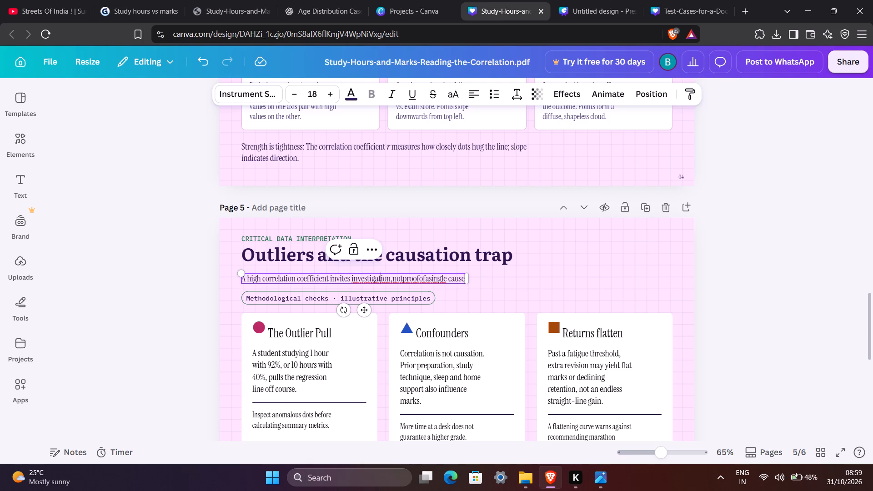
key(Right)
key(Right)
key(Right)
key(space)
Space out the remaining run-together words so the page 5 subtitle ends with "not proof of a single cause".
key(Right)
key(Right)
key(Right)
key(Right)
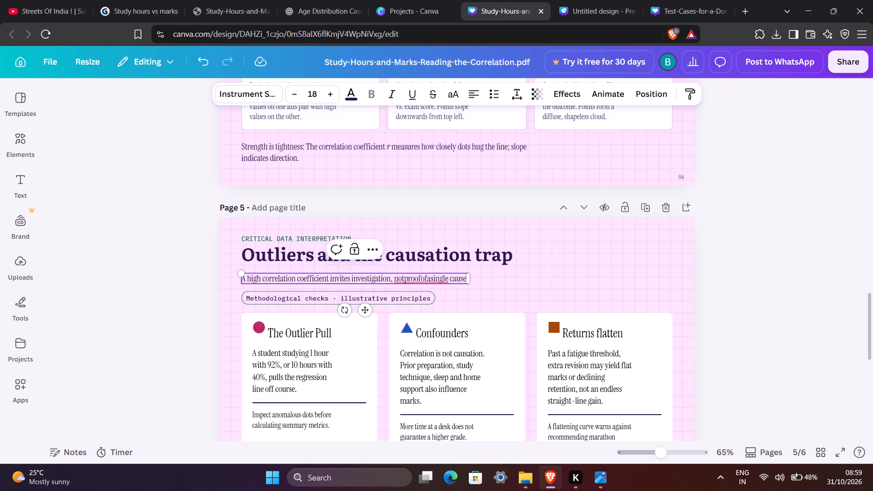
key(Left)
key(space)
key(Right)
key(Right)
key(Right)
key(Right)
key(Right)
key(space)
key(Right)
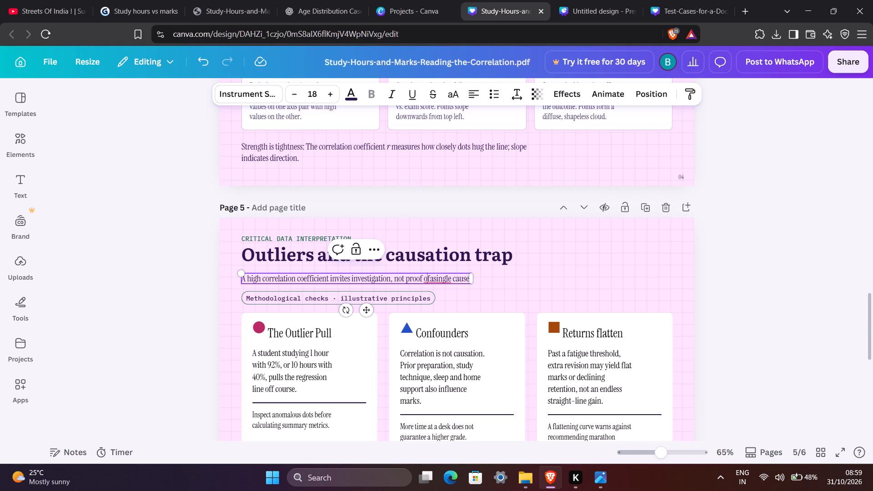
key(Right)
key(space)
key(Right)
key(Right)
key(Left)
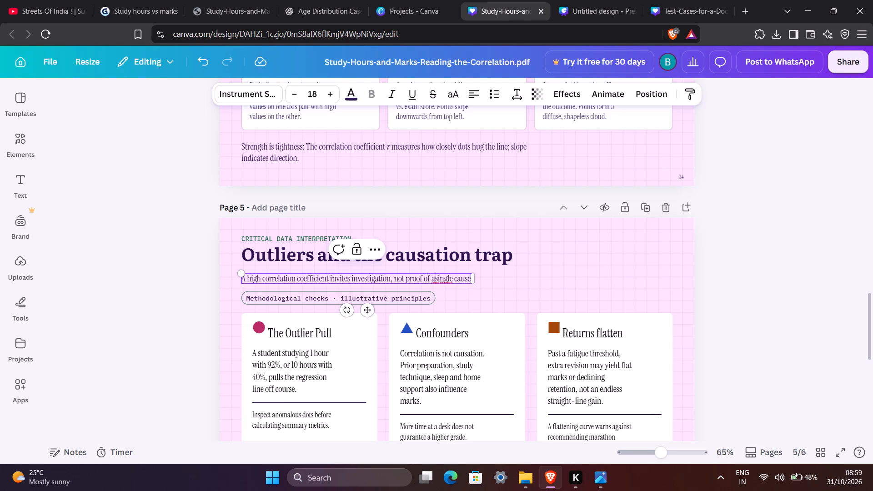
key(space)
key(Right)
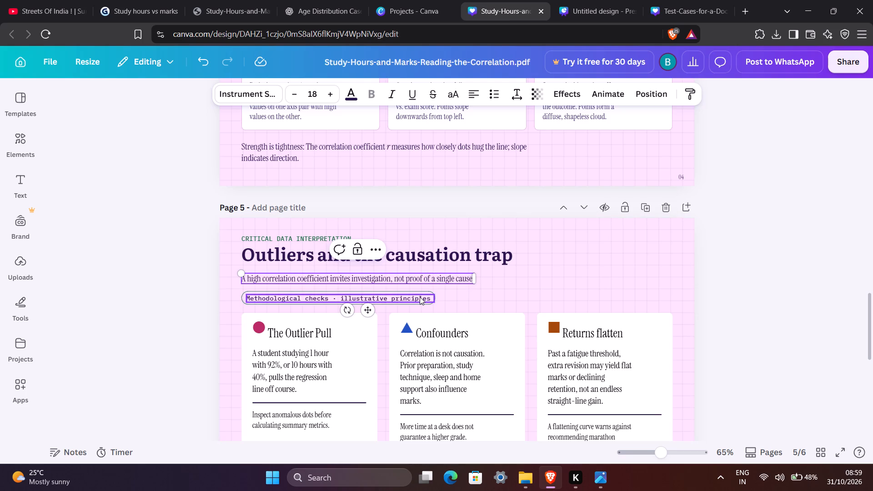
click(177, 332)
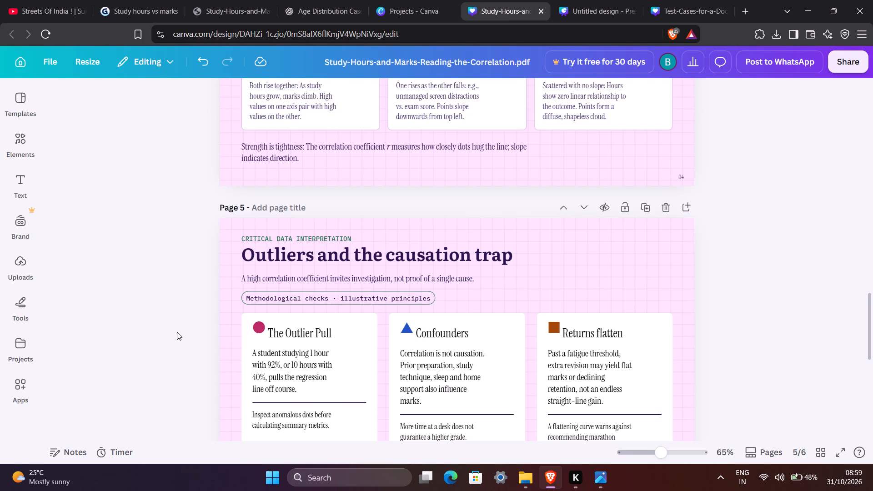
Delete the Made with Gamma badge from page 5.
scroll(177, 332, down, 2)
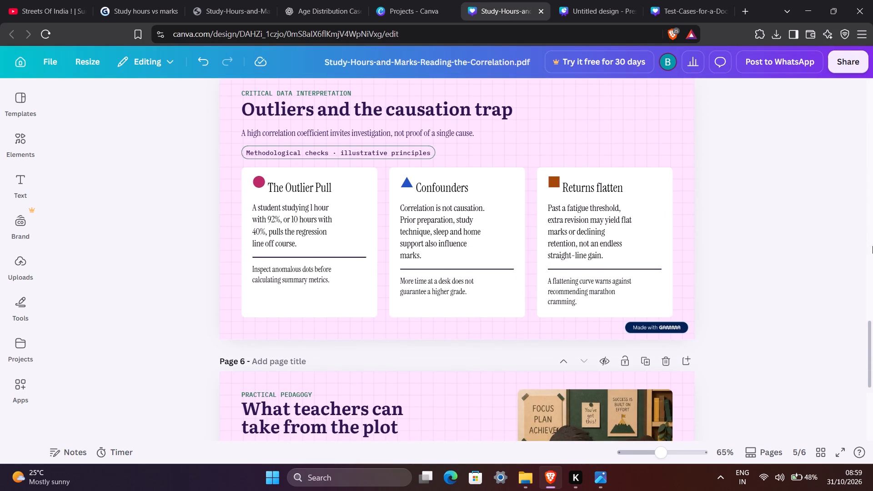
click(678, 324)
click(672, 288)
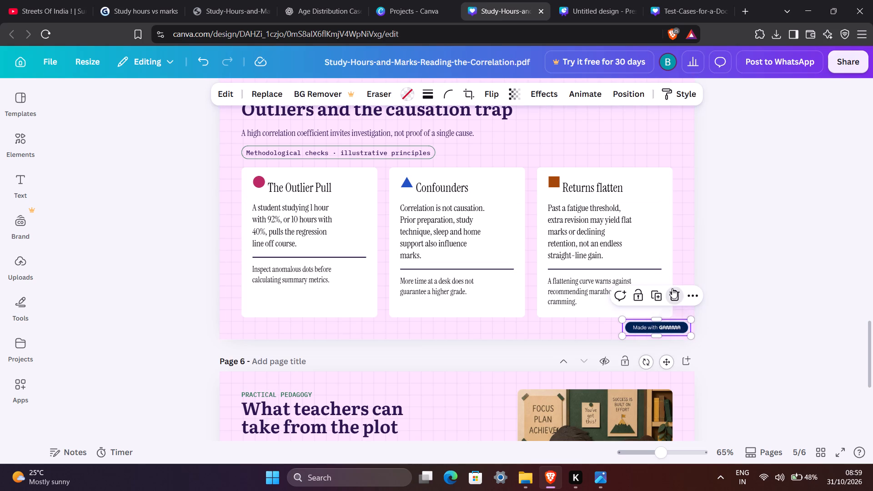
click(662, 350)
Review the edited slides from page 5 back to the title page for remaining badges or text problems.
scroll(662, 350, up, 2)
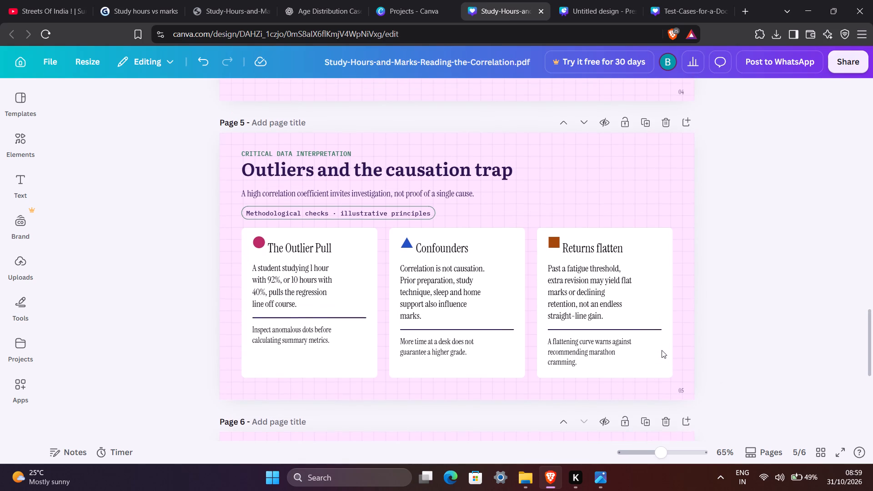
scroll(662, 350, up, 3)
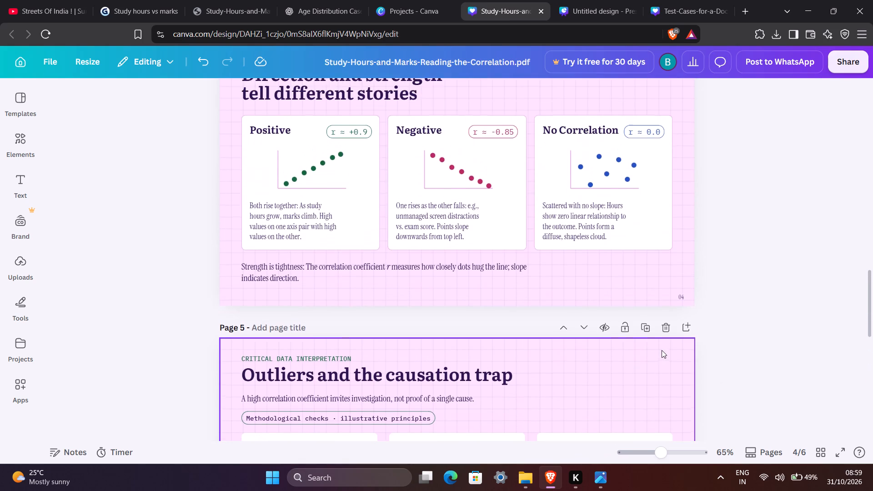
scroll(662, 350, up, 5)
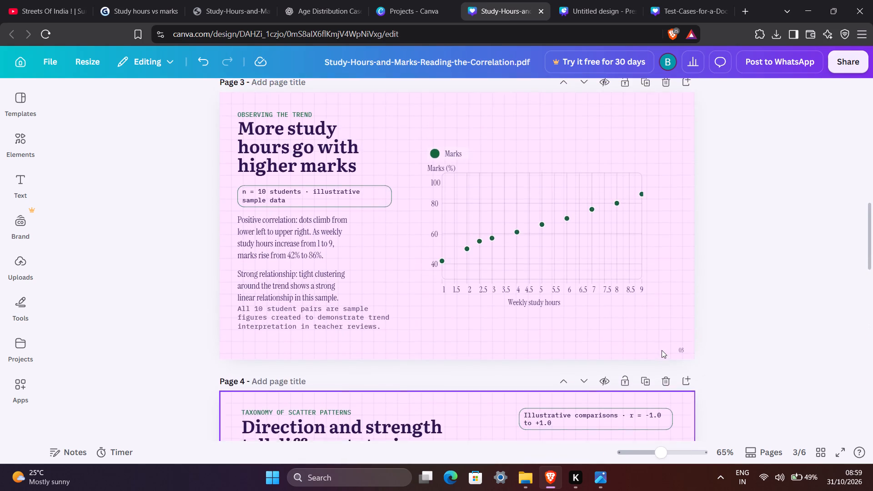
scroll(662, 350, up, 4)
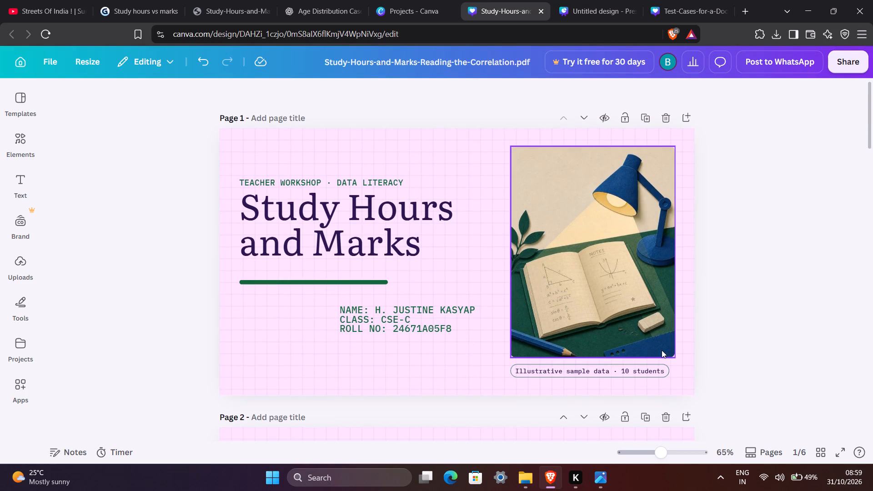
Delete the Made with Gamma badge from page 6.
scroll(662, 350, down, 12)
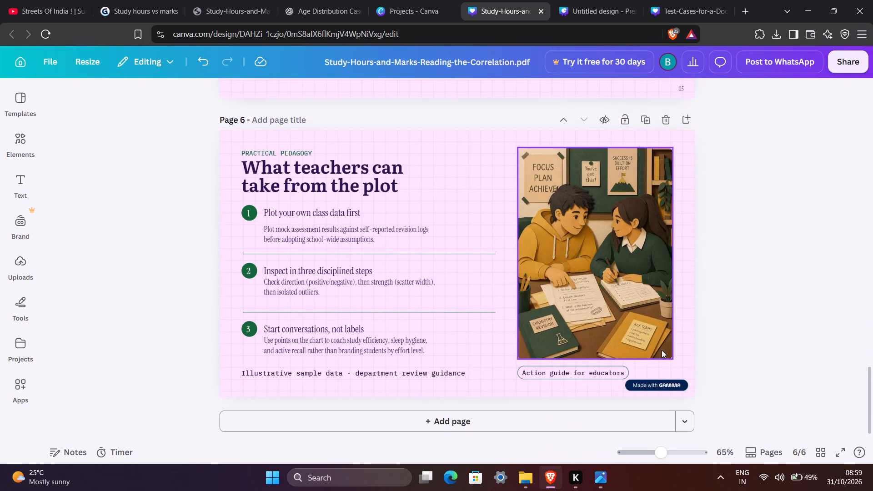
scroll(662, 350, down, 1)
click(662, 386)
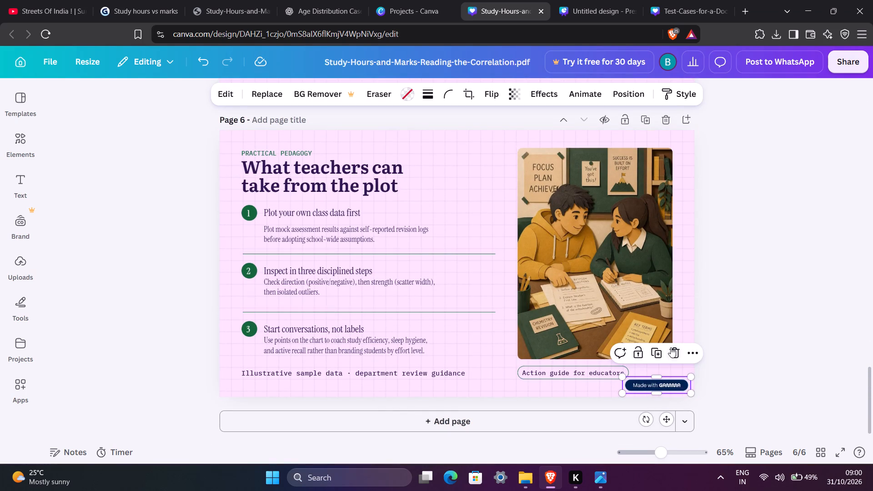
click(671, 346)
click(673, 407)
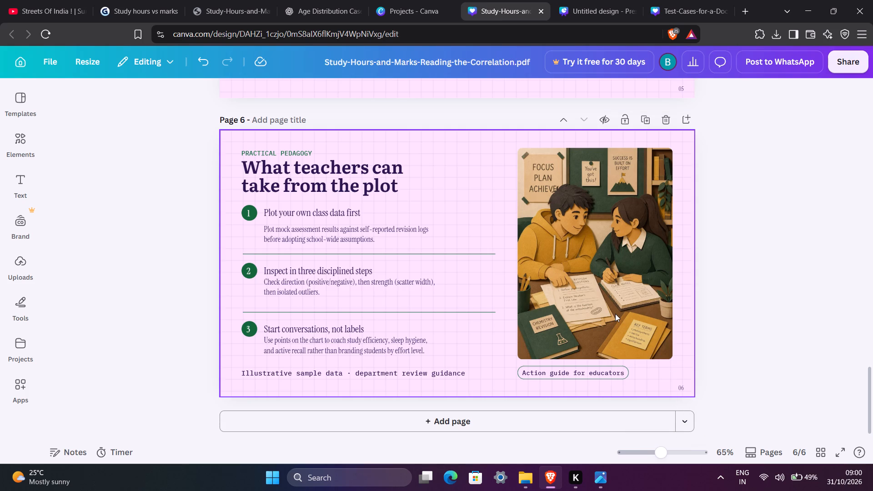
Raise the page 5 card headings The Outlier Pull, Confounders and Returns flatten level with their shape icons.
scroll(615, 314, down, 1)
scroll(615, 314, up, 1)
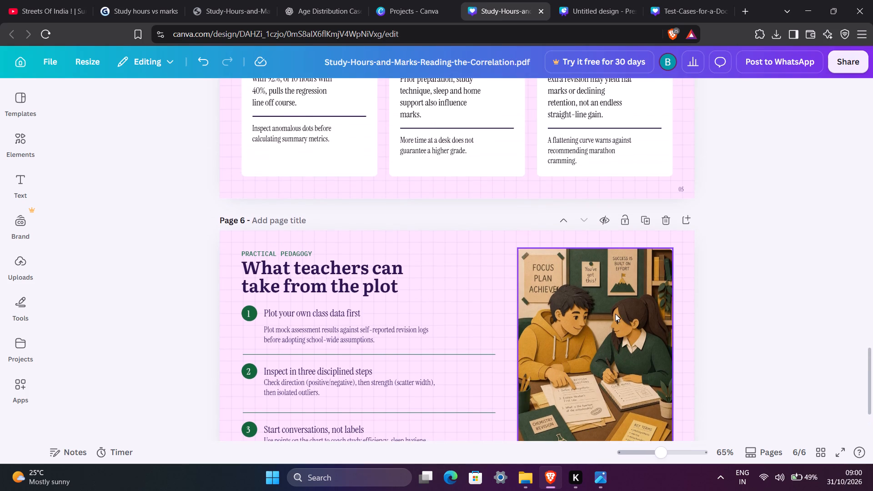
scroll(615, 314, up, 2)
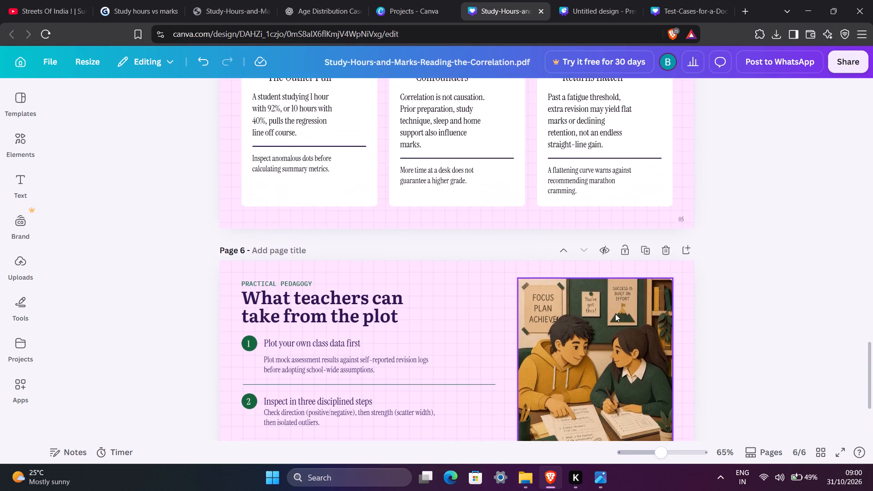
scroll(615, 314, up, 1)
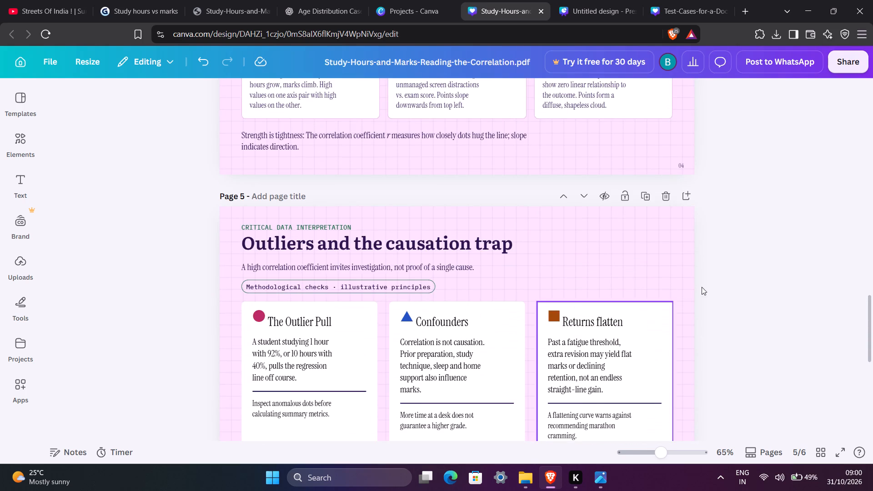
click(295, 321)
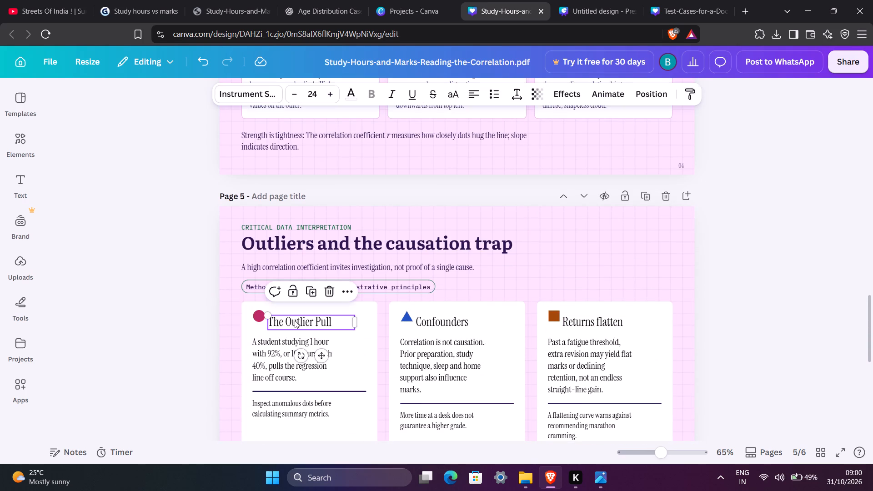
drag(295, 321, 296, 316)
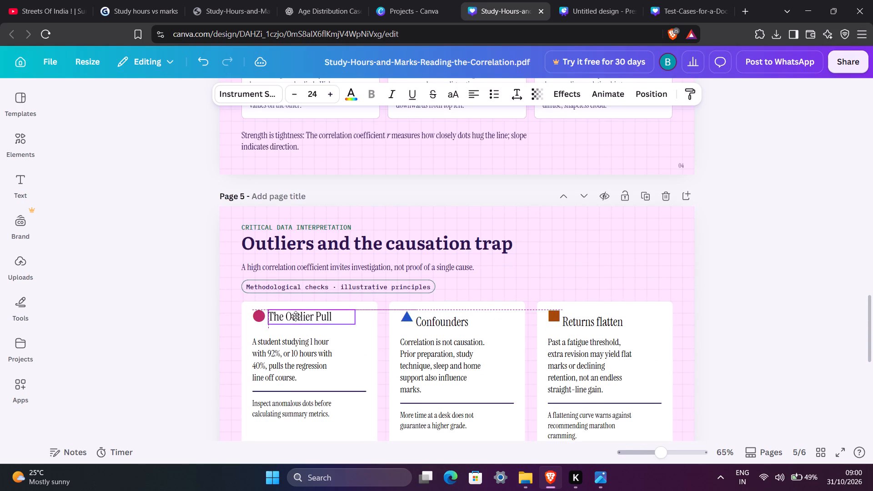
drag(296, 316, 296, 316)
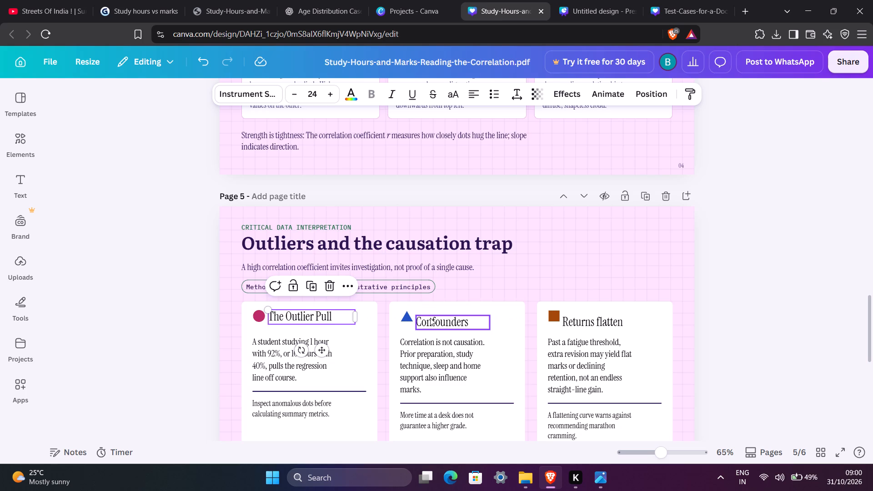
drag(430, 320, 431, 316)
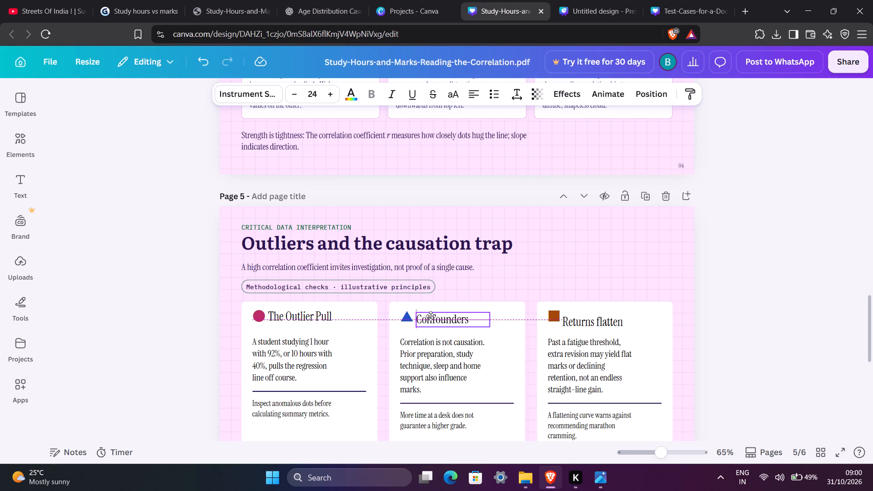
drag(431, 316, 431, 315)
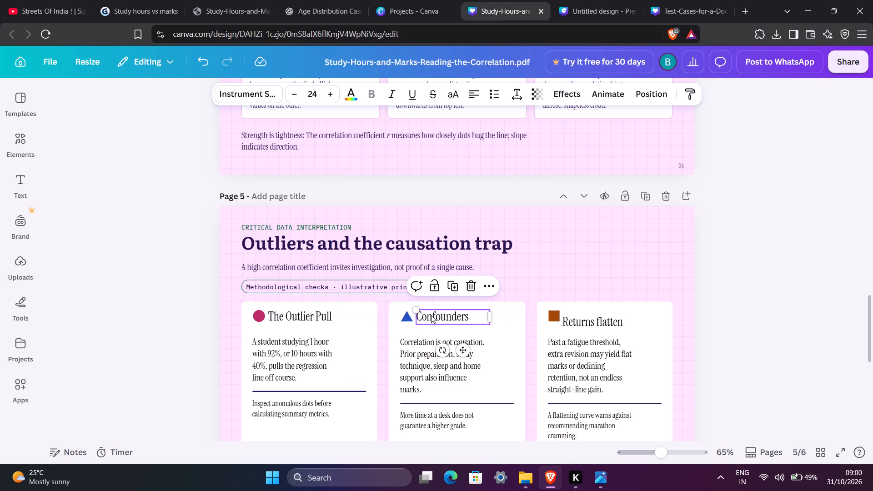
drag(580, 319, 581, 315)
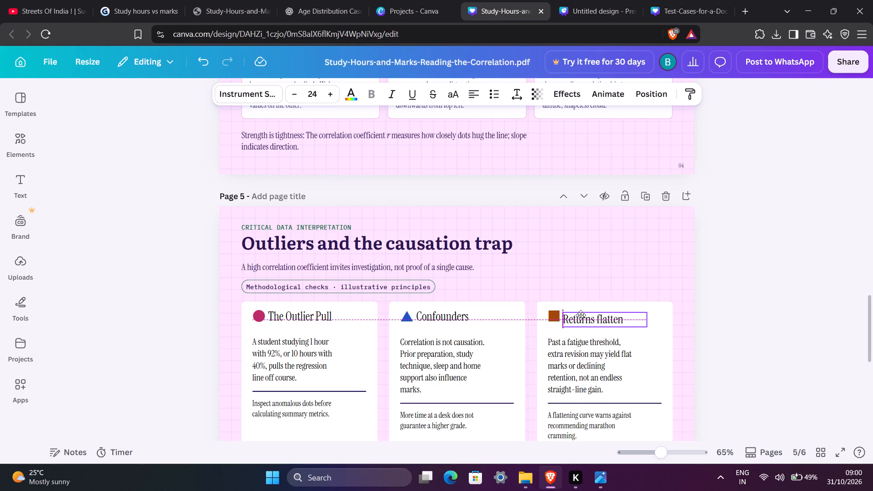
drag(581, 315, 581, 315)
click(738, 291)
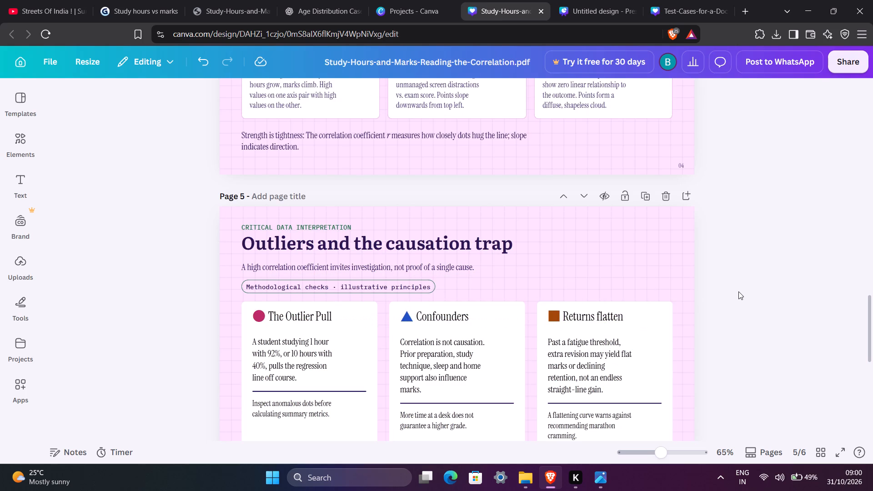
Raise the body paragraphs of the three page 5 cards closer to their headings, shifting each slightly inward.
drag(570, 374, 574, 364)
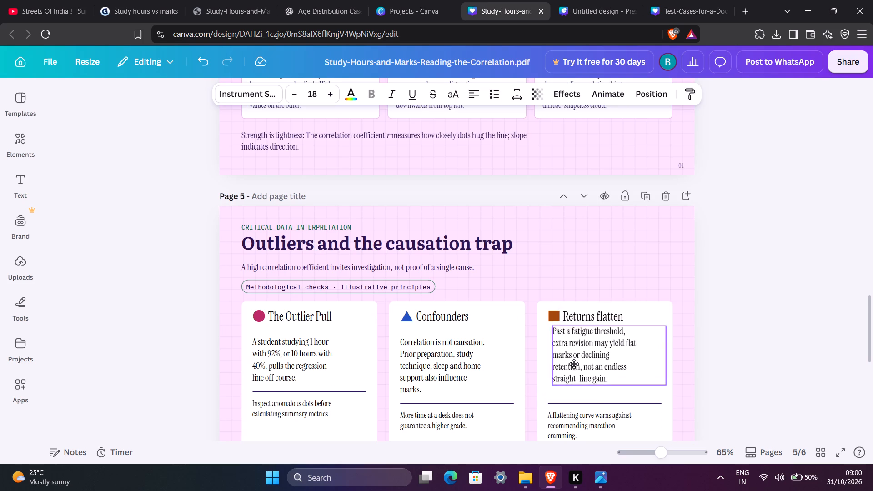
drag(574, 364, 573, 365)
drag(580, 369, 579, 377)
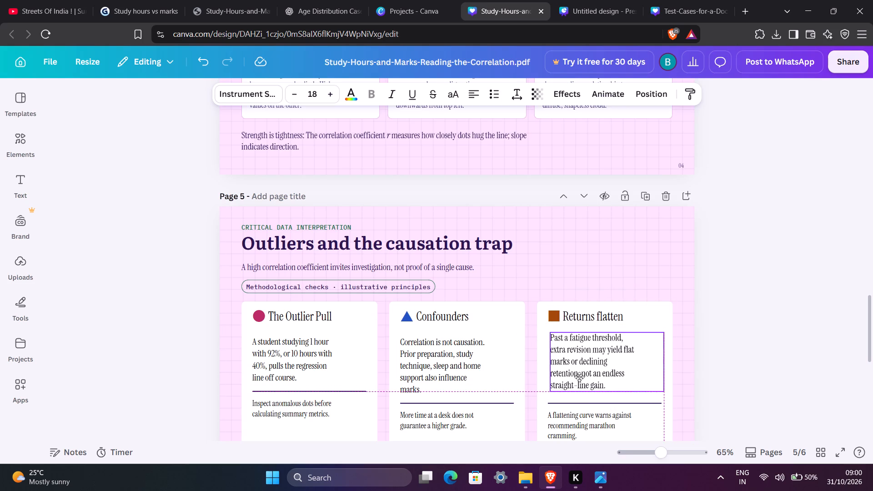
drag(579, 377, 580, 374)
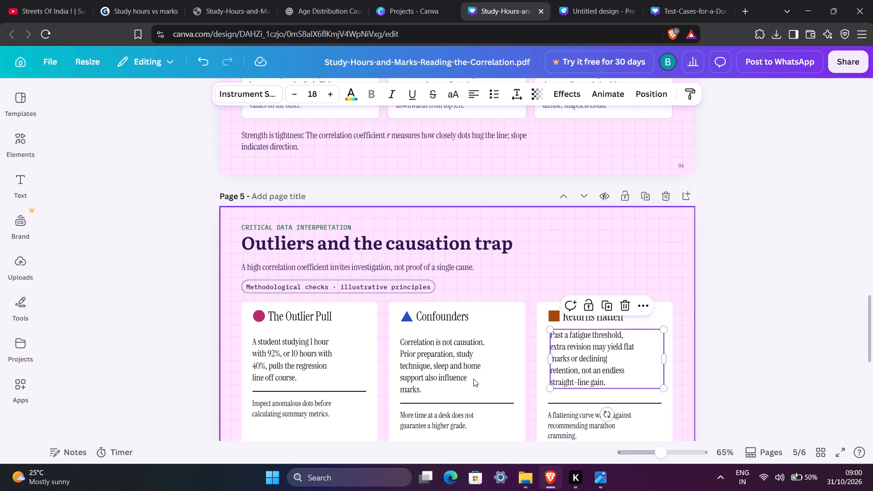
drag(466, 377, 470, 373)
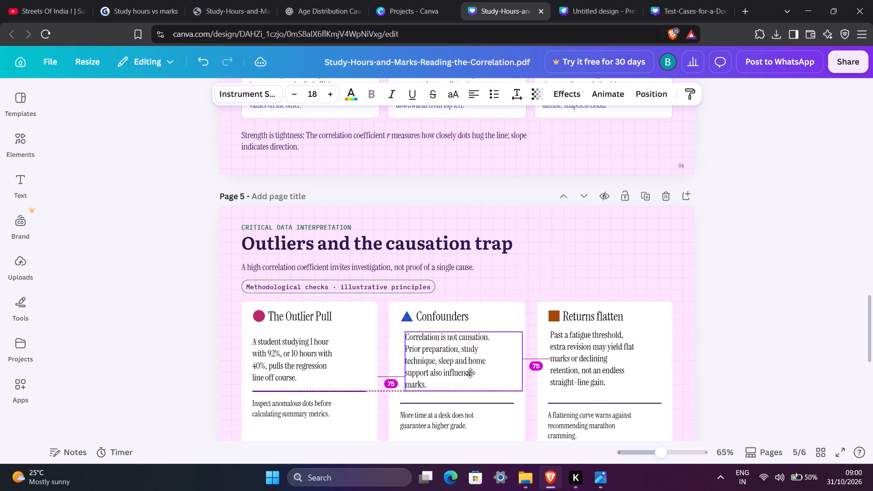
drag(470, 373, 472, 371)
drag(288, 357, 290, 353)
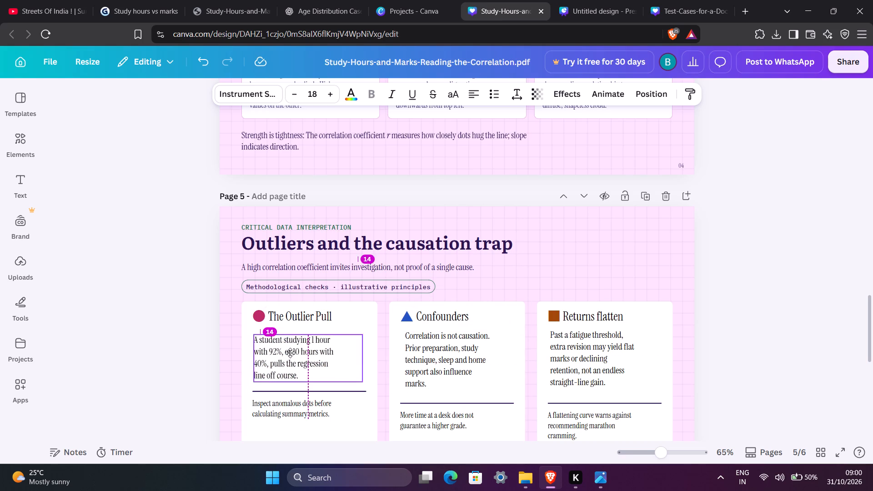
drag(290, 353, 291, 353)
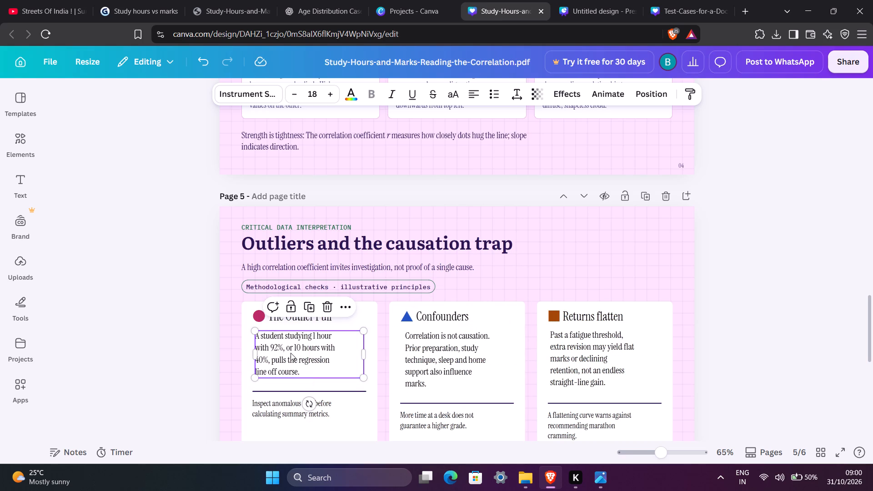
click(206, 363)
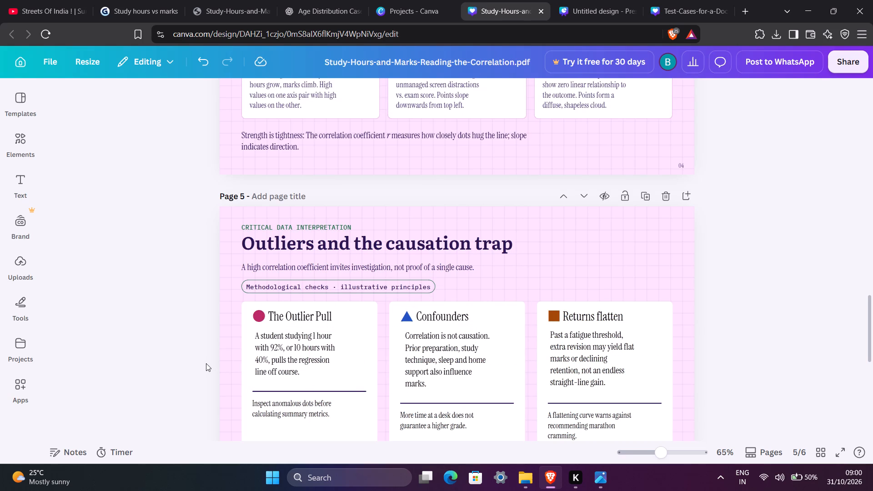
Download all pages of the deck as a digital PDF and save it as Study-Hours-and-Marks-Reading-the-Correlation.pdf in the ppts folder.
scroll(810, 255, down, 1)
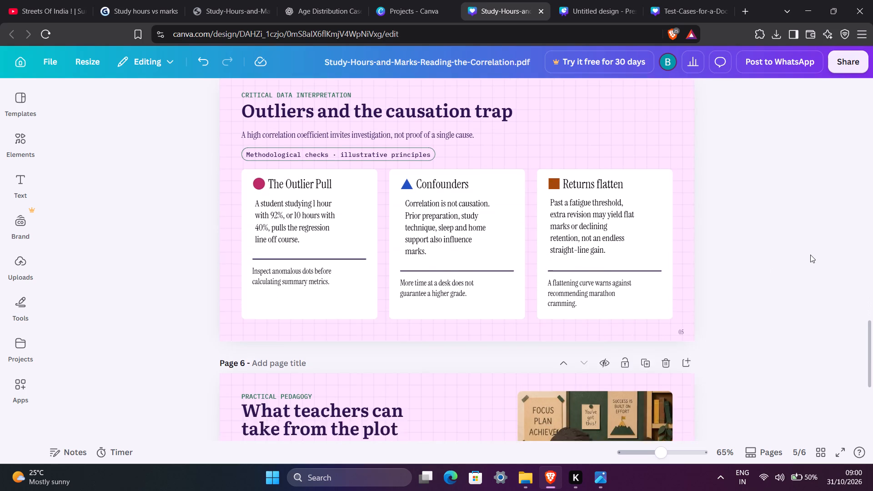
scroll(810, 255, down, 4)
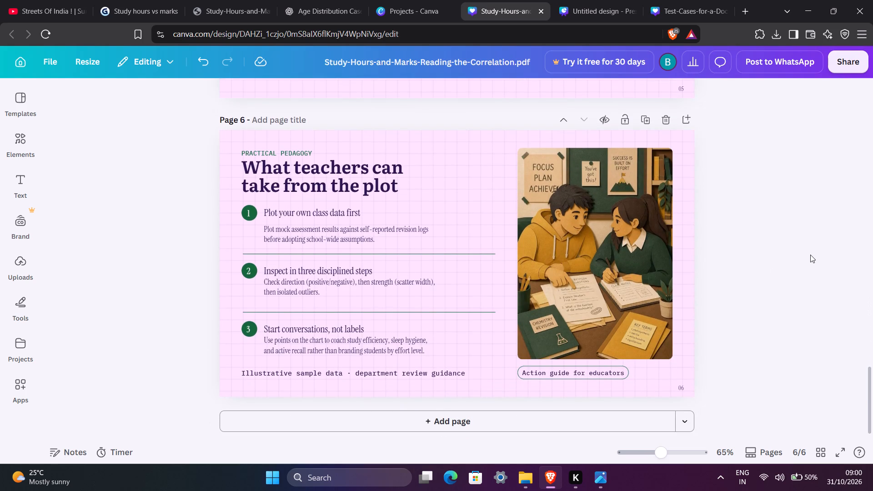
click(52, 62)
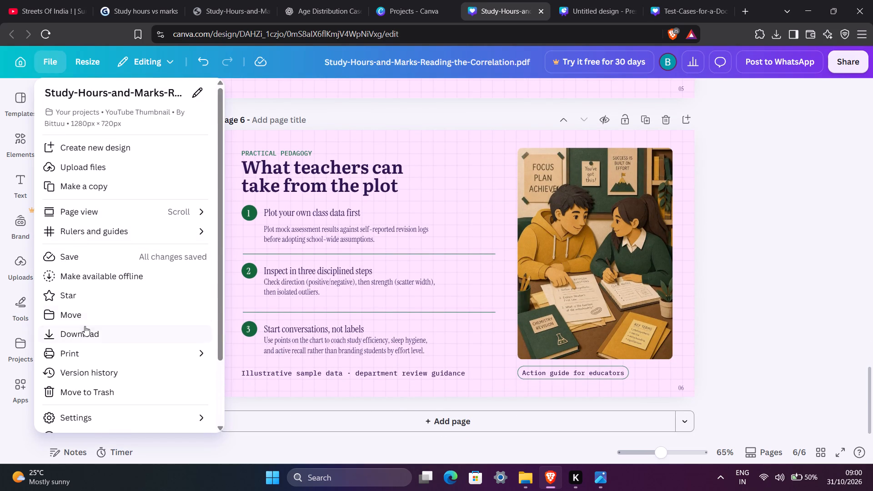
click(85, 326)
click(702, 135)
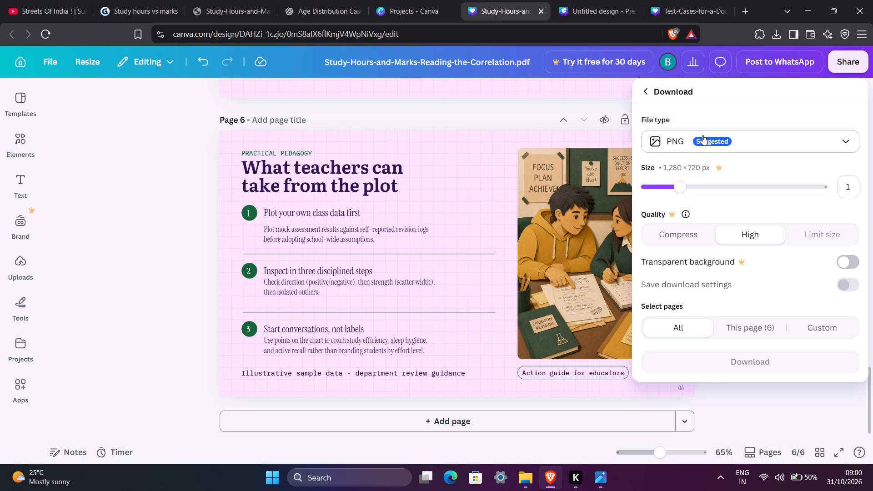
click(707, 256)
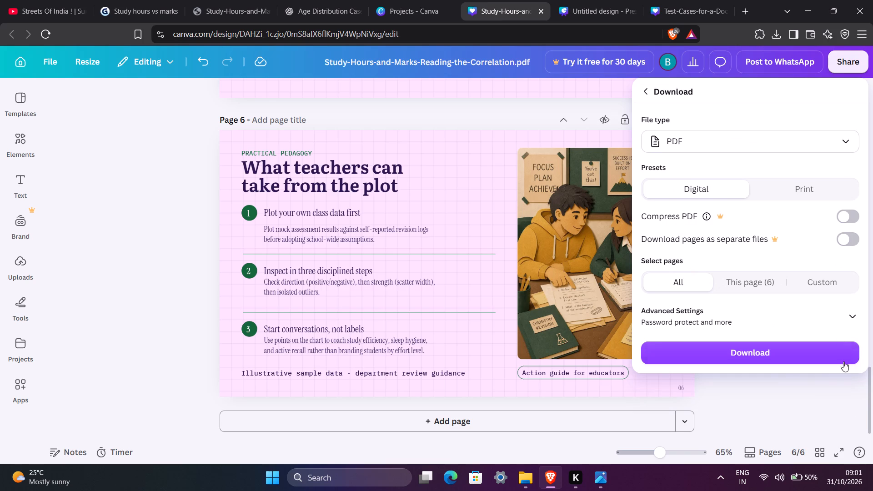
click(785, 351)
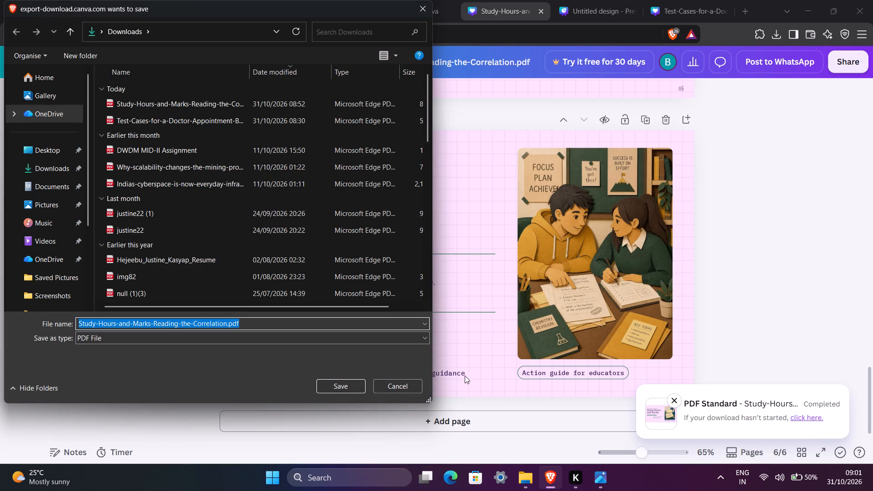
scroll(40, 216, down, 1)
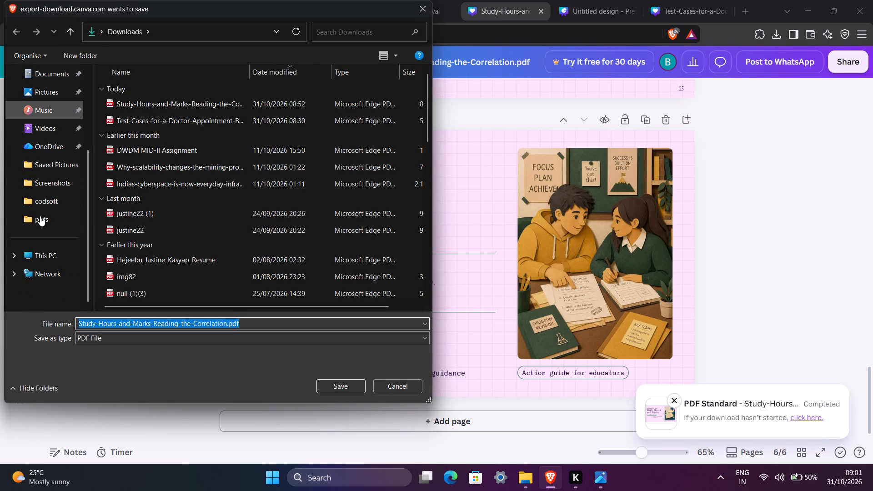
click(40, 216)
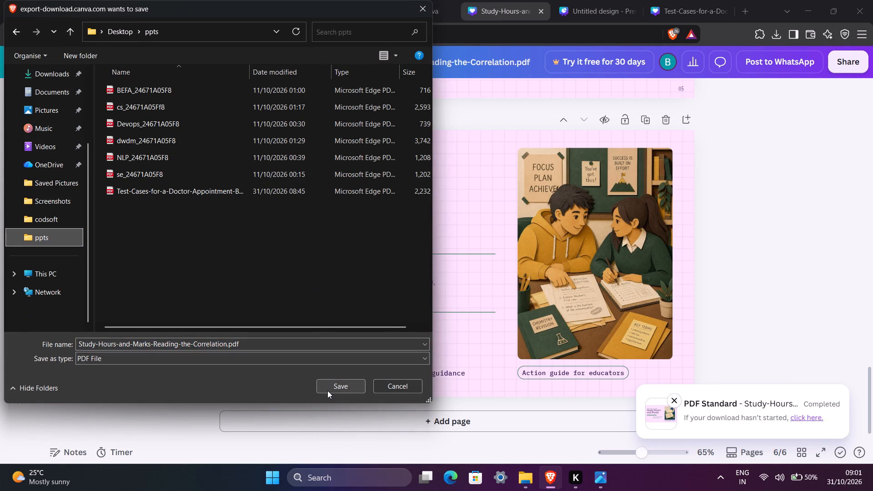
click(327, 391)
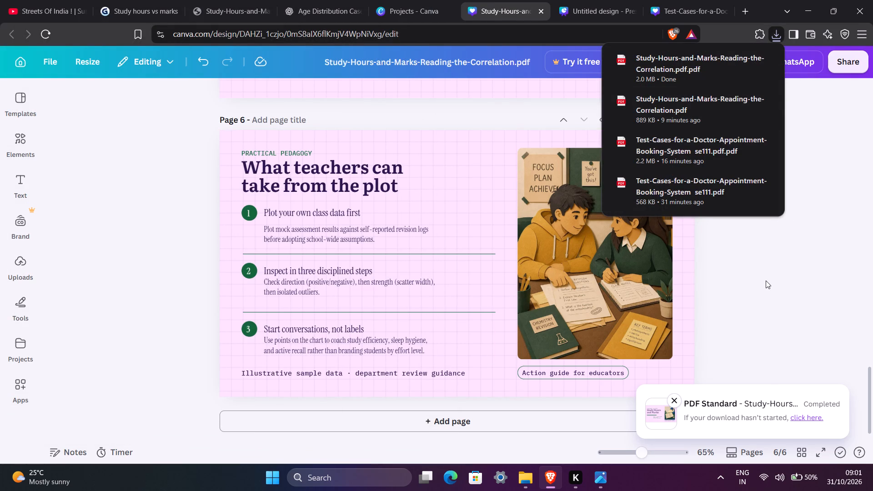
click(763, 263)
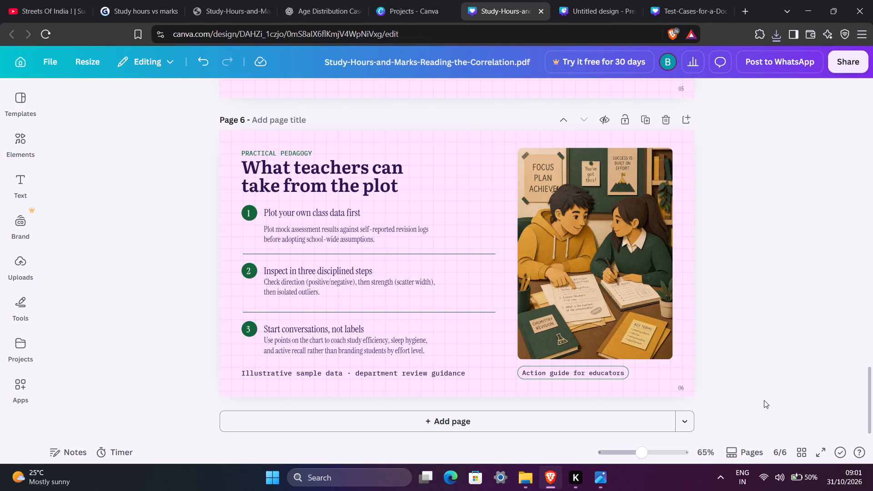
Open the saved Study Hours and Marks PDF from the ppts folder in Edge and check all its pages.
click(519, 482)
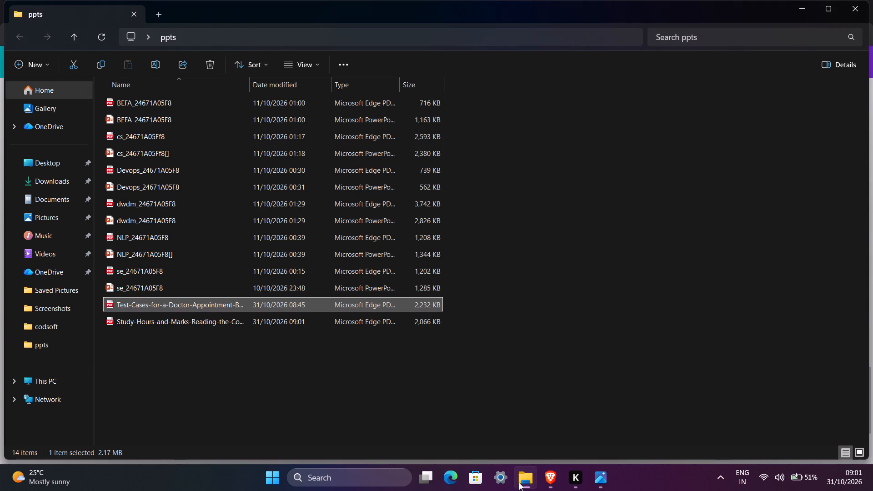
double_click(267, 318)
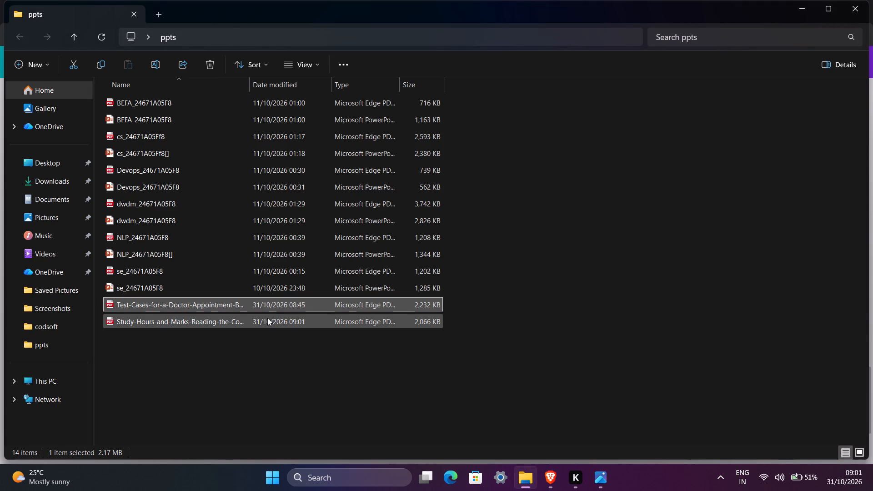
click(872, 0)
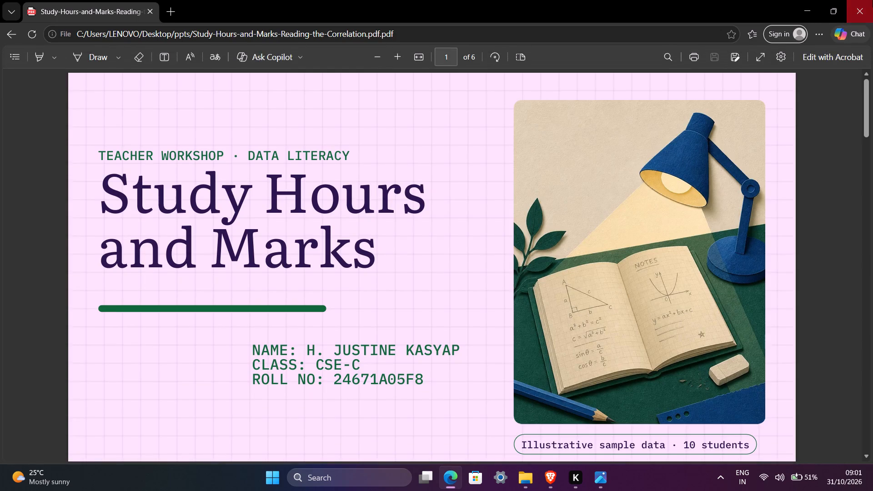
double_click(349, 322)
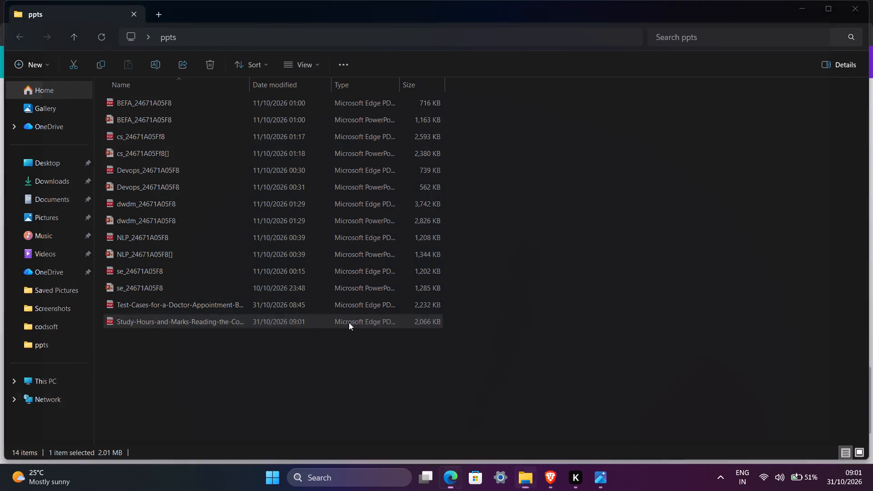
scroll(281, 235, down, 6)
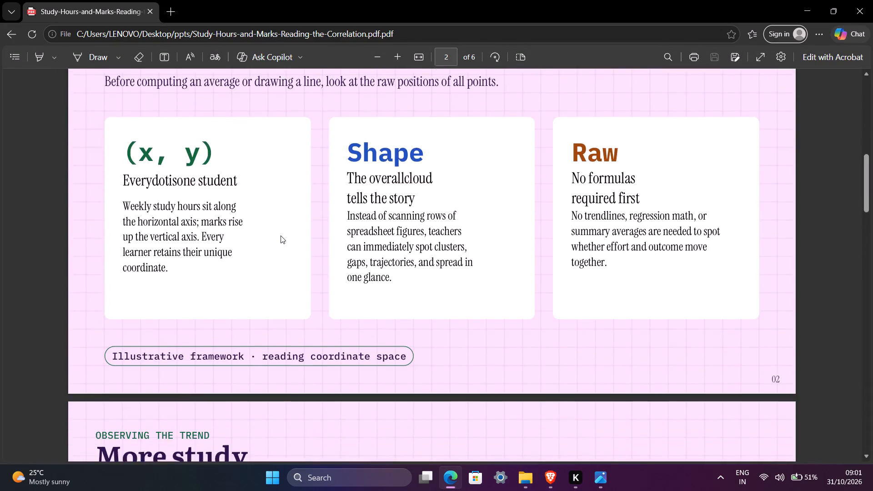
scroll(281, 235, up, 5)
scroll(281, 235, down, 10)
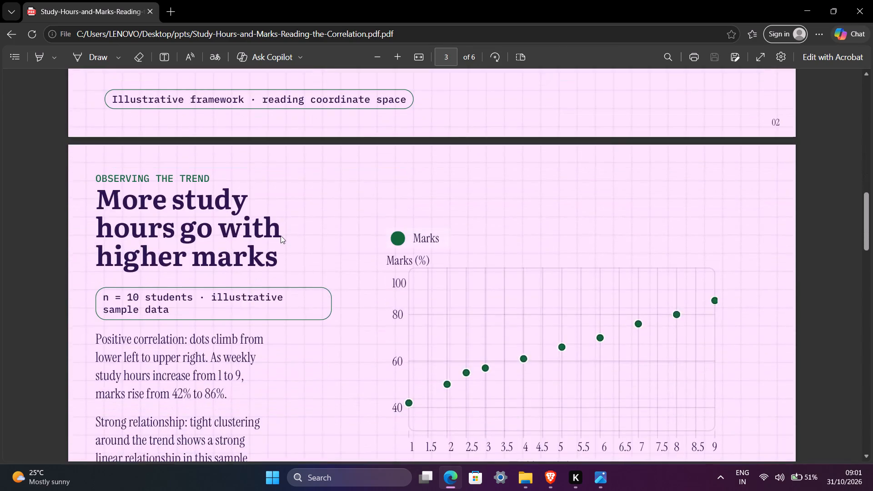
scroll(281, 235, down, 5)
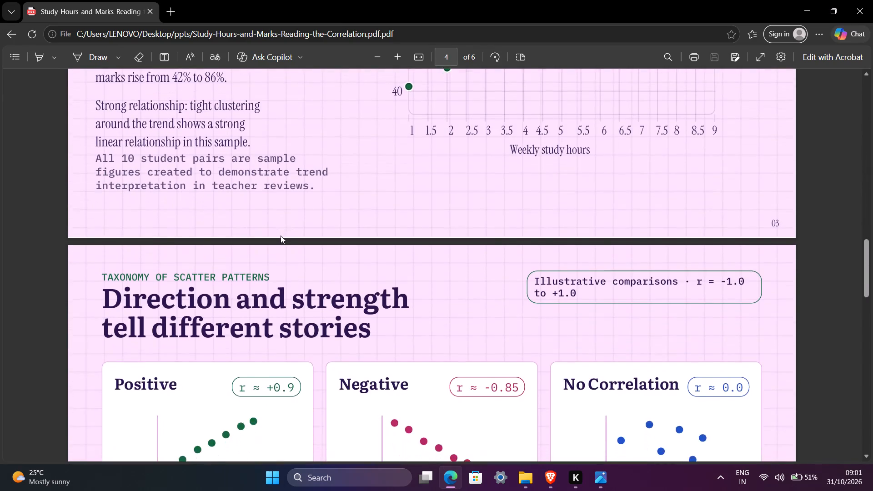
scroll(281, 235, down, 12)
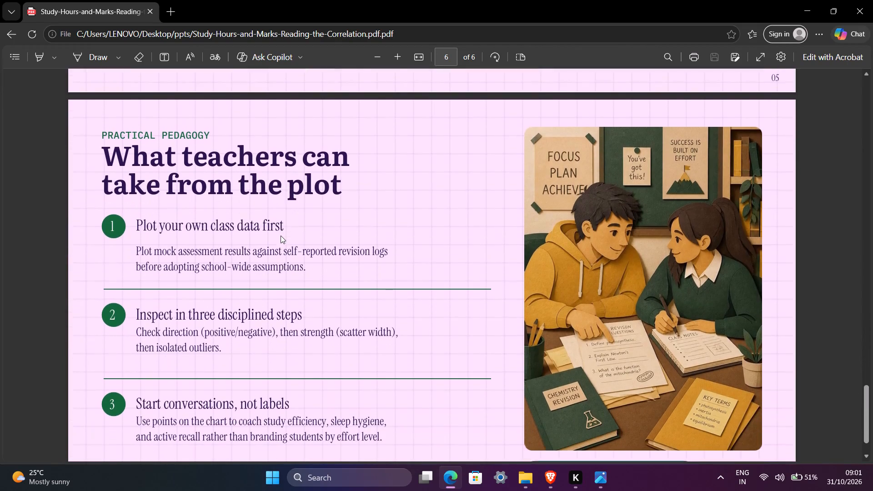
scroll(281, 235, down, 4)
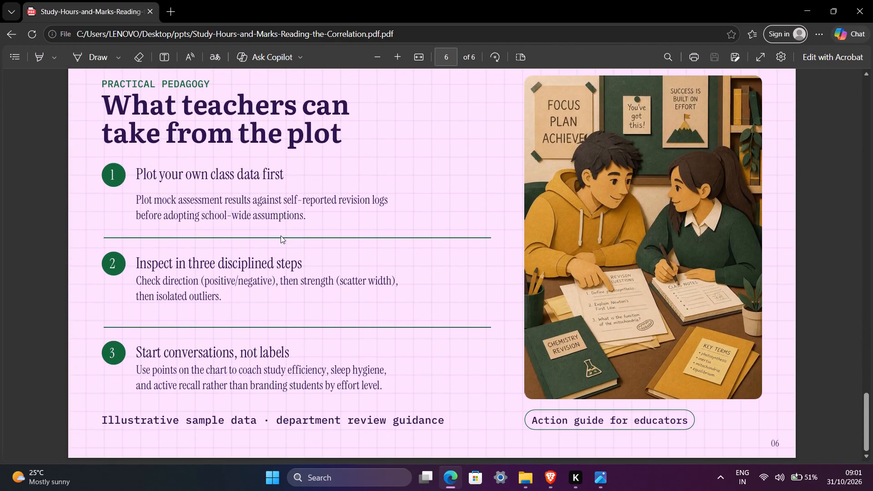
scroll(281, 235, up, 18)
scroll(281, 235, up, 6)
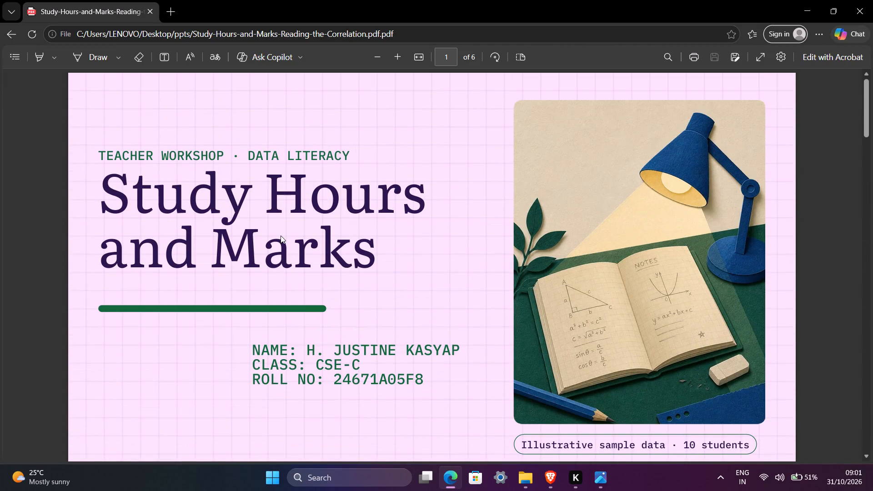
drag(88, 93, 225, 244)
drag(225, 244, 343, 378)
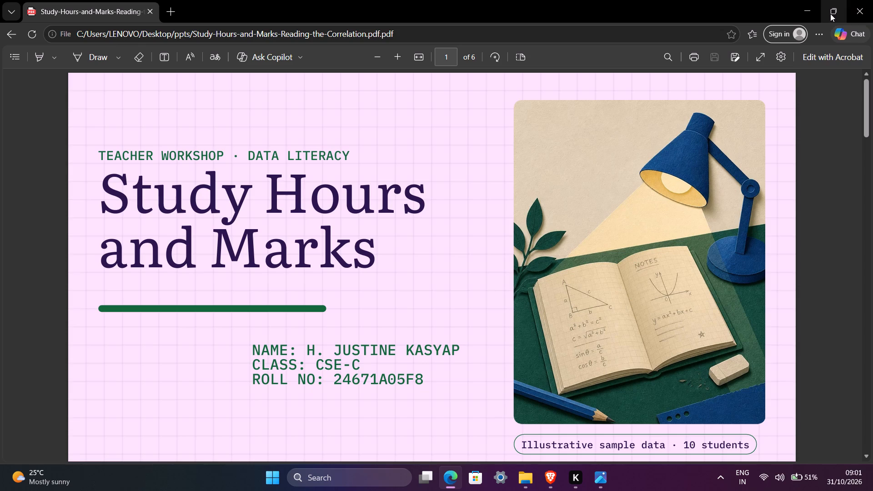
click(872, 0)
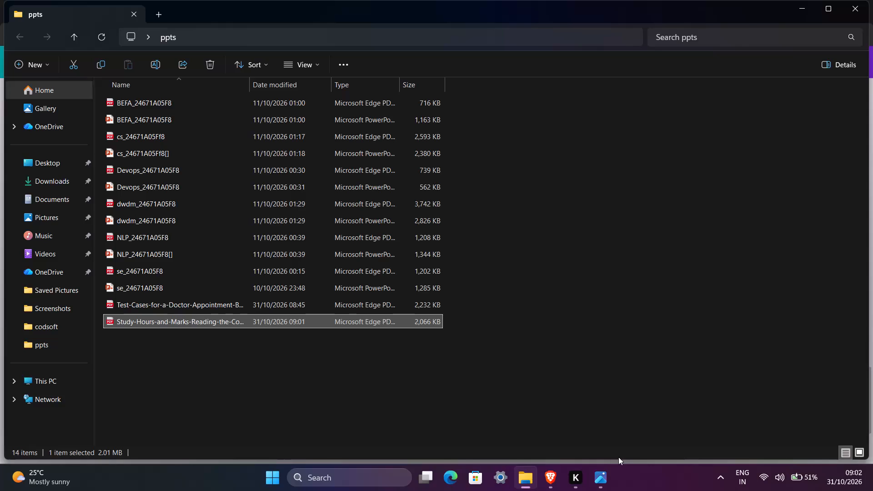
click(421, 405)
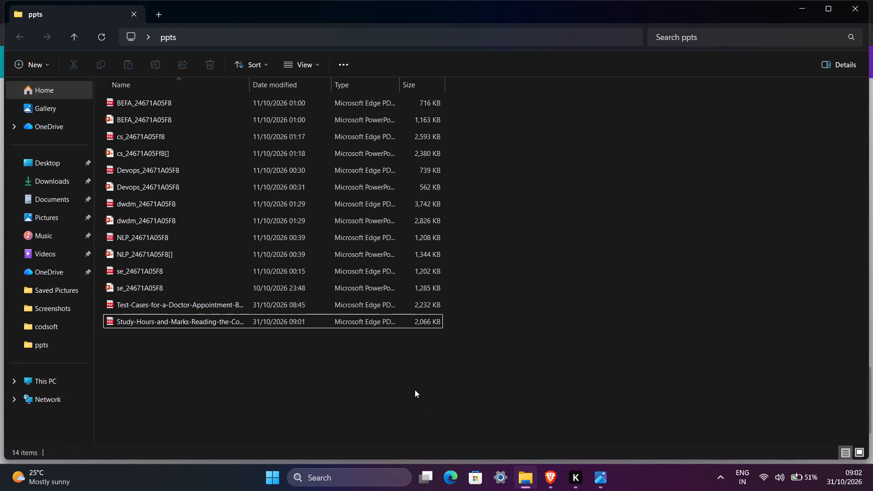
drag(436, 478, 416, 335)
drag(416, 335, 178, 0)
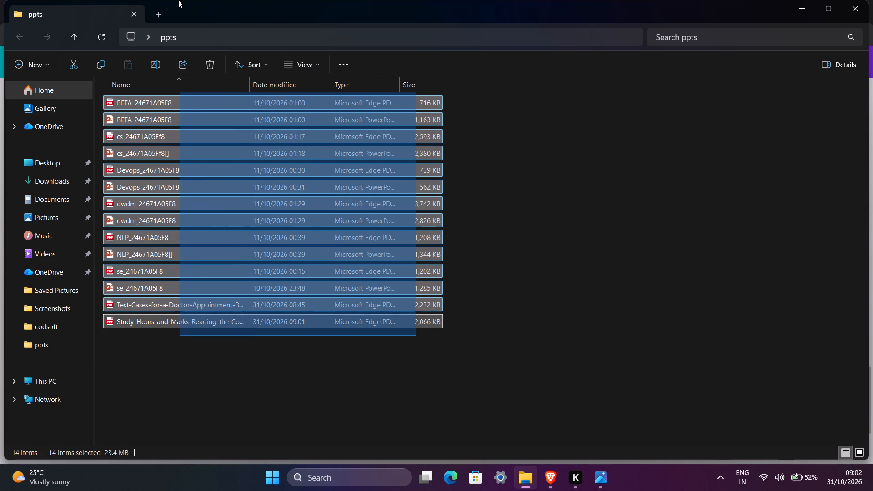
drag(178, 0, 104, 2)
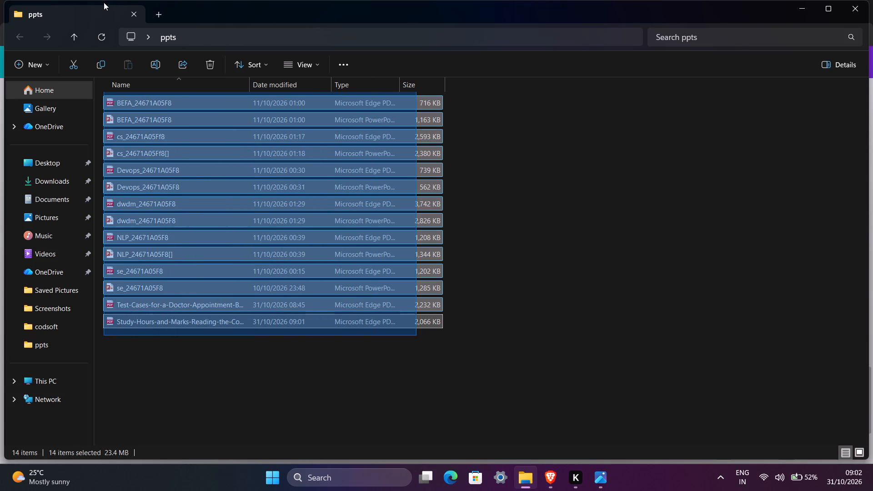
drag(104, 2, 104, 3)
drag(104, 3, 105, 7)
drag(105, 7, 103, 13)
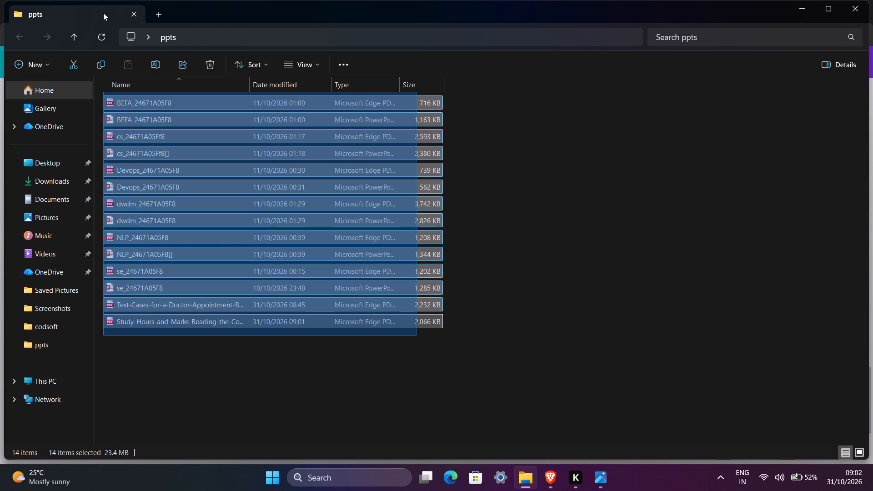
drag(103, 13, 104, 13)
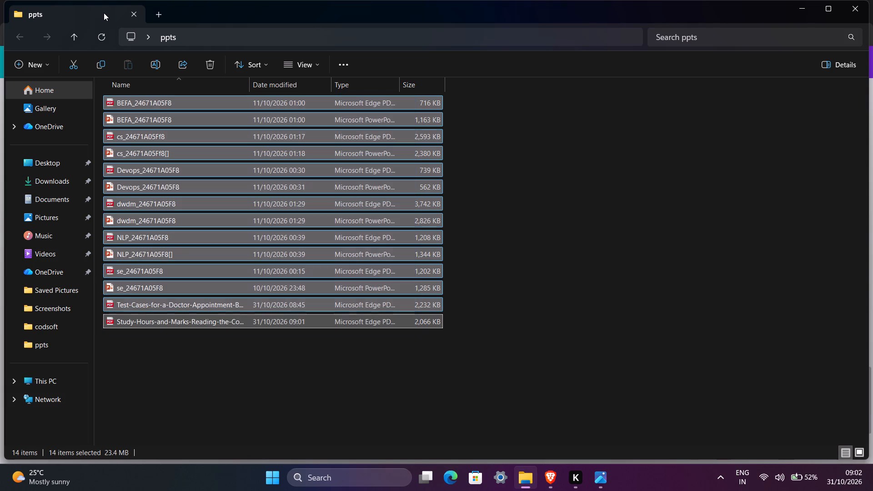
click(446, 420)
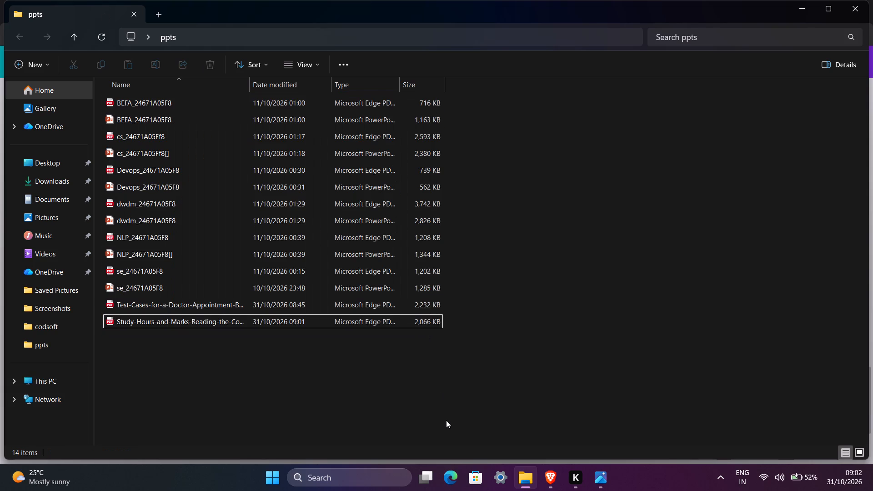